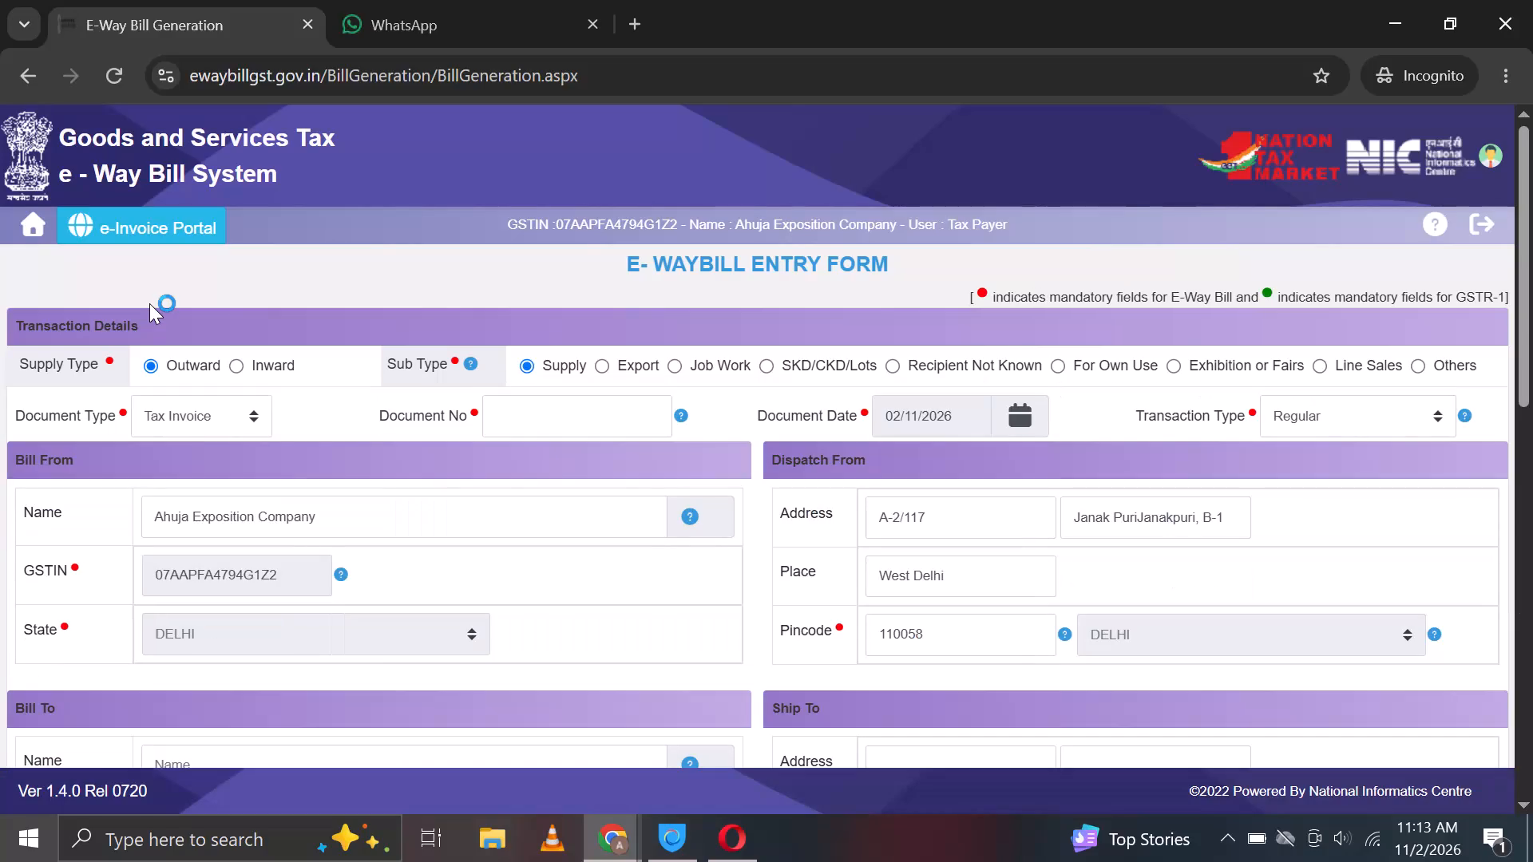
Set the transaction's sub type to Job Work and its transaction type to Bill To - Ship To.
{"action": "scroll", "coordinate": [149, 303], "scroll_direction": "down", "scroll_amount": 1}
{"action": "scroll", "coordinate": [328, 306], "scroll_direction": "down", "scroll_amount": 2}
{"action": "scroll", "coordinate": [328, 306], "scroll_direction": "up", "scroll_amount": 3}
{"action": "scroll", "coordinate": [328, 306], "scroll_direction": "down", "scroll_amount": 1}
{"action": "scroll", "coordinate": [328, 306], "scroll_direction": "up", "scroll_amount": 1}
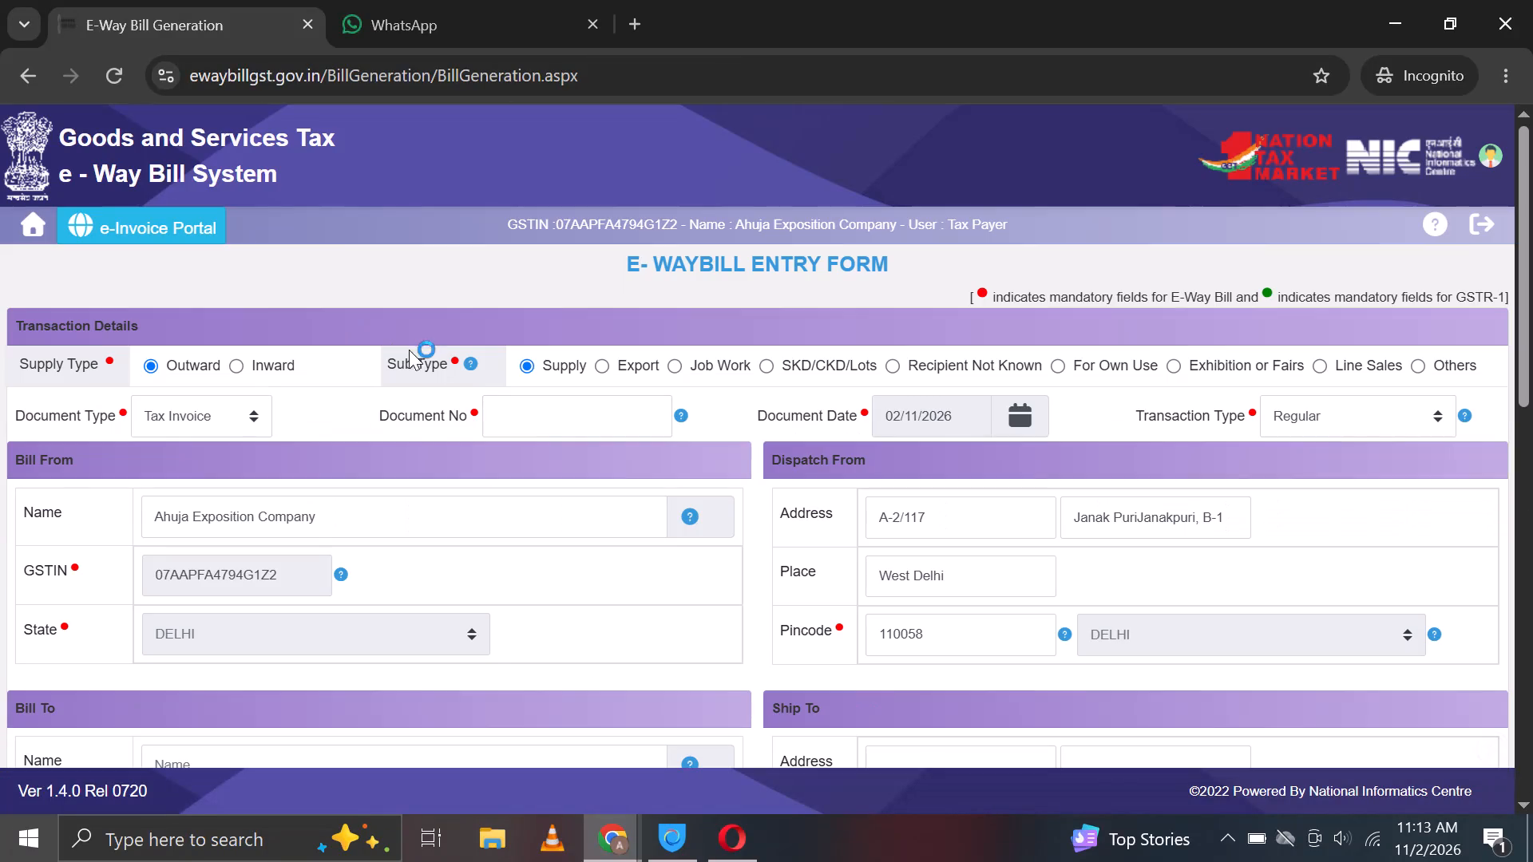
{"action": "left_click", "coordinate": [683, 366]}
{"action": "left_click", "coordinate": [1281, 403]}
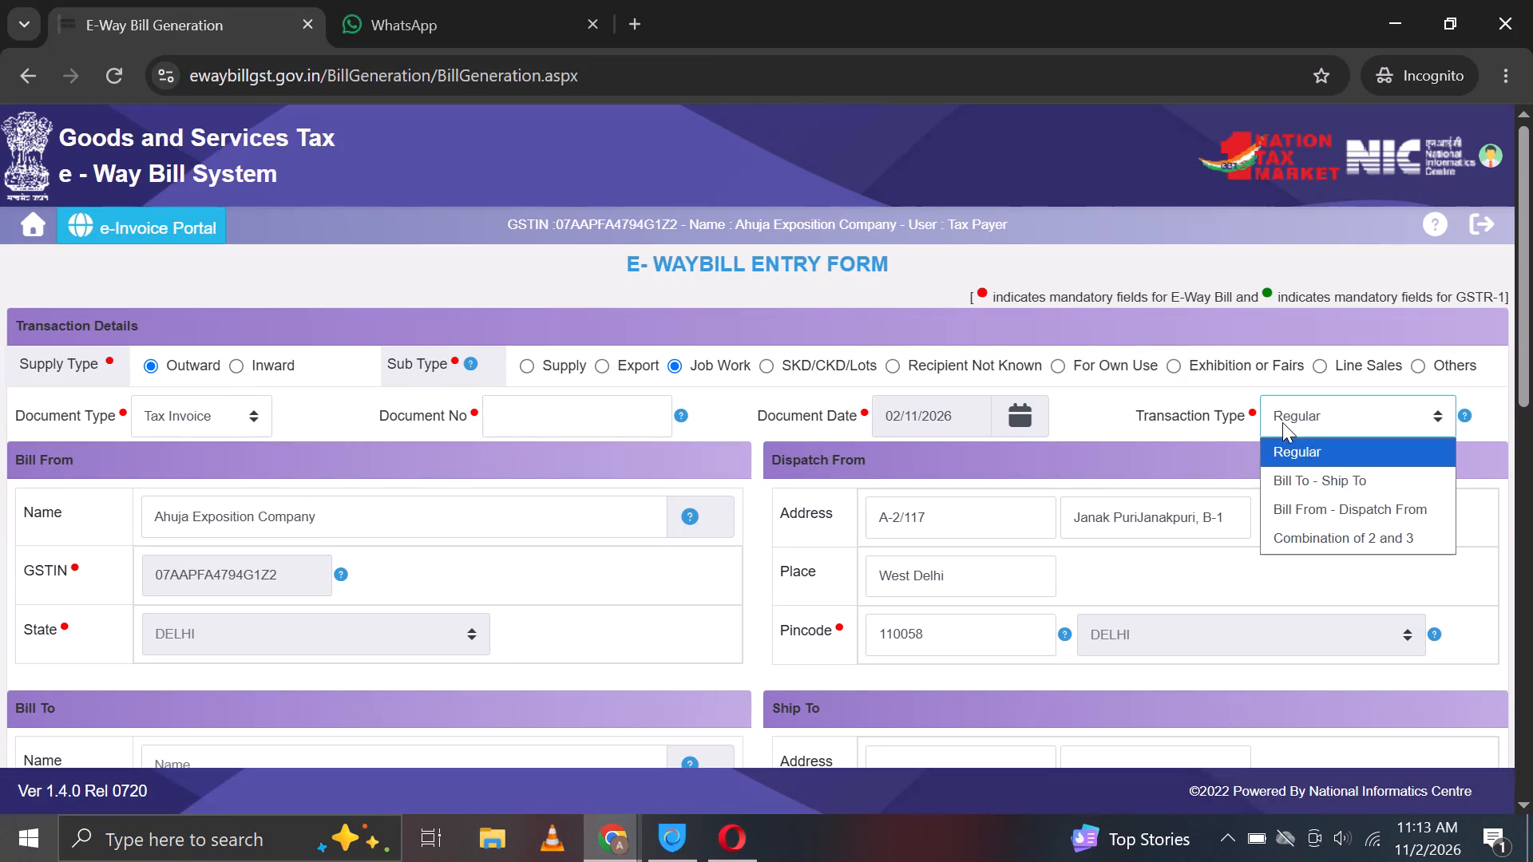
{"action": "left_click", "coordinate": [1290, 480]}
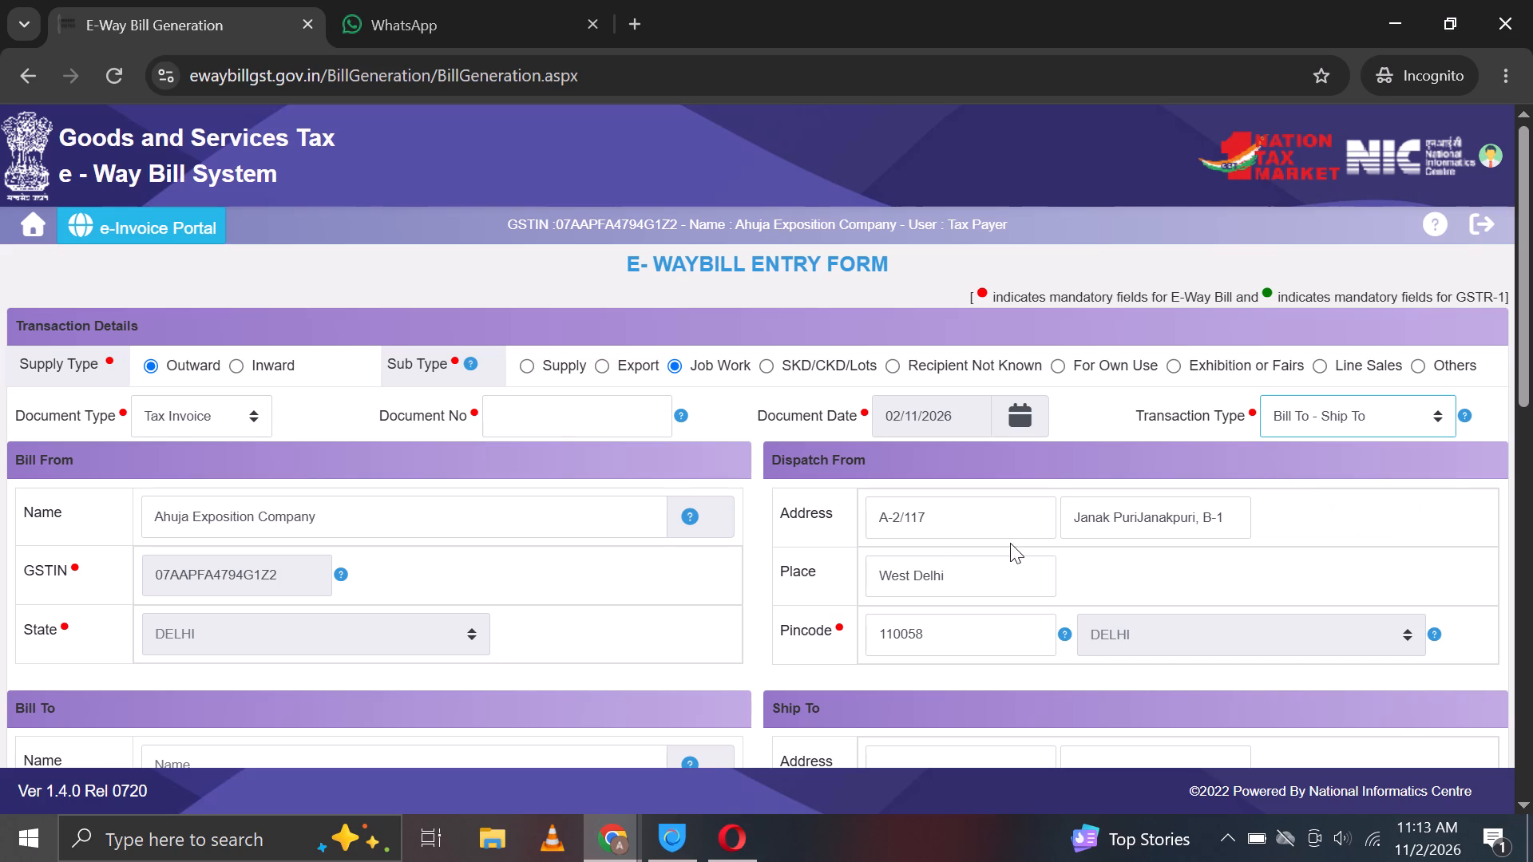
Clear the prefilled address lines, place and pincode in the Dispatch From section.
{"action": "left_click", "coordinate": [977, 511]}
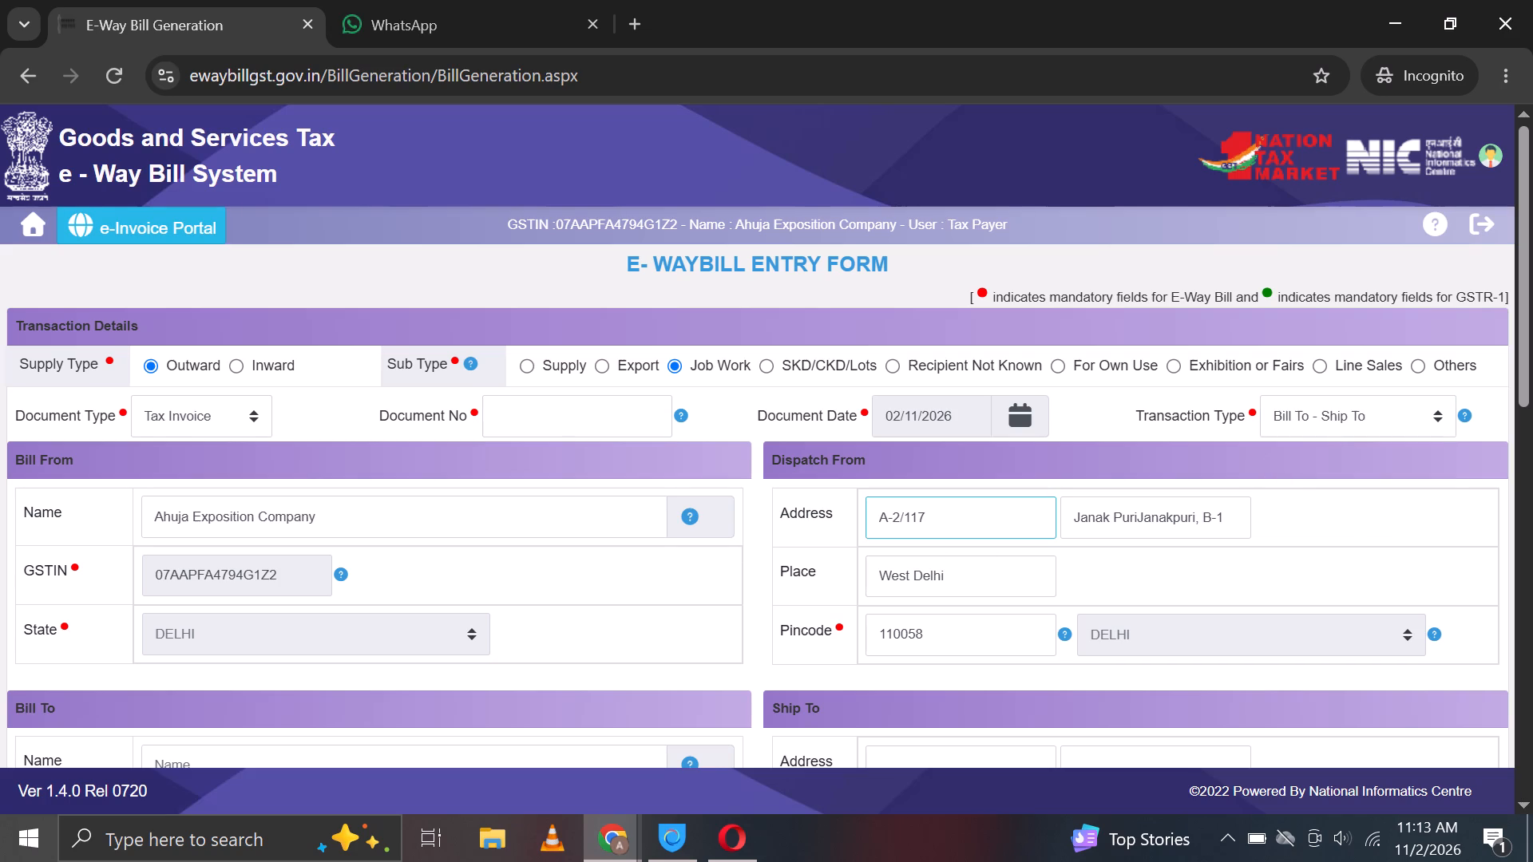
{"action": "key", "text": "ctrl+a"}
{"action": "key", "text": "BackSpace"}
{"action": "key", "text": "Tab"}
{"action": "key", "text": "BackSpace"}
{"action": "key", "text": "Tab"}
{"action": "key", "text": "BackSpace"}
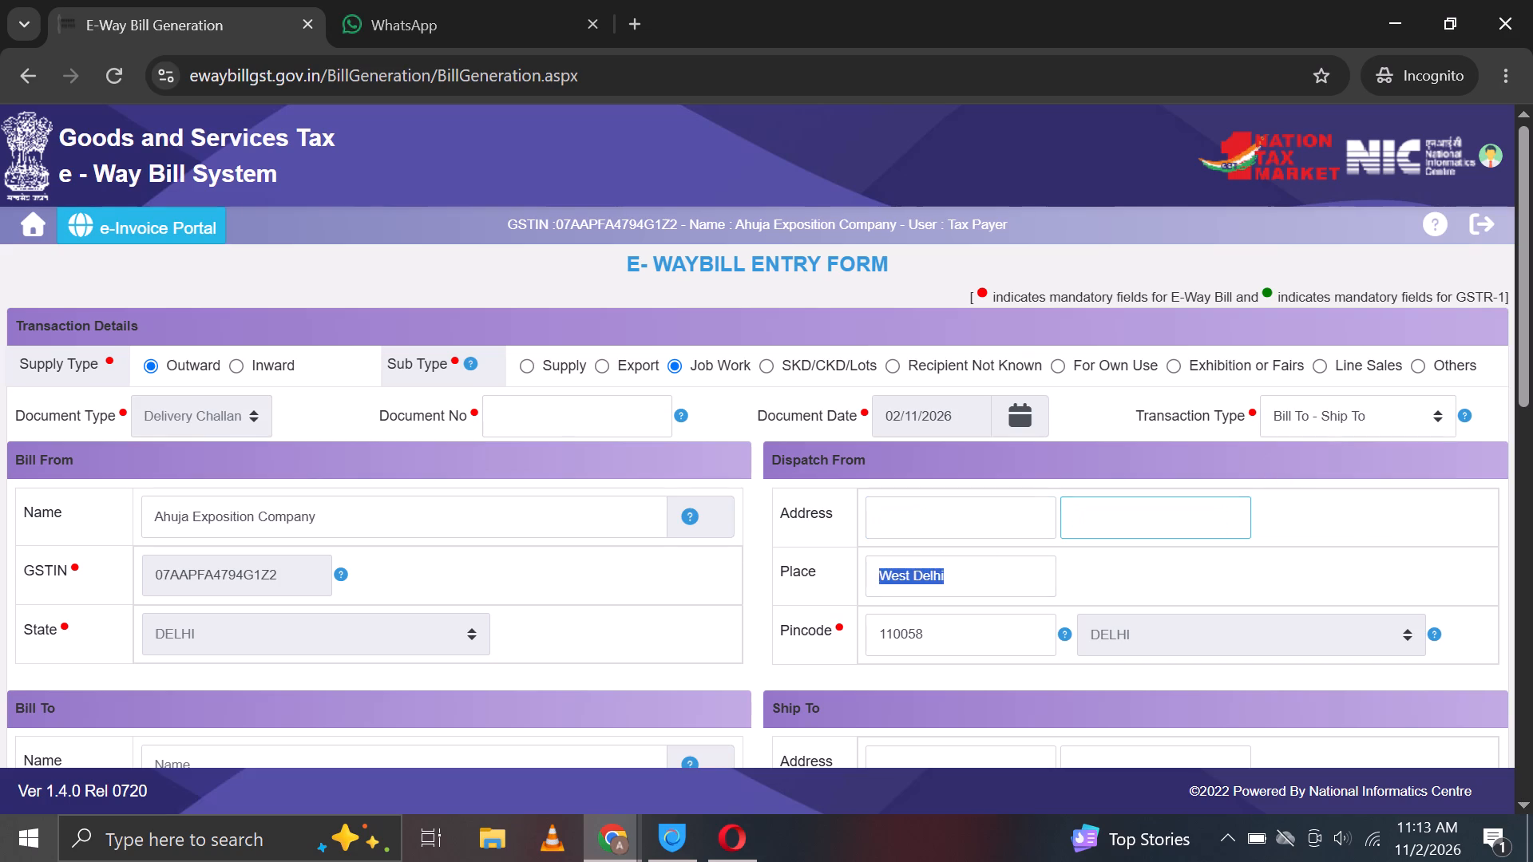
{"action": "key", "text": "Tab"}
{"action": "key", "text": "BackSpace"}
Fill in the Dispatch From section with both address lines, the place NEAR DWARKA and the site's pincode.
{"action": "key", "text": "shift+Tab"}
{"action": "key", "text": "shift+Tab"}
{"action": "key", "text": "shift+Tab"}
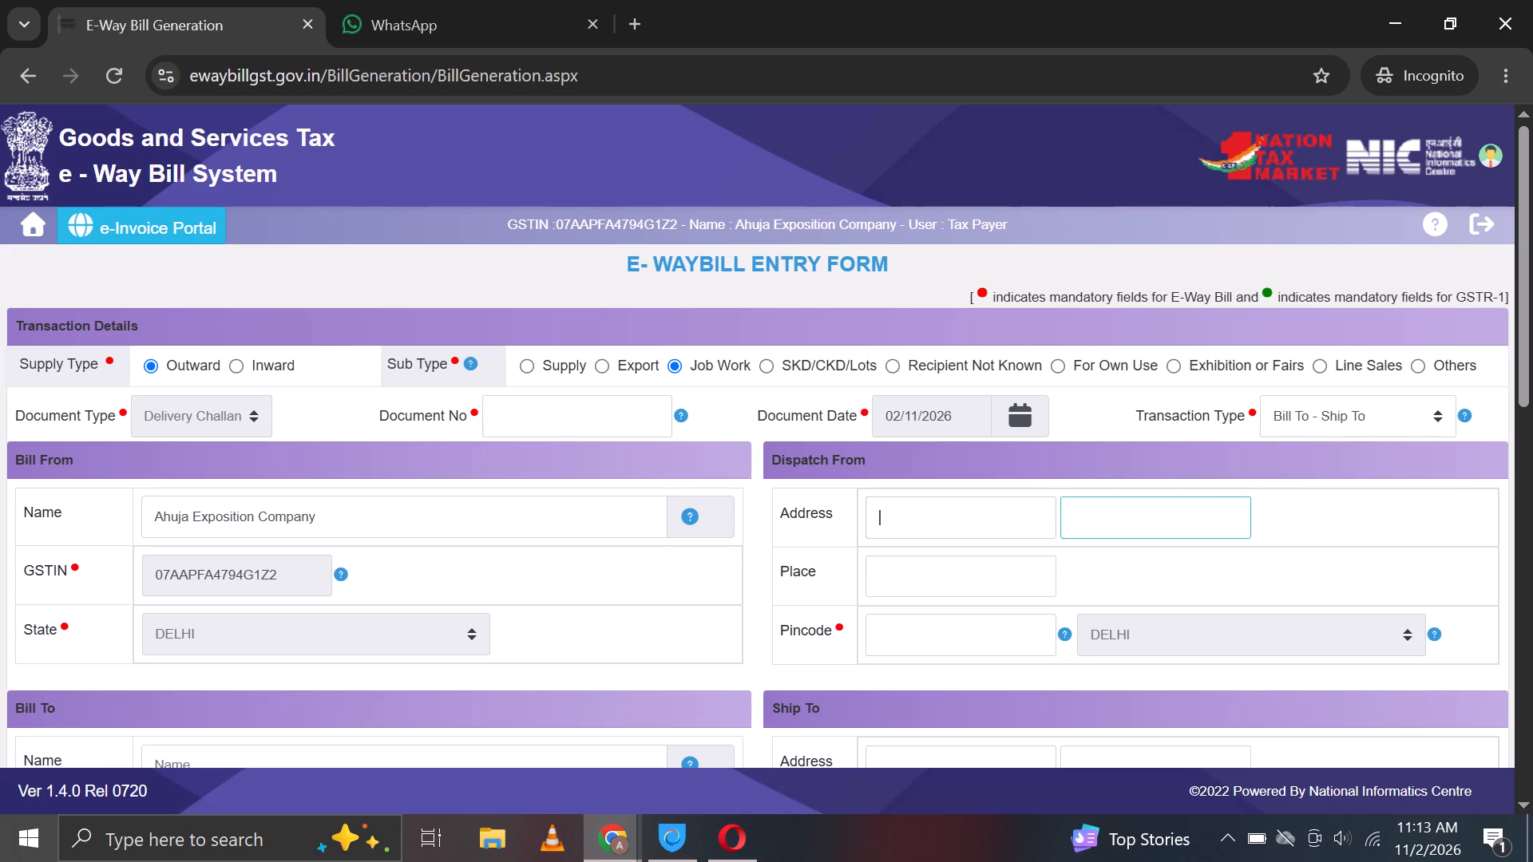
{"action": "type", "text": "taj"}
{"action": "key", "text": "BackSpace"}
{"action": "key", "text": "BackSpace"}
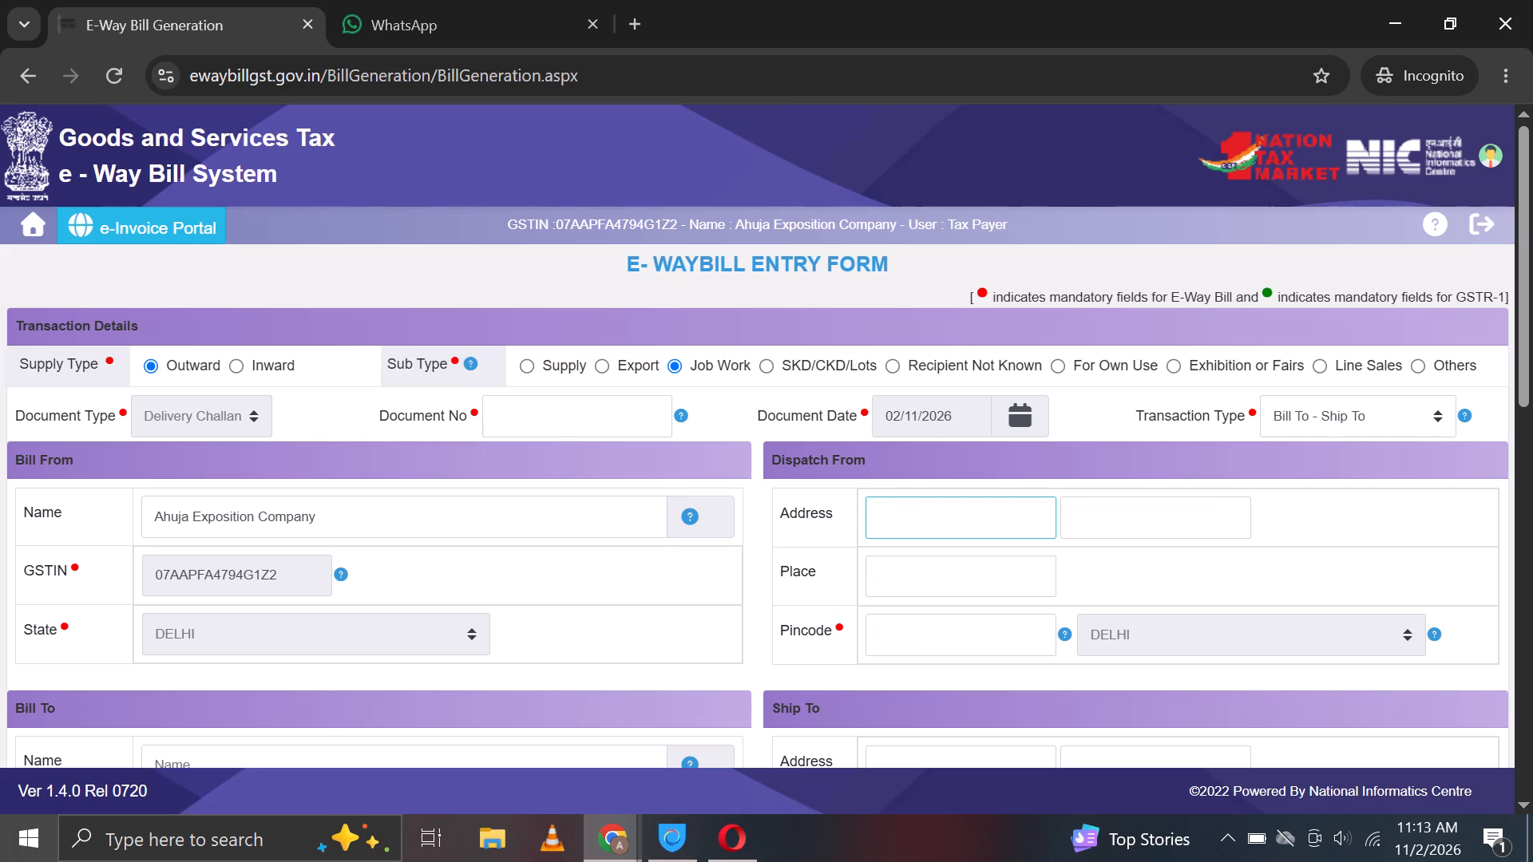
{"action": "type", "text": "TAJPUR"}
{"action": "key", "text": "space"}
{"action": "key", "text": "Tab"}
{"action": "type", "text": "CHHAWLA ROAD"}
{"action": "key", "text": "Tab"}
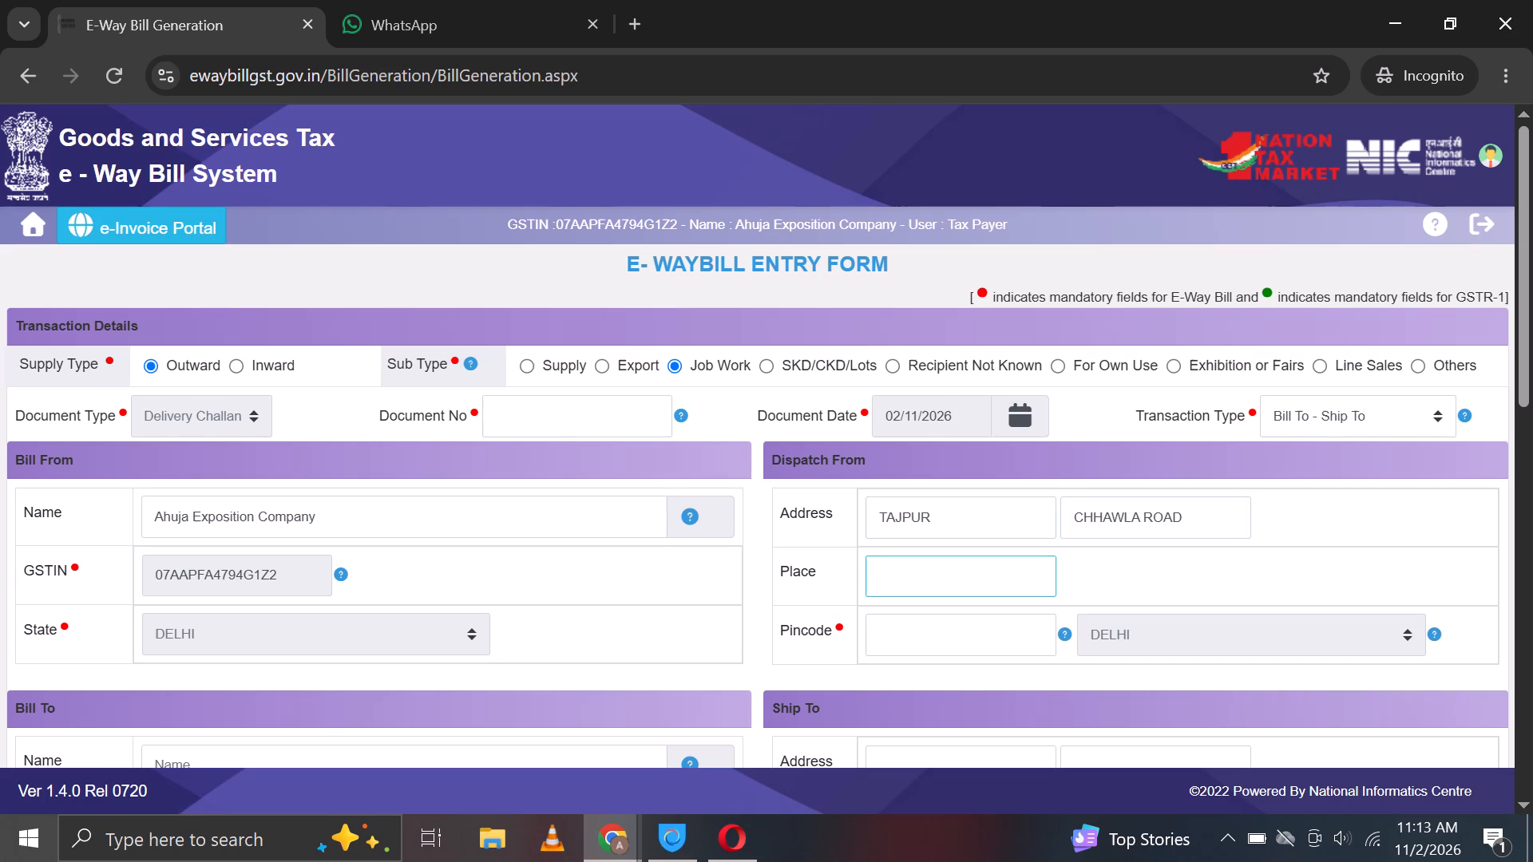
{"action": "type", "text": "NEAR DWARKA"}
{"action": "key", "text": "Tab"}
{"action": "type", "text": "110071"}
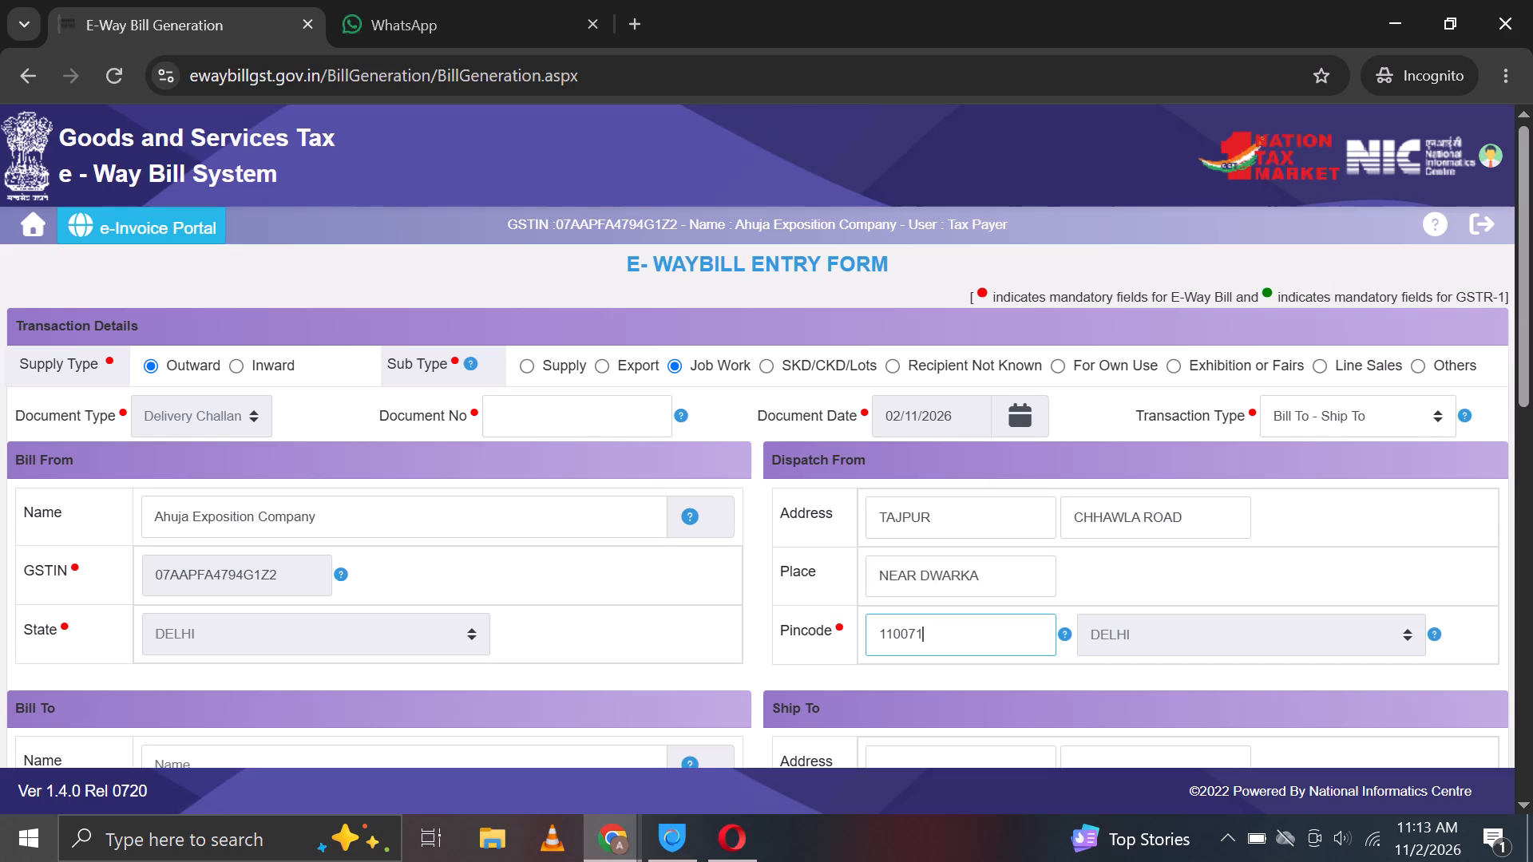
Enter the GSTIN of Q EVENTS PVT. LTD. in the Bill To section.
{"action": "scroll", "coordinate": [824, 447], "scroll_direction": "down", "scroll_amount": 3}
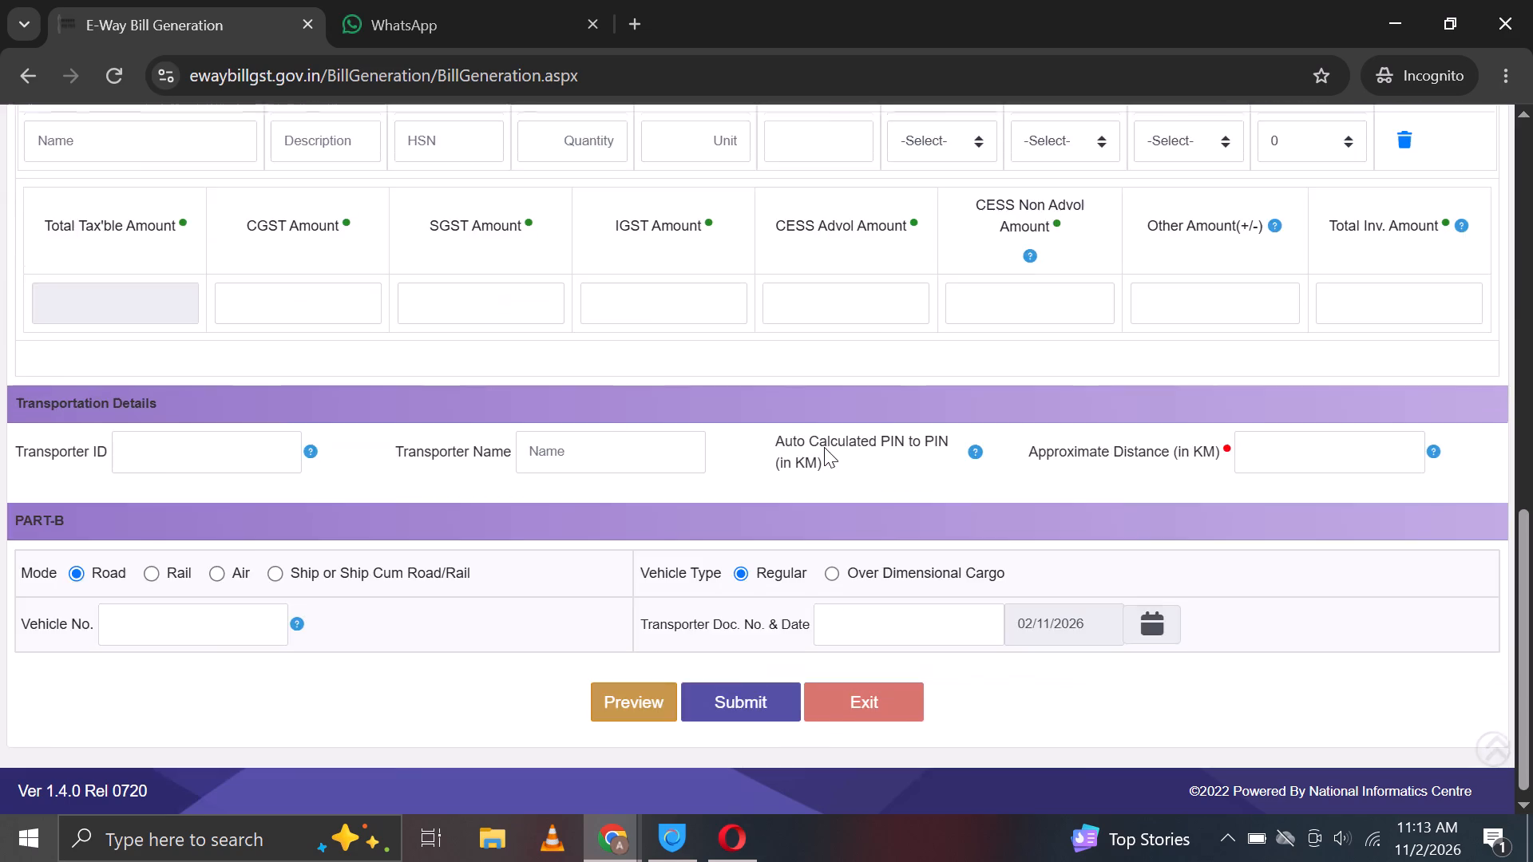
{"action": "scroll", "coordinate": [824, 447], "scroll_direction": "up", "scroll_amount": 2}
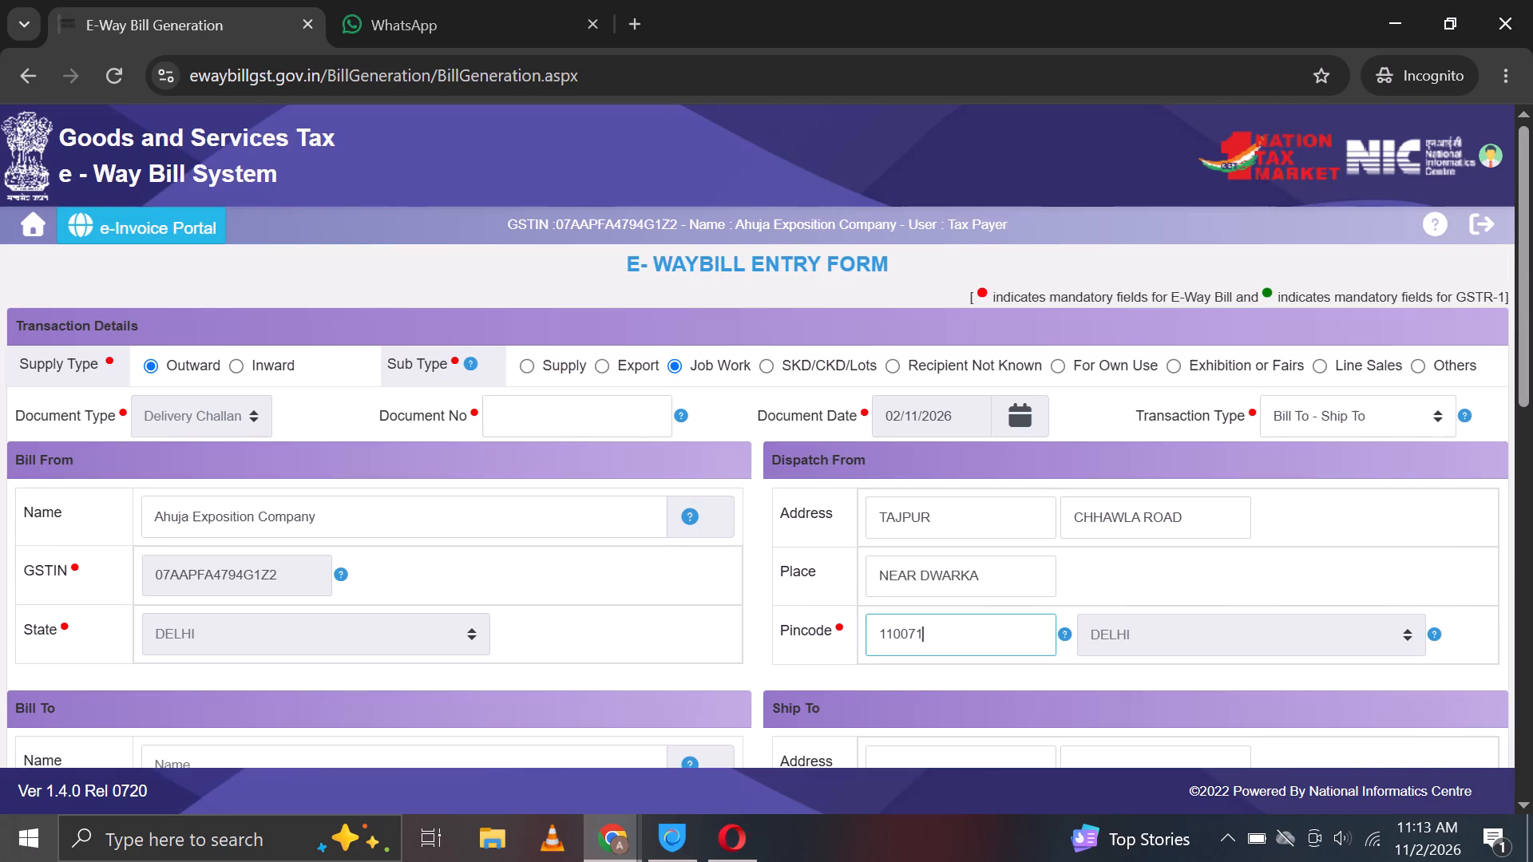
{"action": "scroll", "coordinate": [823, 452], "scroll_direction": "down", "scroll_amount": 2}
{"action": "scroll", "coordinate": [823, 452], "scroll_direction": "up", "scroll_amount": 2}
{"action": "scroll", "coordinate": [823, 453], "scroll_direction": "down", "scroll_amount": 2}
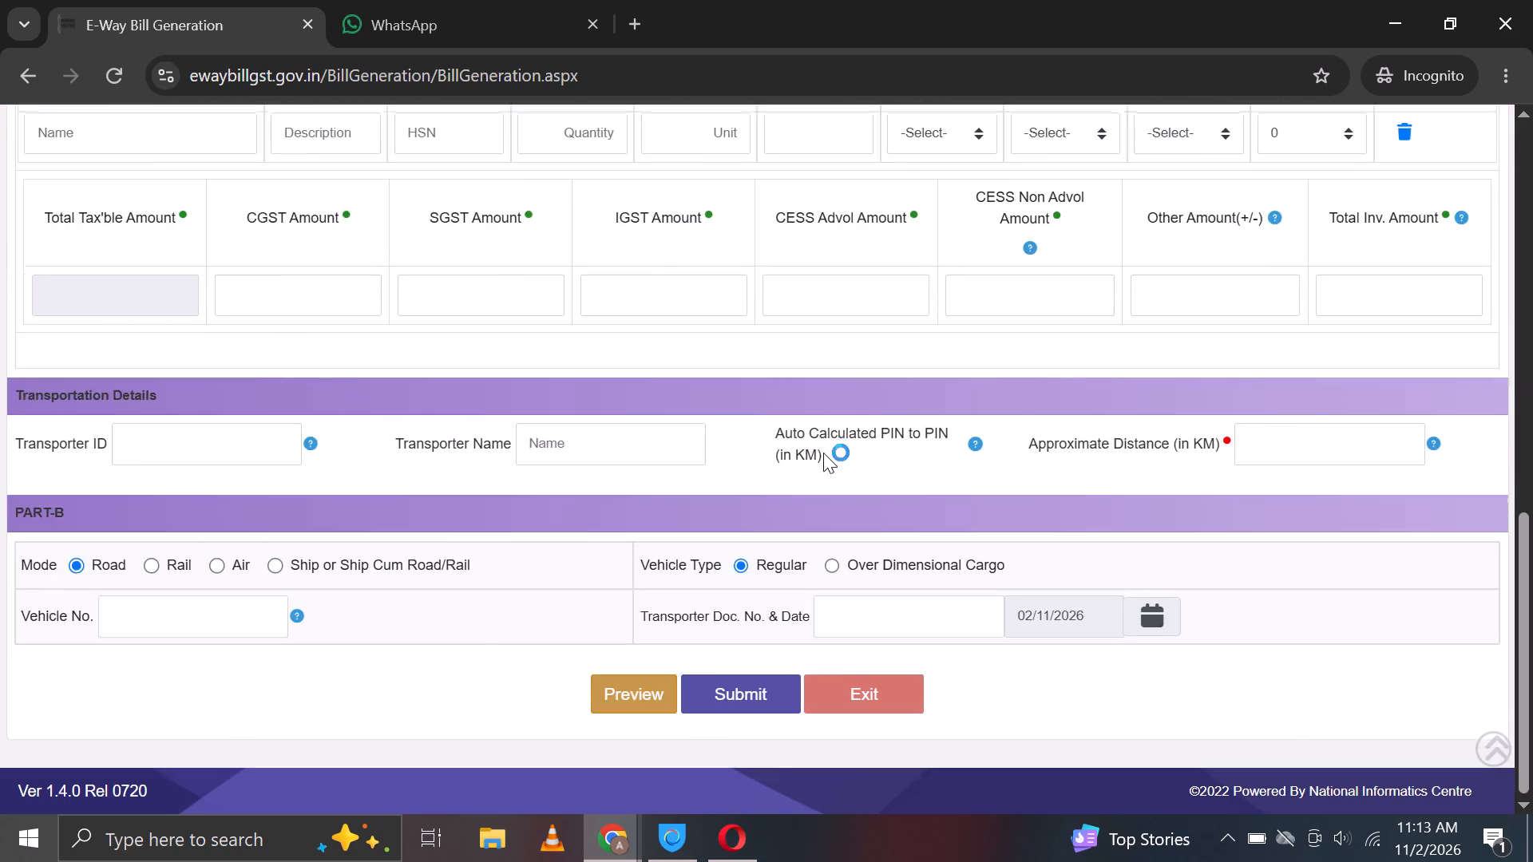
{"action": "scroll", "coordinate": [823, 453], "scroll_direction": "up", "scroll_amount": 2}
{"action": "left_click_drag", "start_coordinate": [1532, 277], "coordinate": [1532, 288]}
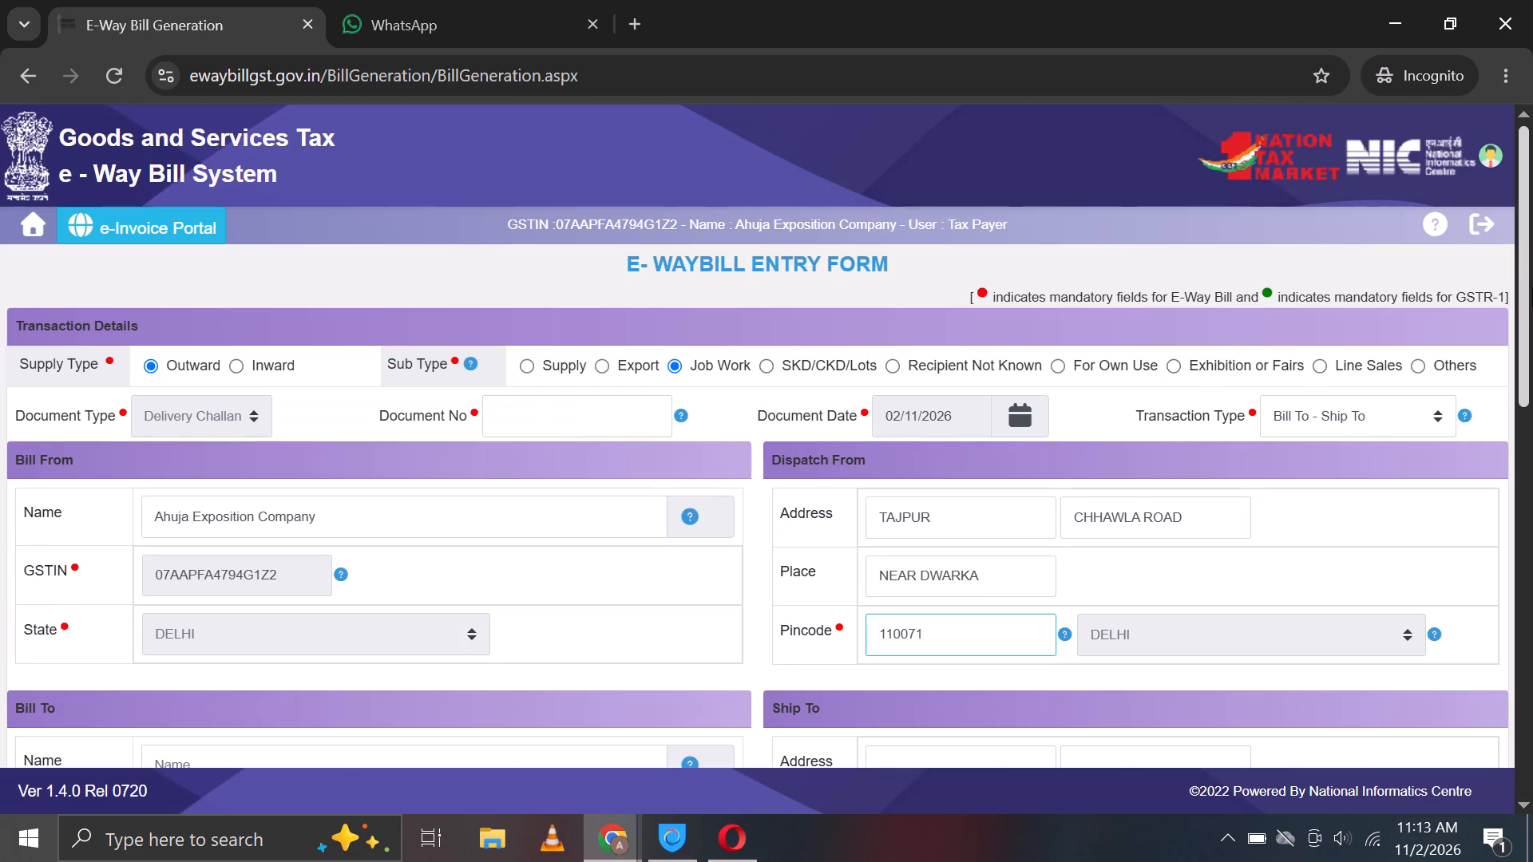
{"action": "left_click_drag", "start_coordinate": [1532, 288], "coordinate": [1532, 389]}
{"action": "left_click", "coordinate": [263, 534]}
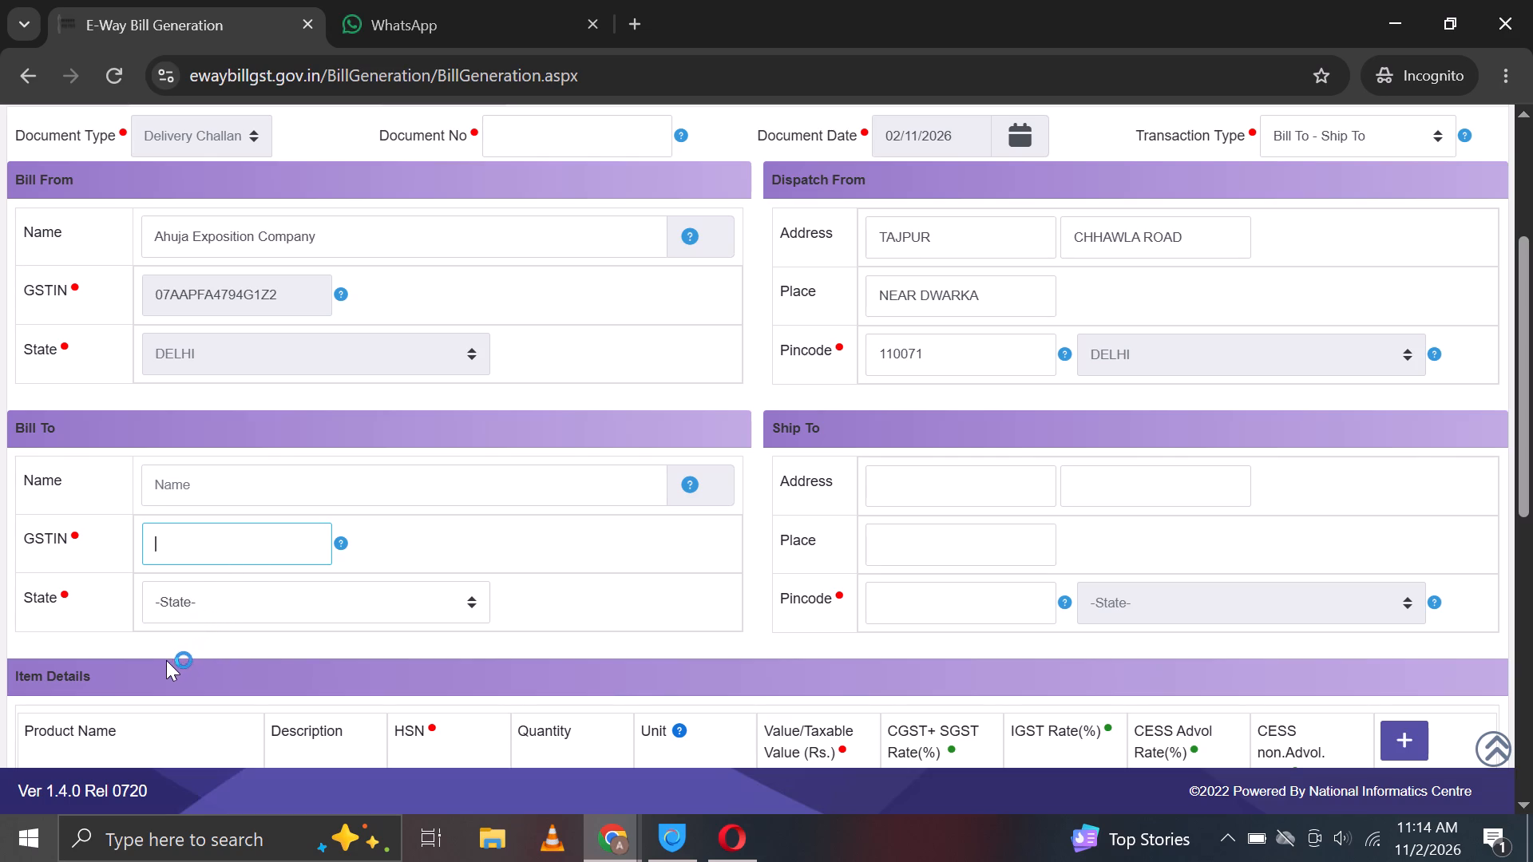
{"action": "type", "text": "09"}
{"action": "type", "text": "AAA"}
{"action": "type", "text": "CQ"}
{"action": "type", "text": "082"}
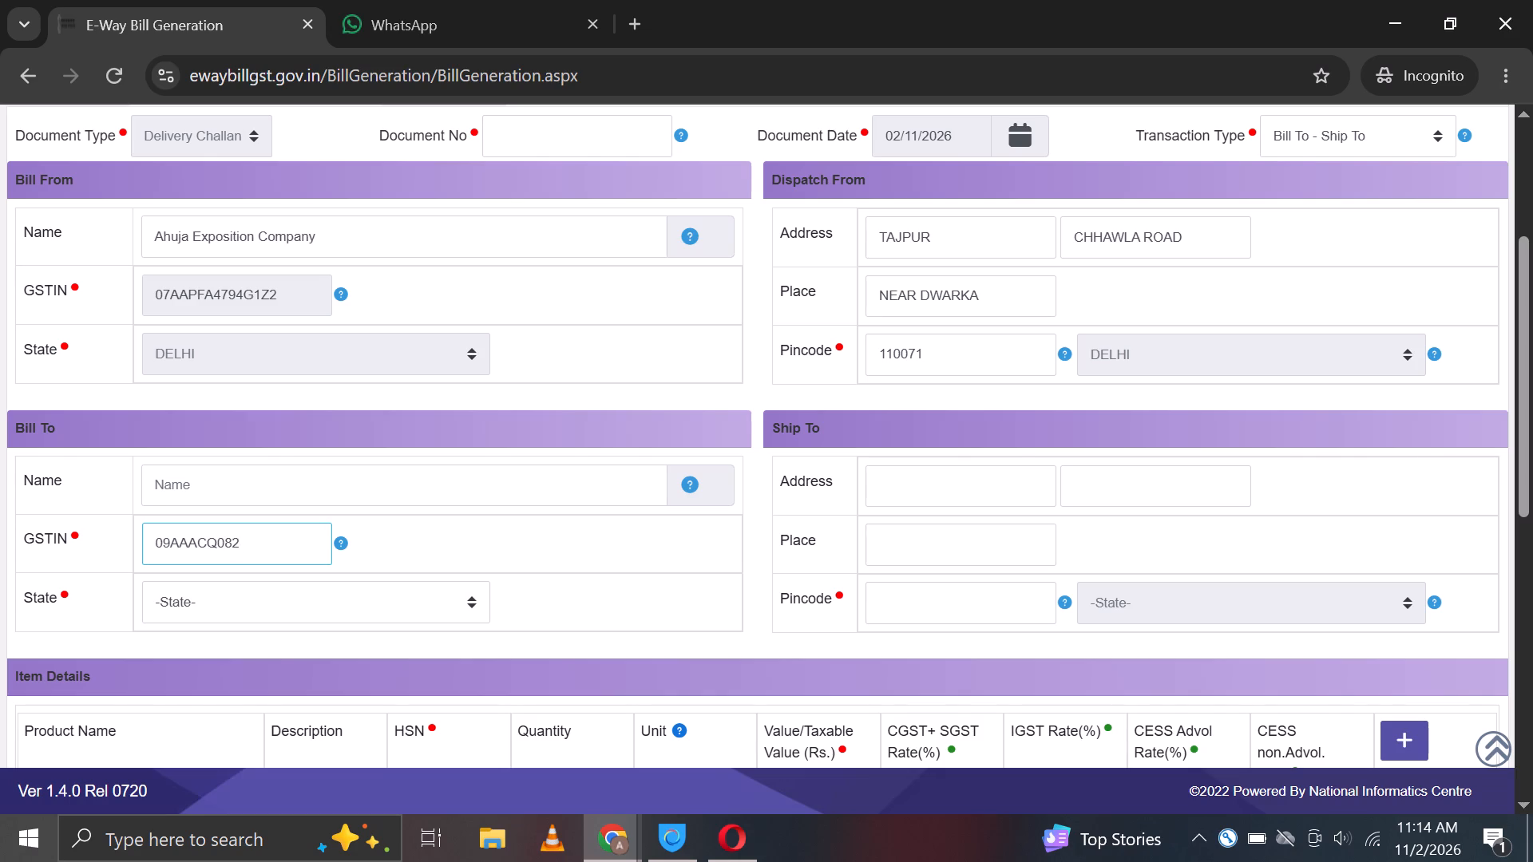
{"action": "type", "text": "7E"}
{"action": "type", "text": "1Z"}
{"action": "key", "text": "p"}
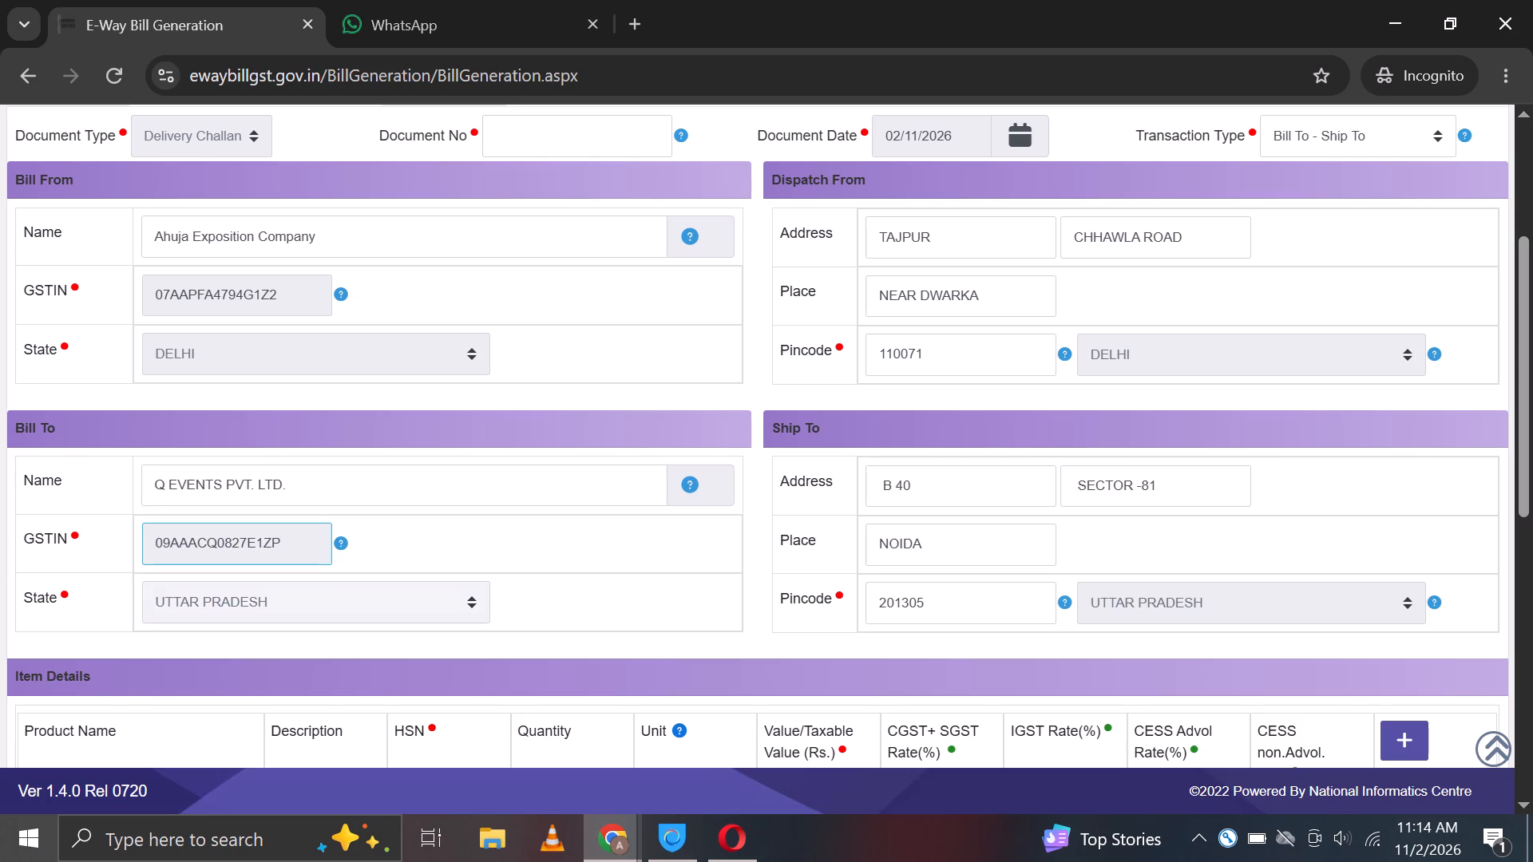
Clear the autofilled address lines, place and pincode in the Ship To section.
{"action": "left_click", "coordinate": [957, 481]}
{"action": "key", "text": "ctrl+a"}
{"action": "key", "text": "BackSpace"}
{"action": "key", "text": "Tab"}
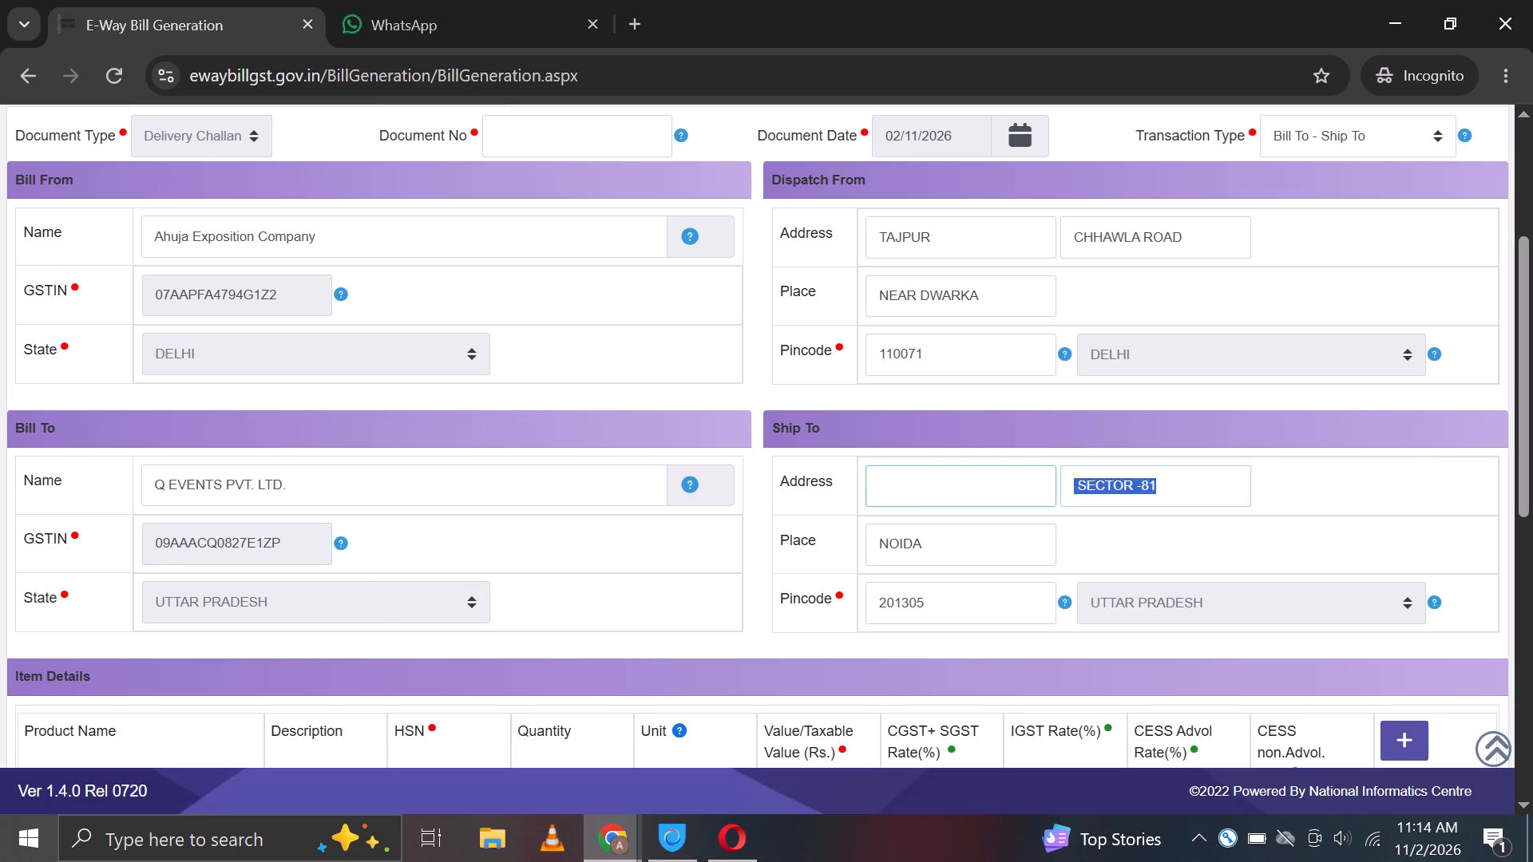
{"action": "key", "text": "BackSpace"}
{"action": "key", "text": "Tab"}
{"action": "key", "text": "BackSpace"}
{"action": "key", "text": "Tab"}
{"action": "key", "text": "BackSpace"}
Fill in the Ship To section with the venue's two address lines, the place ALIGARH and its pincode.
{"action": "key", "text": "shift+Tab"}
{"action": "key", "text": "shift+Tab"}
{"action": "key", "text": "shift+Tab"}
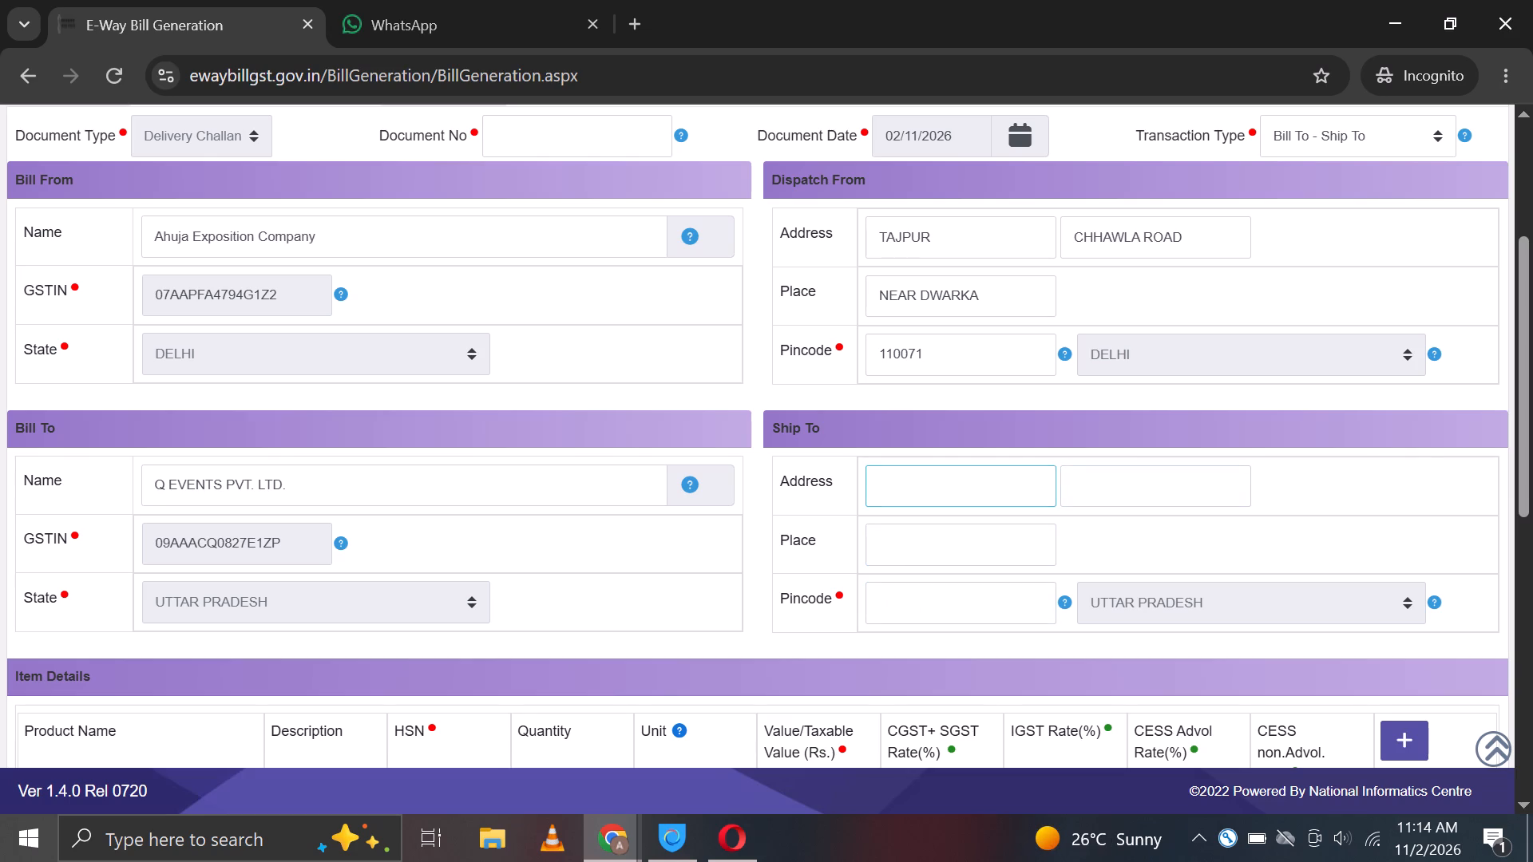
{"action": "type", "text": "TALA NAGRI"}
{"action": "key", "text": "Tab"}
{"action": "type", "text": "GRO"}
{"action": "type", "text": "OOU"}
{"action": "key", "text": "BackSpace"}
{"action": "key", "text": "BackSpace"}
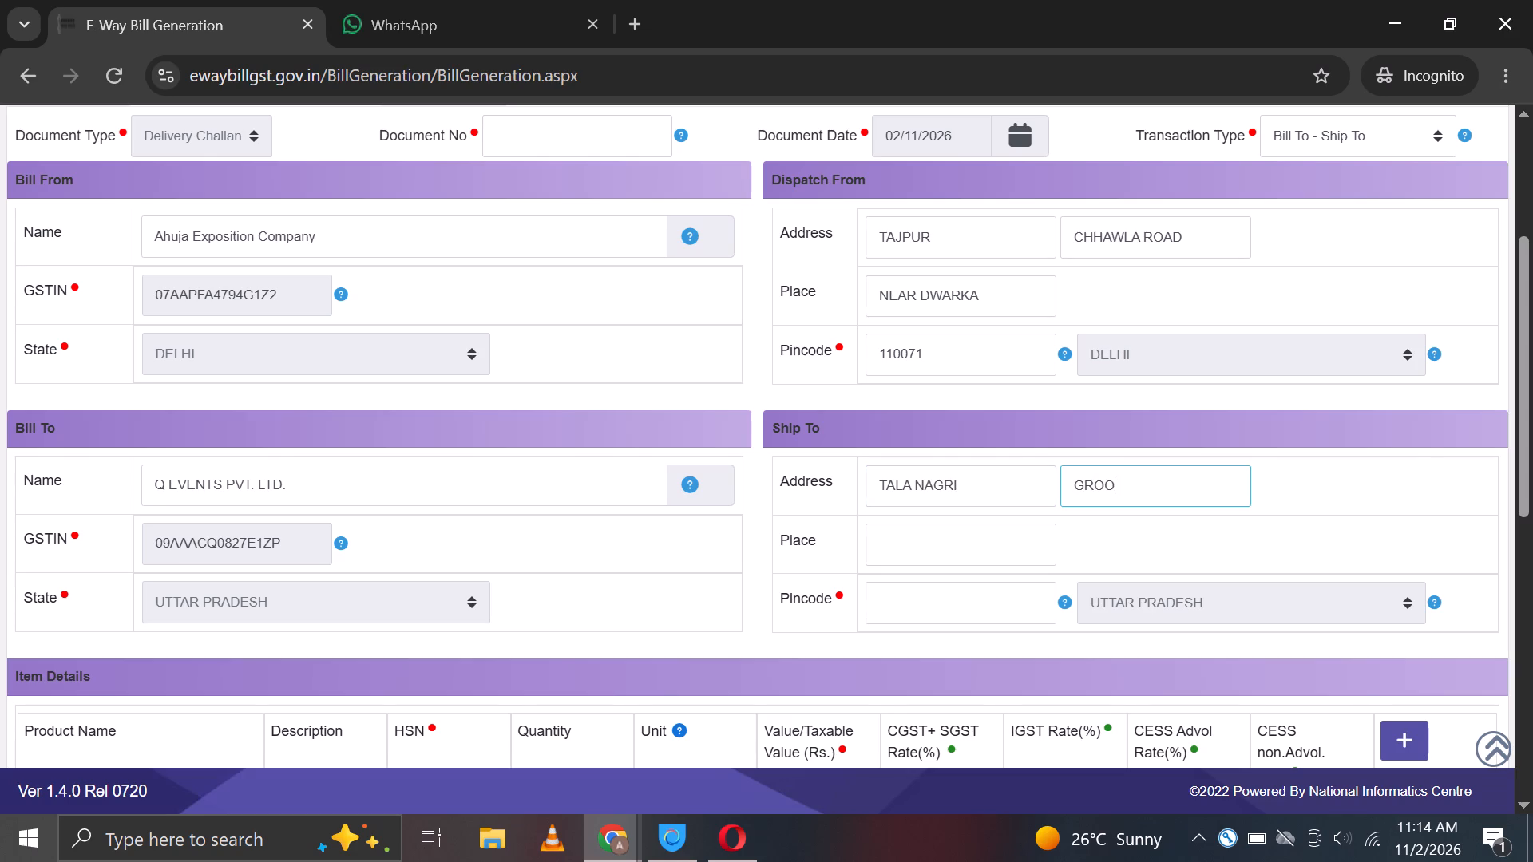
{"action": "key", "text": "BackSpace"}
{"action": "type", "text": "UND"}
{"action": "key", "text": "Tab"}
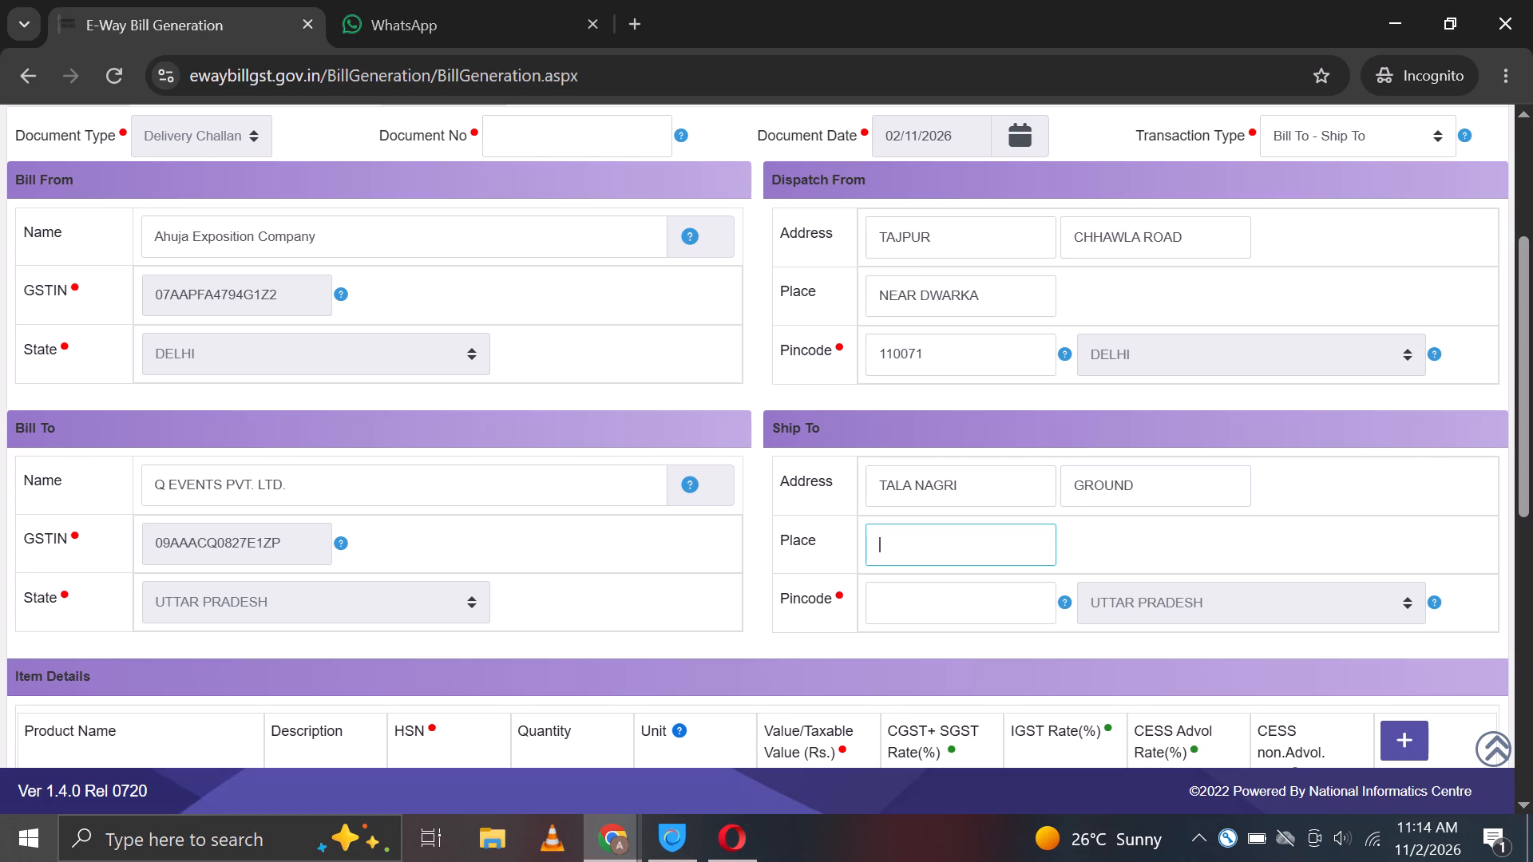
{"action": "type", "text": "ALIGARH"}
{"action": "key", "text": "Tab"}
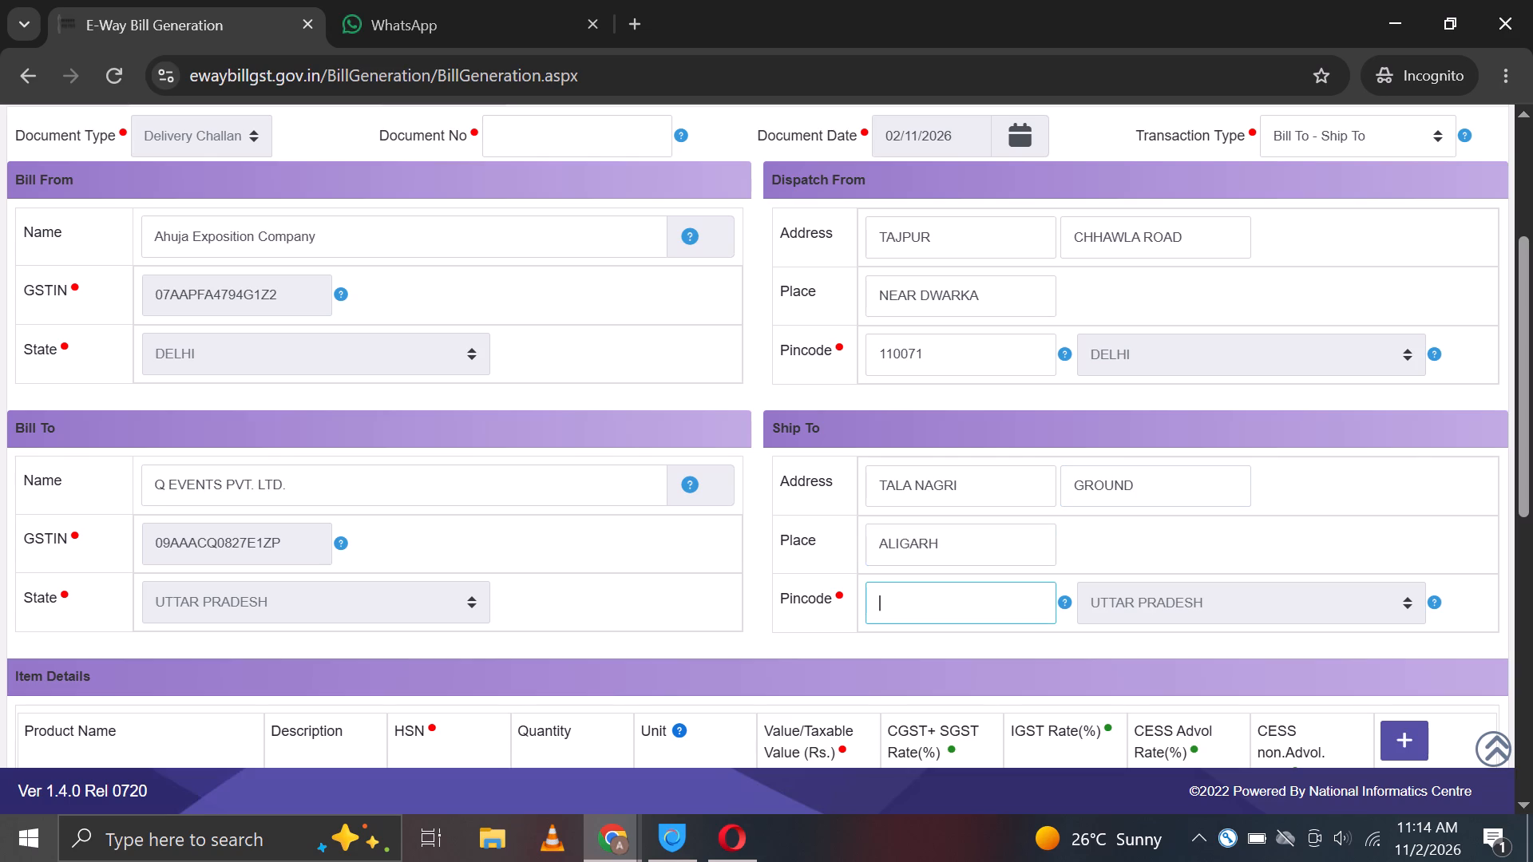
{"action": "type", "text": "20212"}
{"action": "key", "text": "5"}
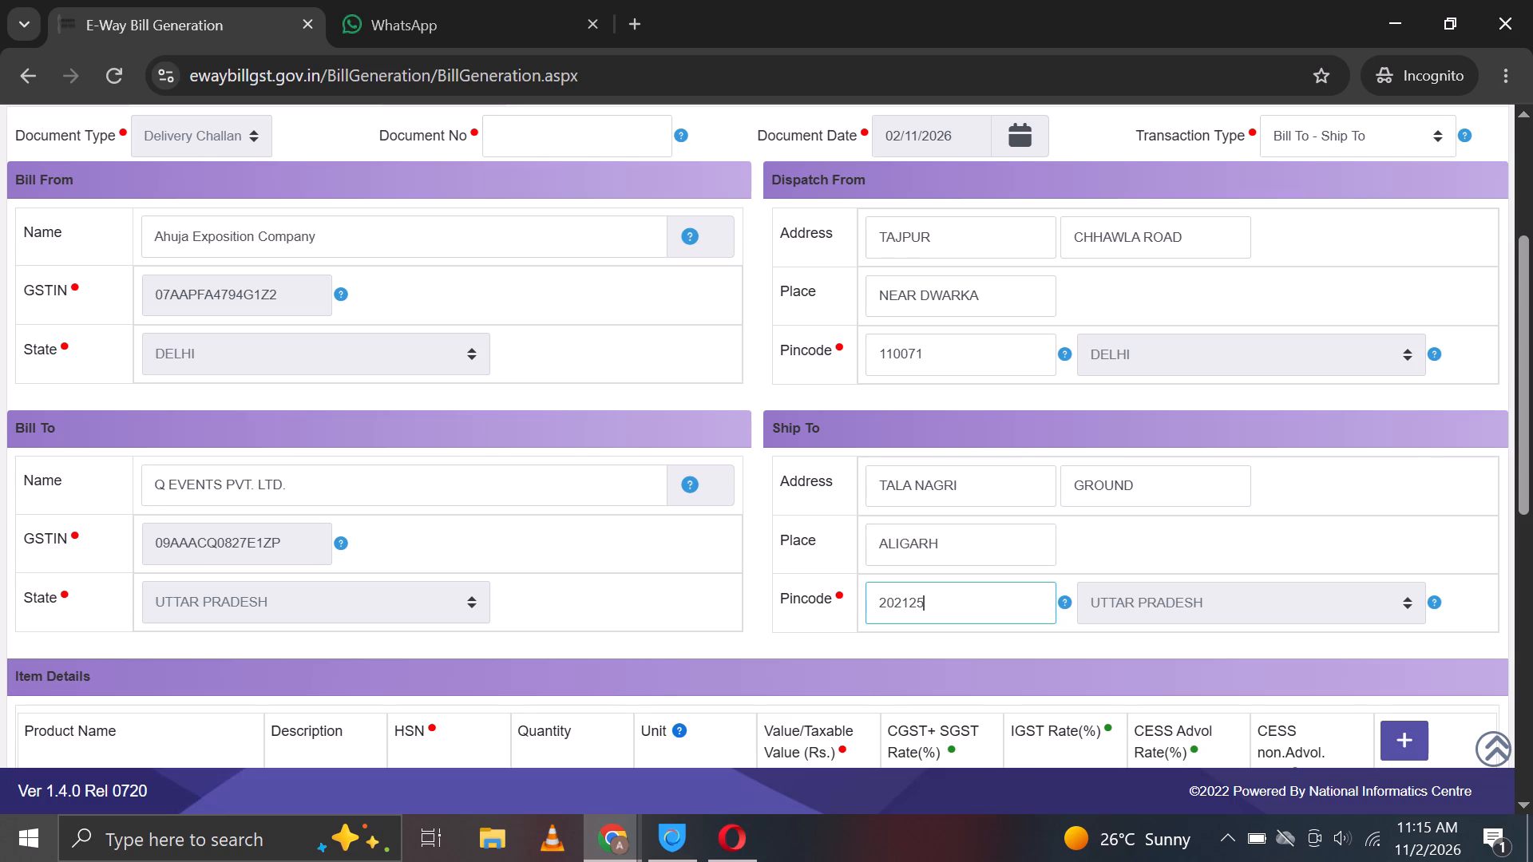
Add the item PLY WOOD BOX with HSN 44123190, quantity 1660 and unit PCS in Item Details.
{"action": "left_click_drag", "start_coordinate": [1532, 373], "coordinate": [1532, 430]}
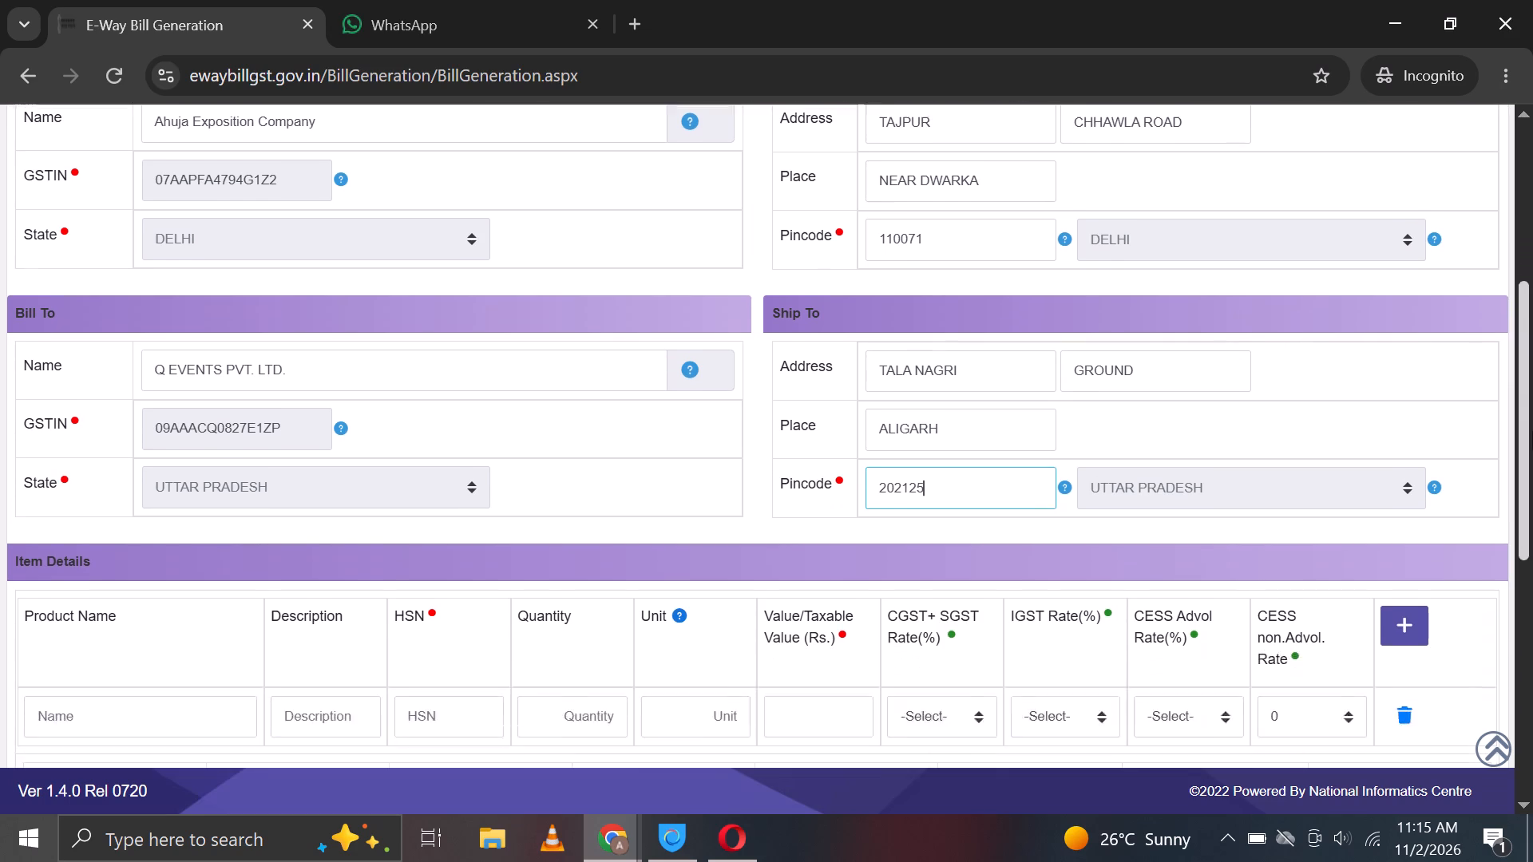
{"action": "left_click_drag", "start_coordinate": [1532, 430], "coordinate": [1532, 466]}
{"action": "left_click", "coordinate": [196, 581]}
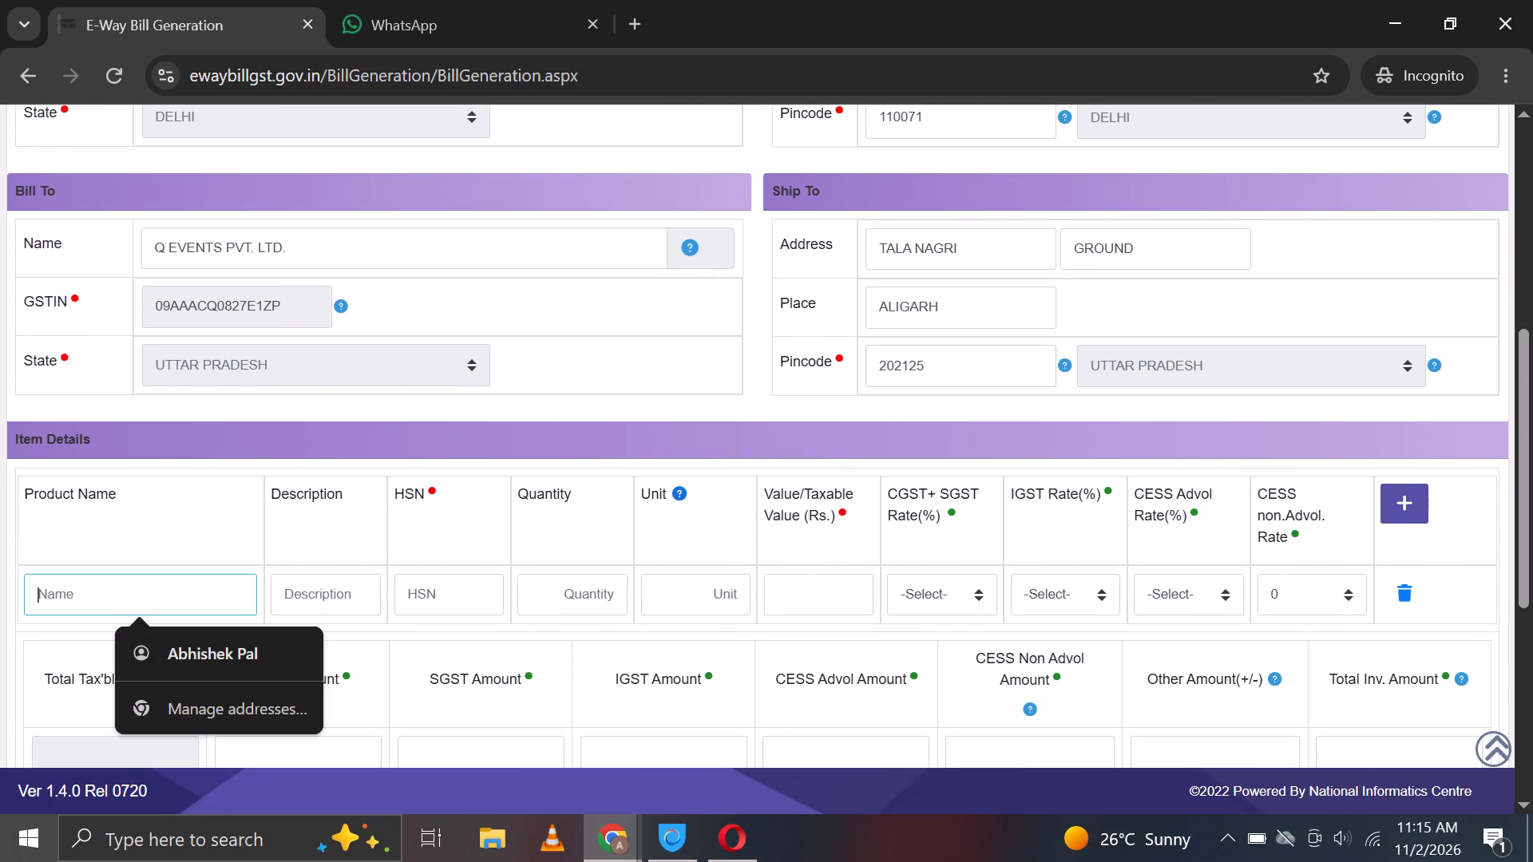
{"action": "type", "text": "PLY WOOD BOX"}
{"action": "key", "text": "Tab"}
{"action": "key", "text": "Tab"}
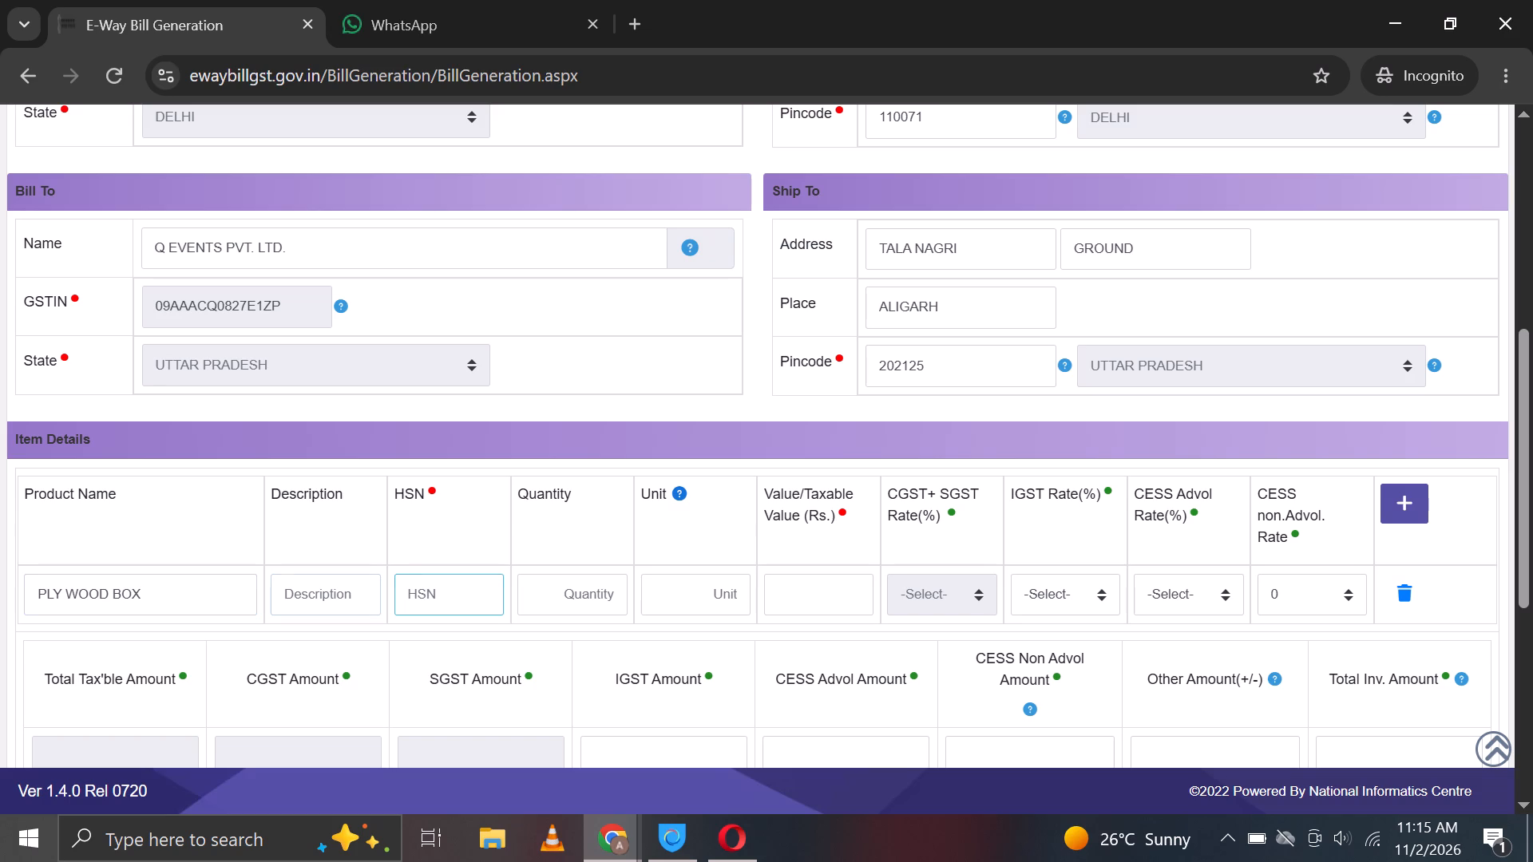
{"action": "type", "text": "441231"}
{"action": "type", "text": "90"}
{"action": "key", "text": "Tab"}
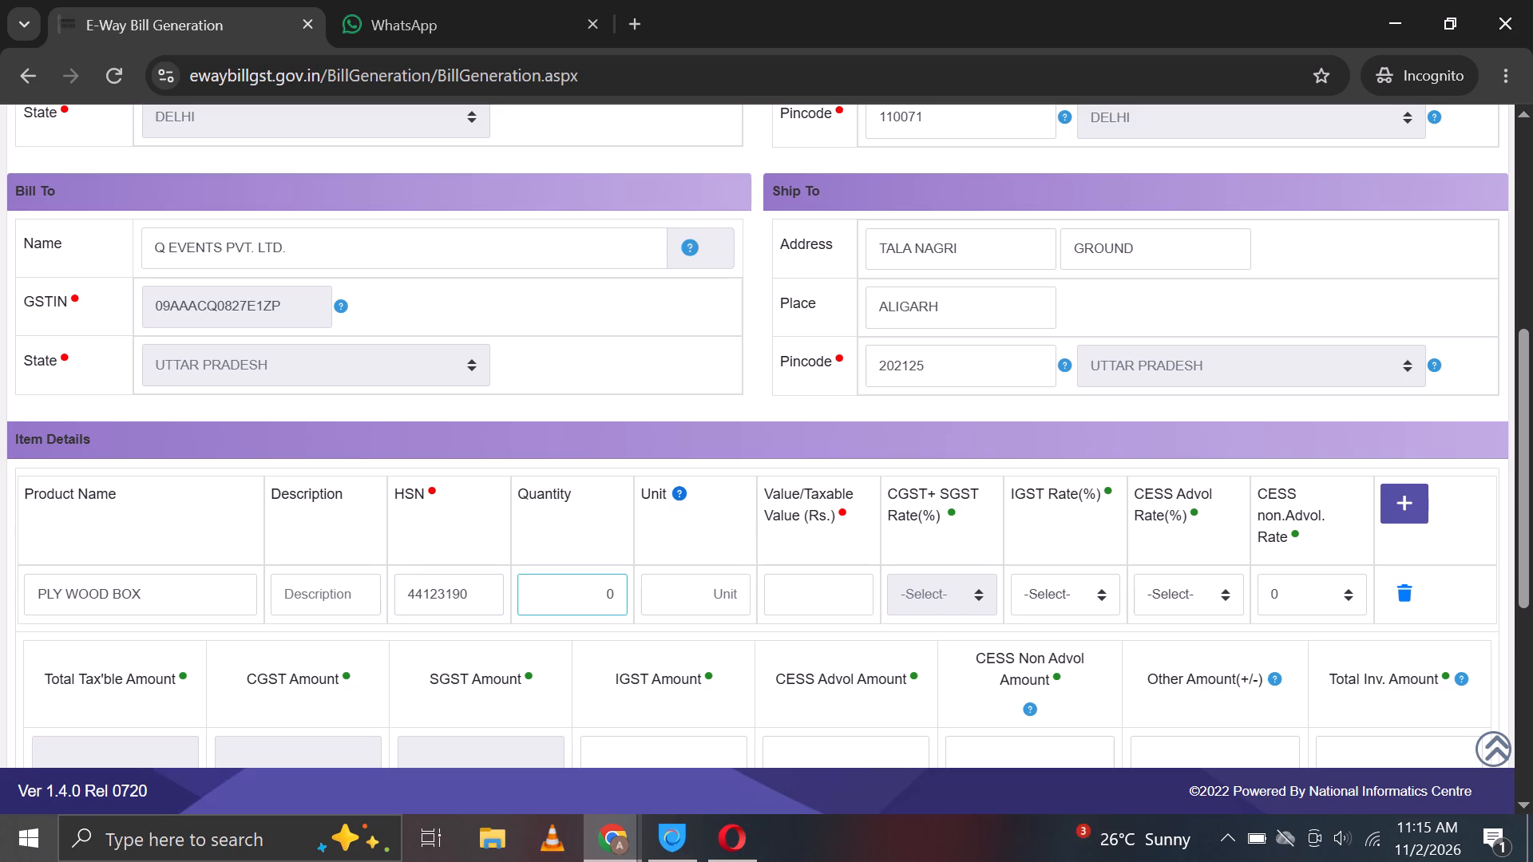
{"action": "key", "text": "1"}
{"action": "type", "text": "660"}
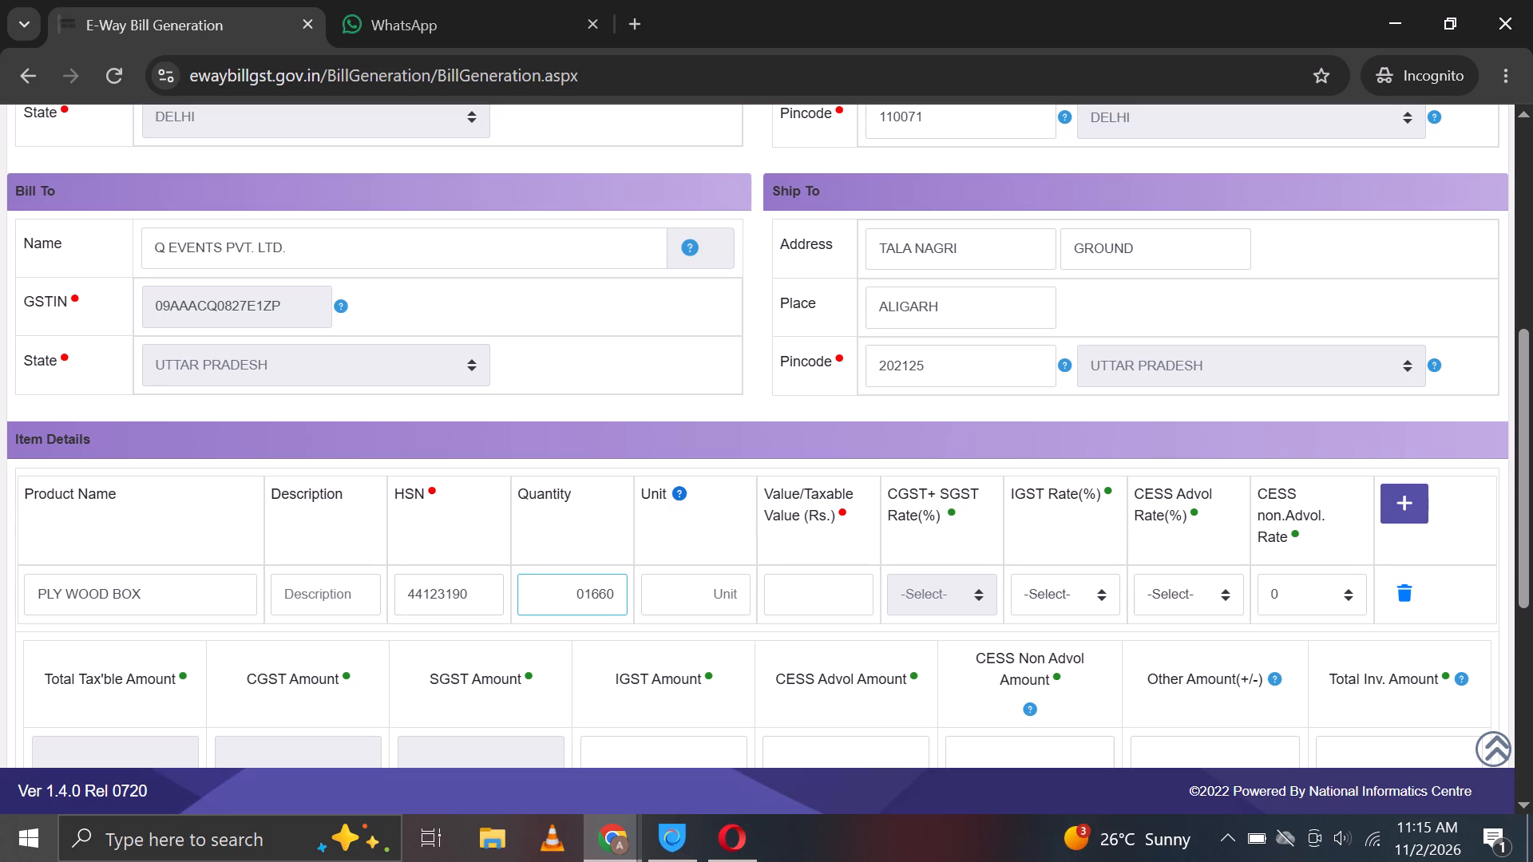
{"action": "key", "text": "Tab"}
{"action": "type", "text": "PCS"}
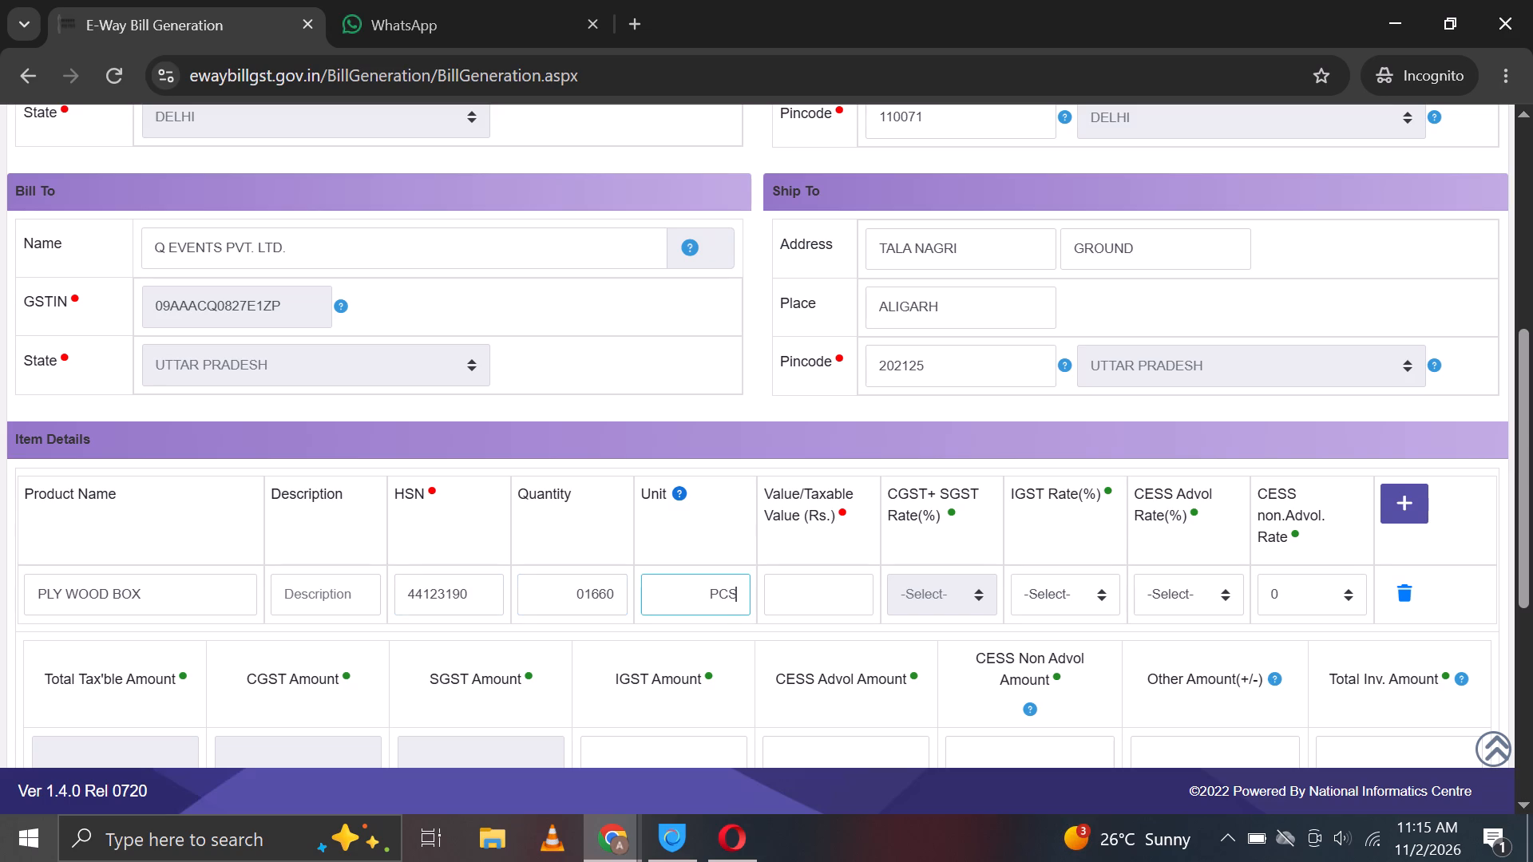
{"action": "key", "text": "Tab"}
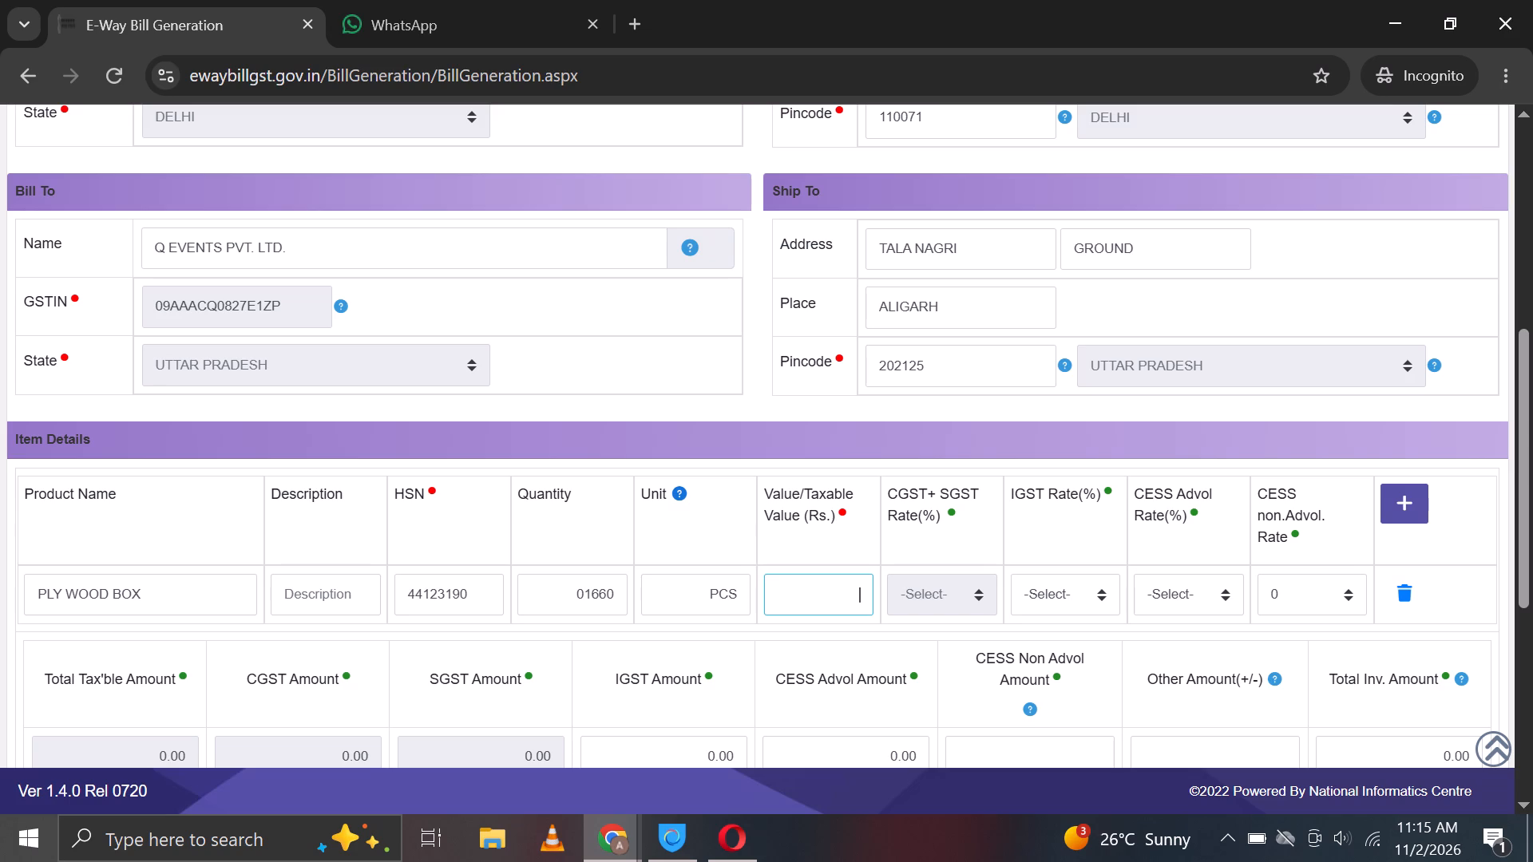
Set the PLY WOOD BOX item's taxable value to Rs. 101694.91 and its IGST rate to 18%.
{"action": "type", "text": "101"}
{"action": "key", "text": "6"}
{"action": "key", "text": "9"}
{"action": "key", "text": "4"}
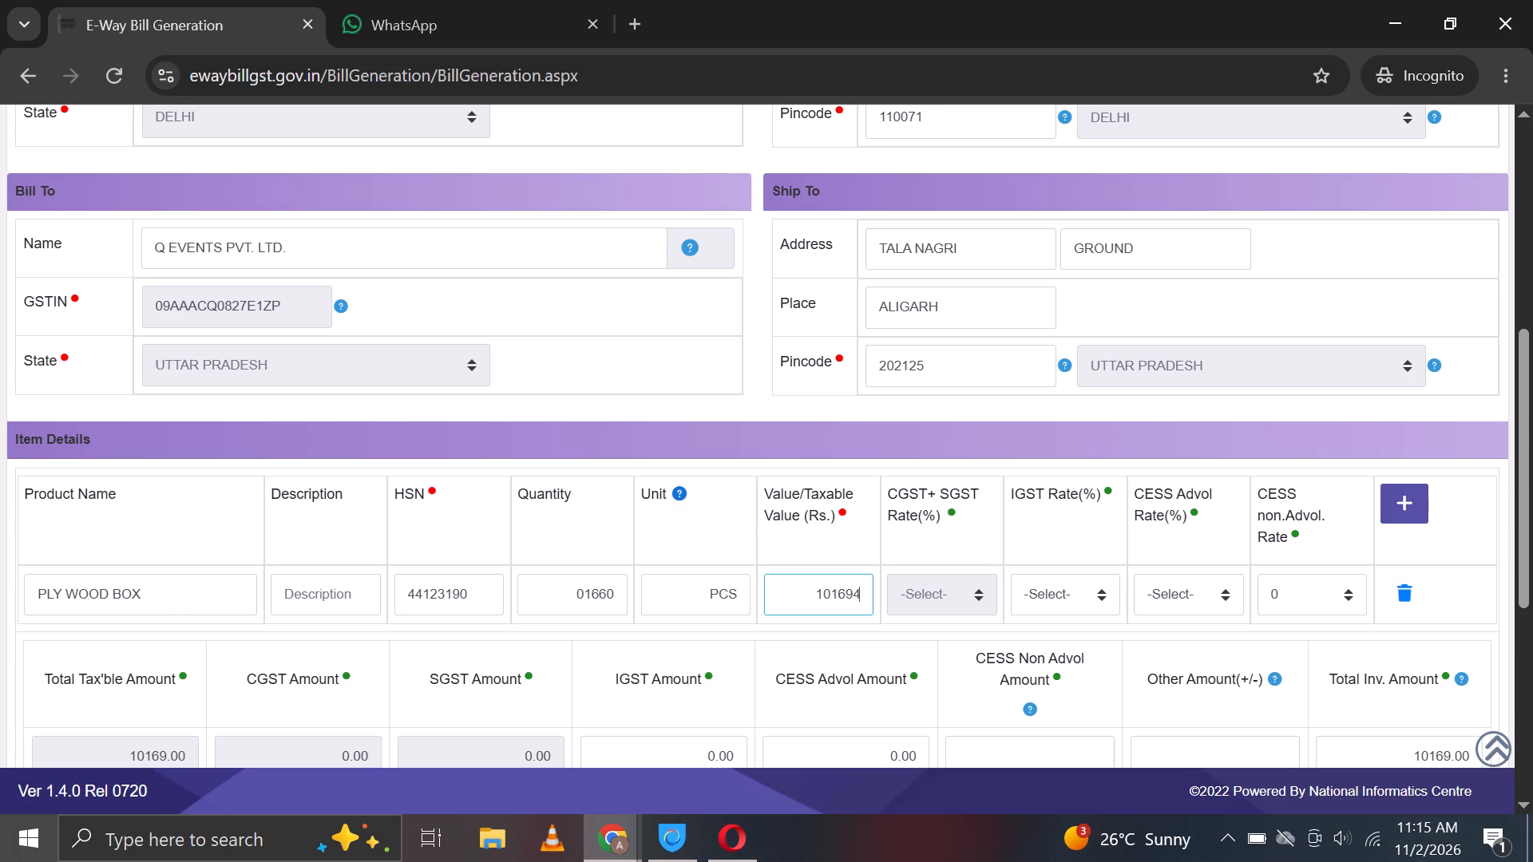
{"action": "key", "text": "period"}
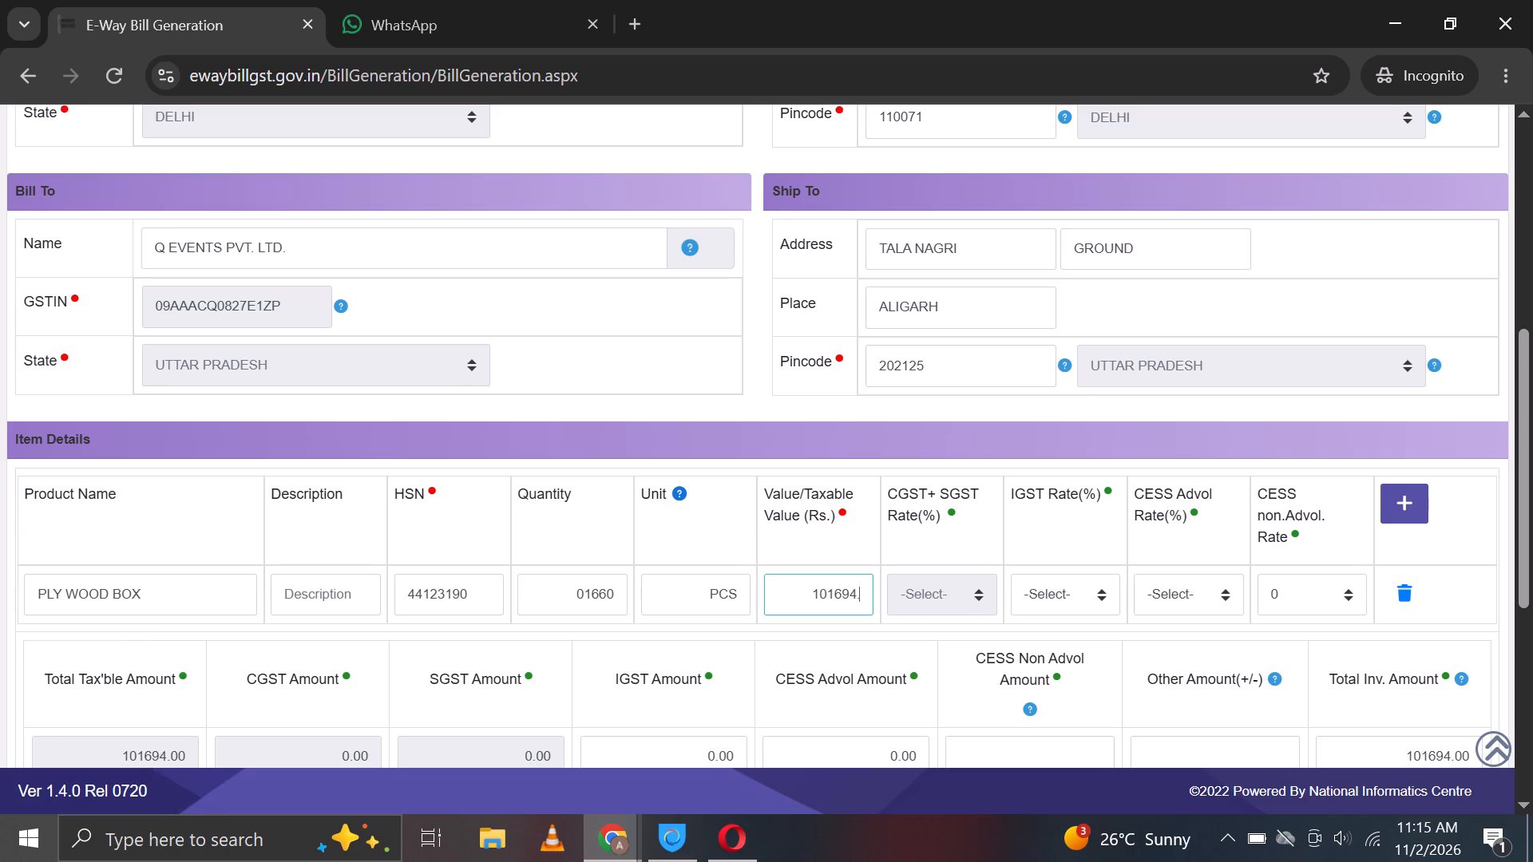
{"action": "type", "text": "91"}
{"action": "left_click", "coordinate": [1056, 592]}
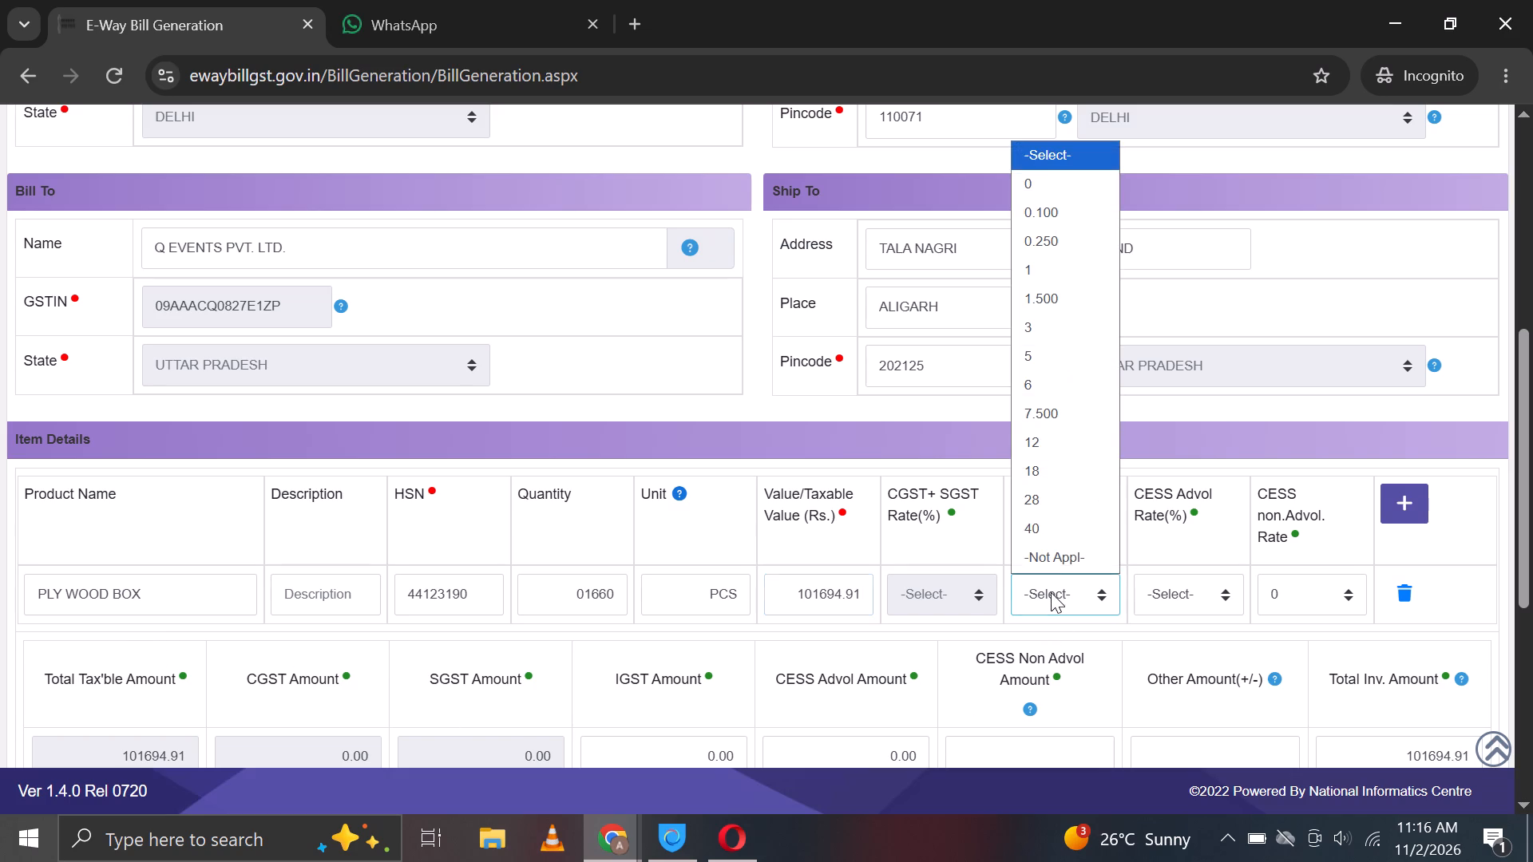
{"action": "left_click", "coordinate": [1032, 460]}
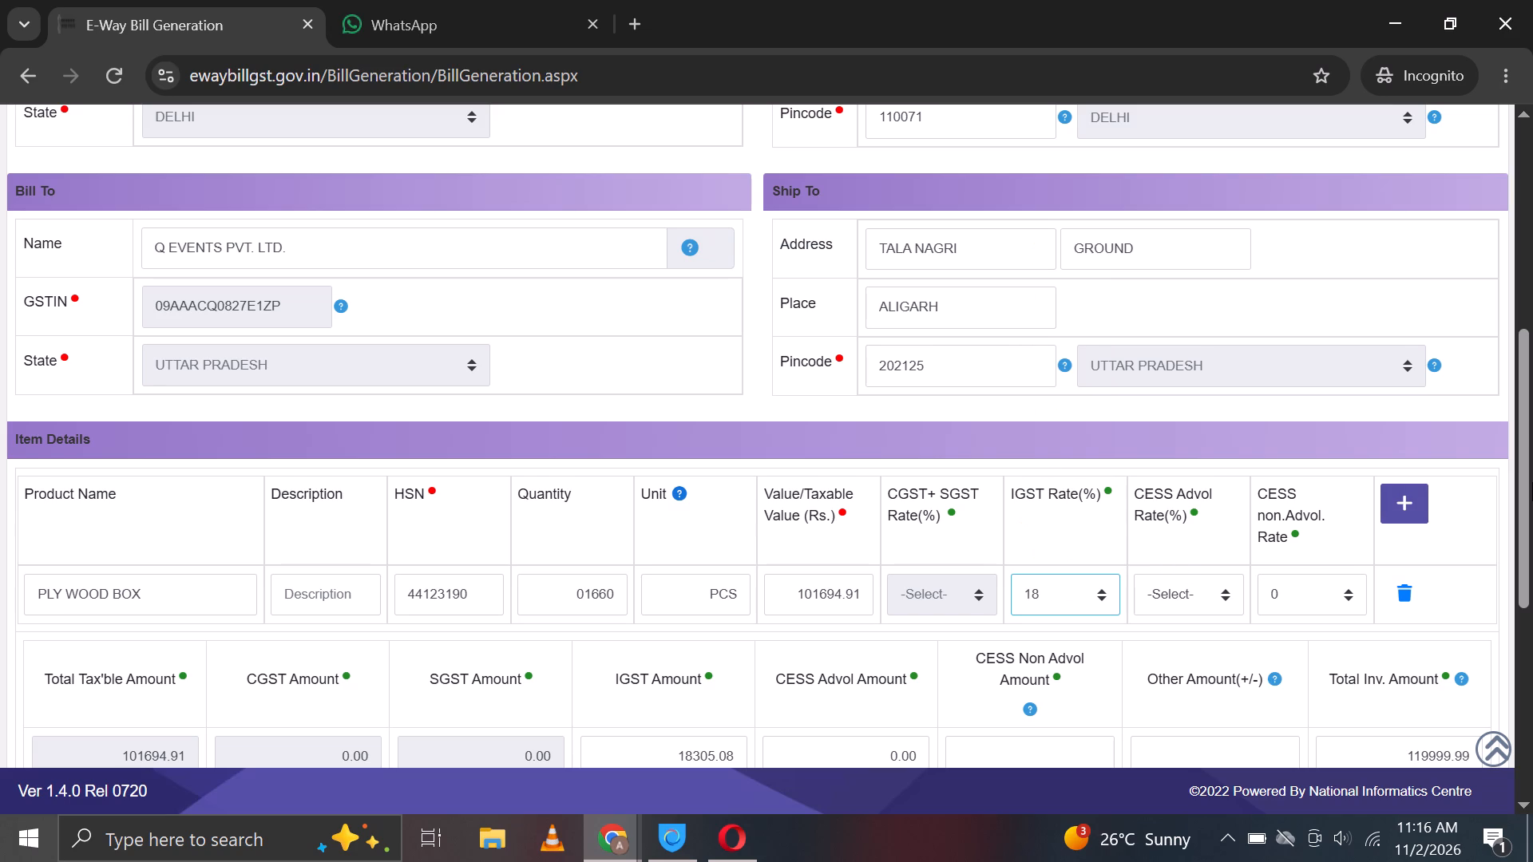
Enter .01 as the Other Amount to round off the invoice total.
{"action": "left_click_drag", "start_coordinate": [1532, 482], "coordinate": [1532, 537]}
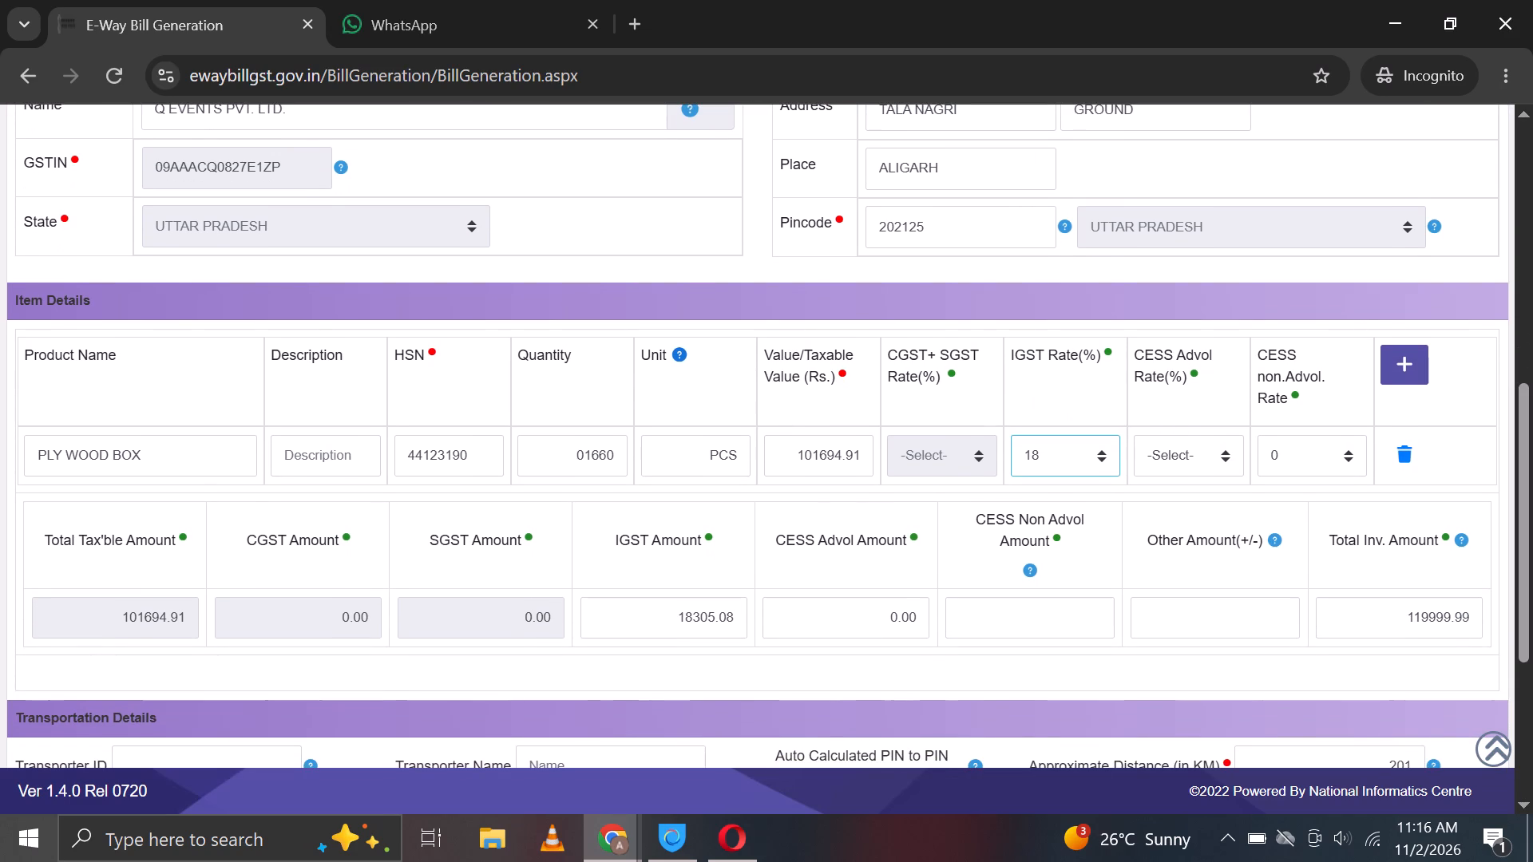
{"action": "left_click", "coordinate": [1254, 603]}
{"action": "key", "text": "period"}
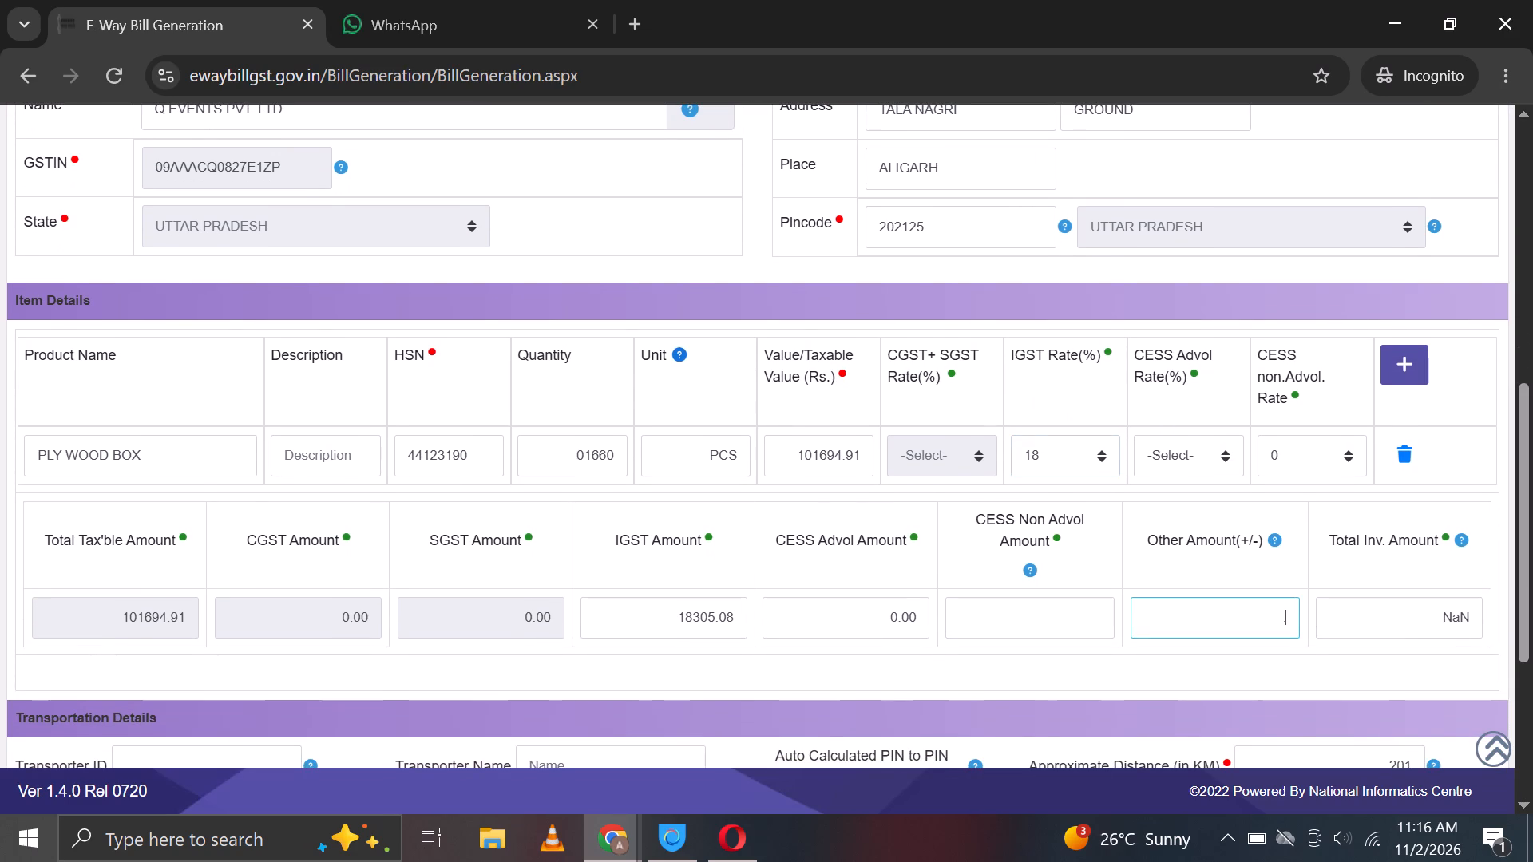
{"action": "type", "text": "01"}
{"action": "left_click", "coordinate": [1060, 650]}
Enter the vehicle number in Part-B, agree to continue with it, and dismiss the system notifications.
{"action": "scroll", "coordinate": [1060, 650], "scroll_direction": "down", "scroll_amount": 2}
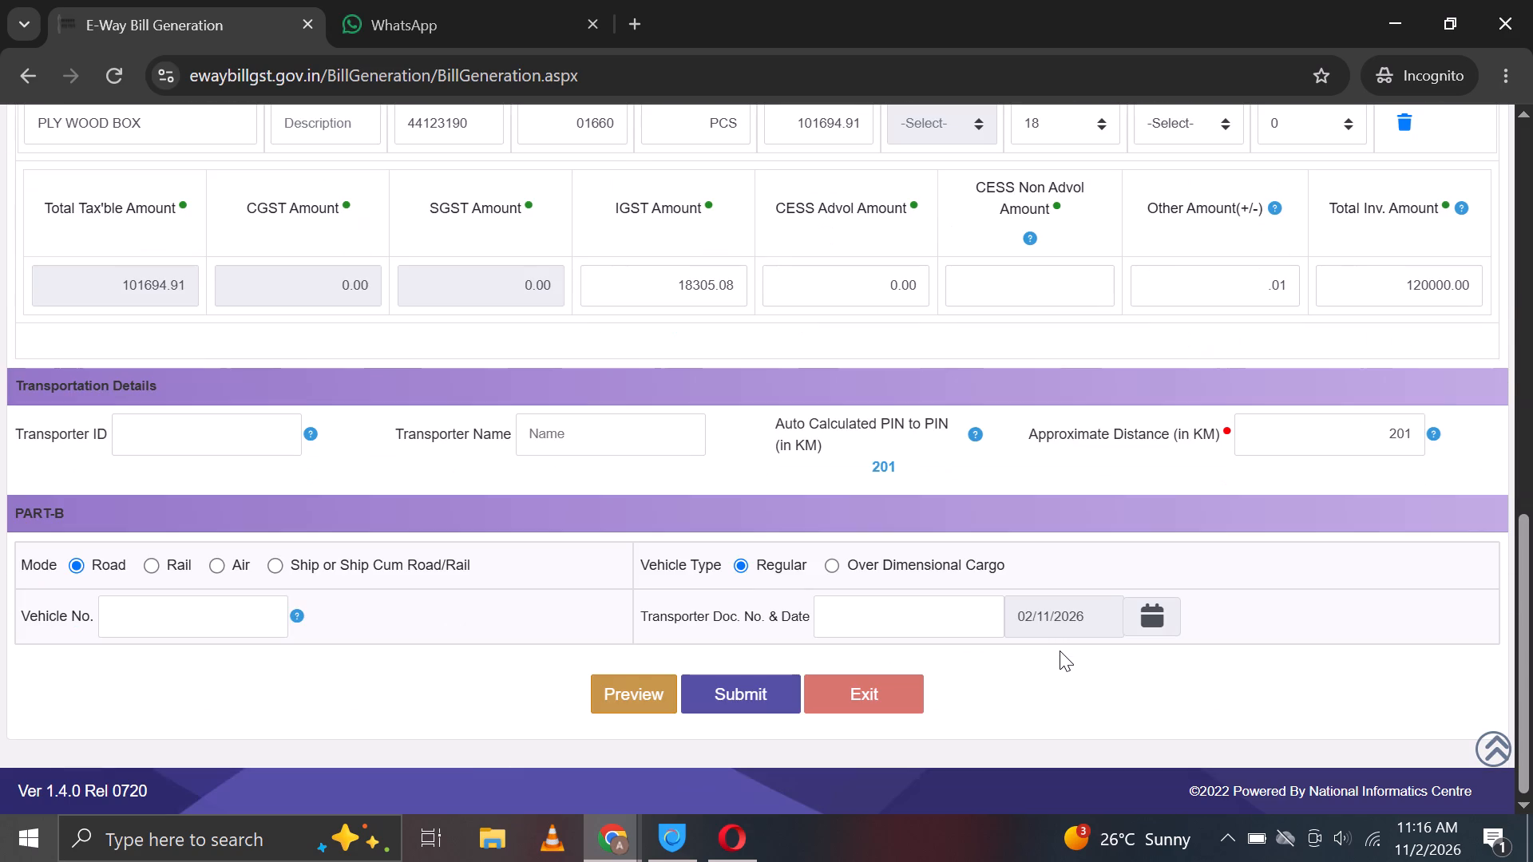
{"action": "left_click", "coordinate": [241, 599]}
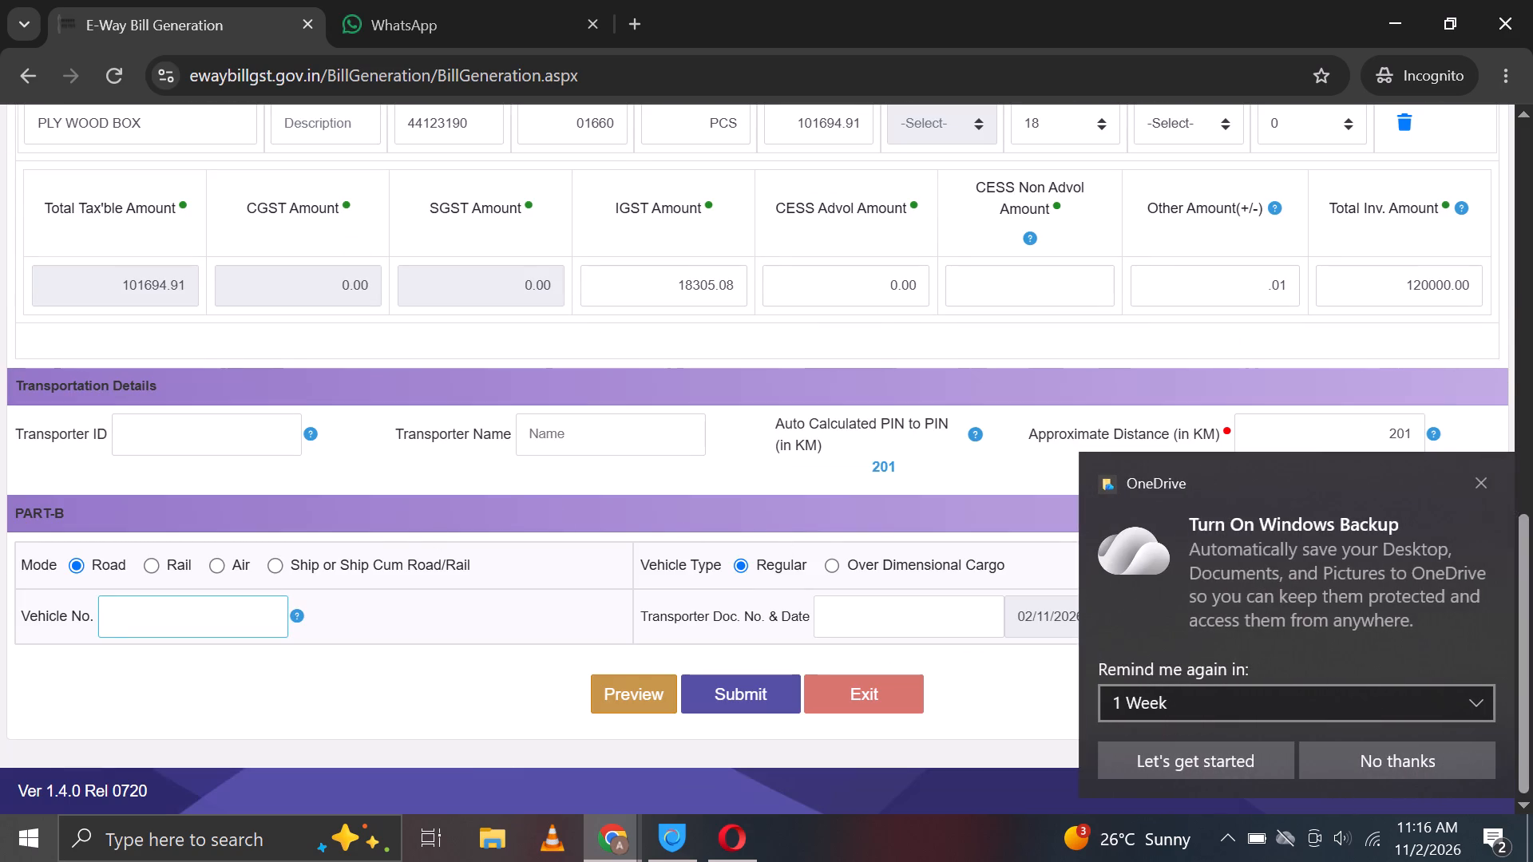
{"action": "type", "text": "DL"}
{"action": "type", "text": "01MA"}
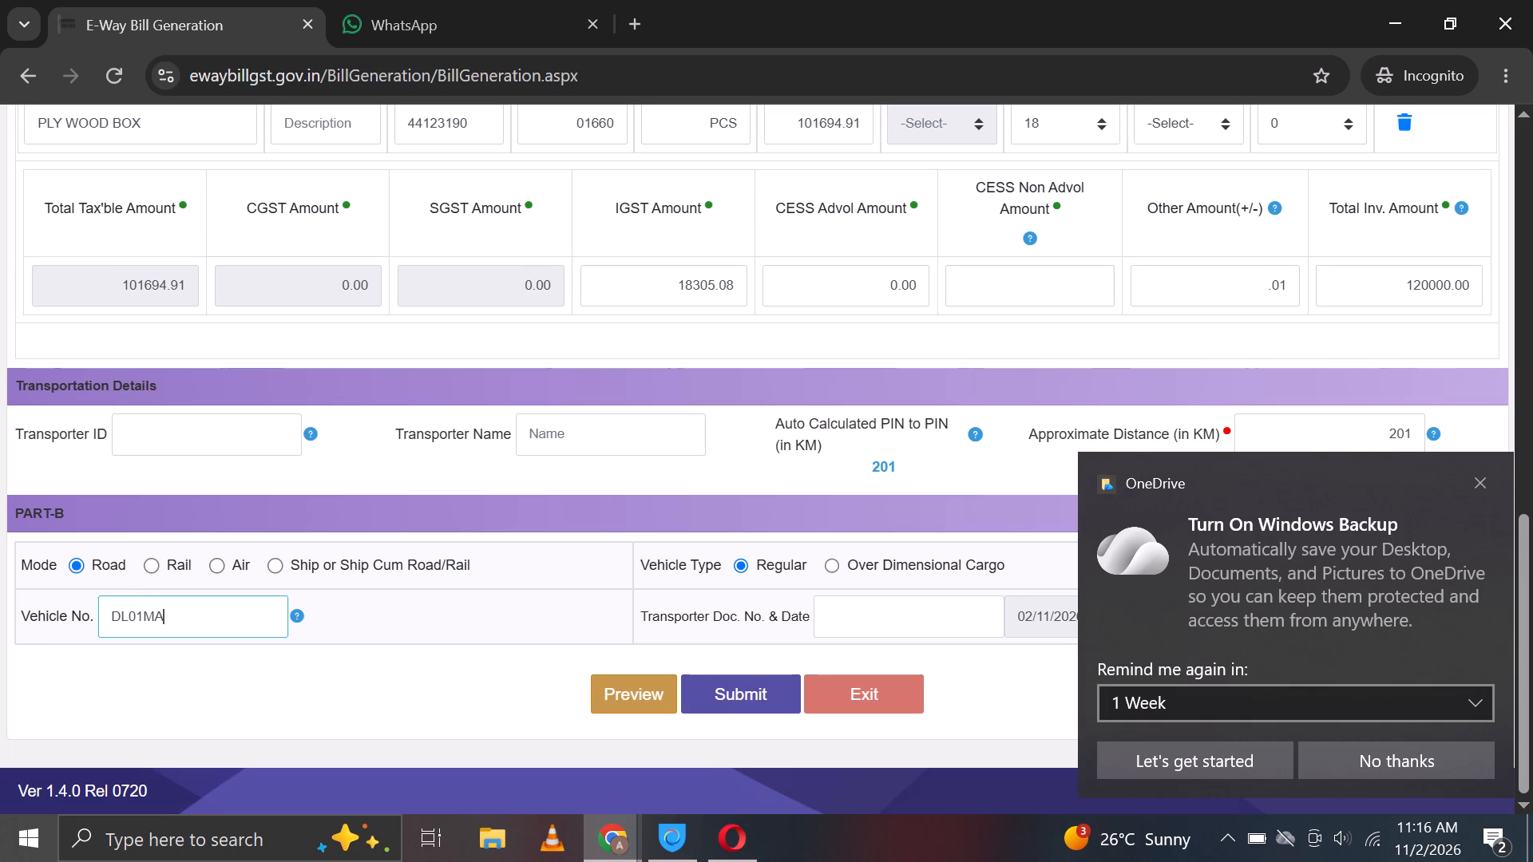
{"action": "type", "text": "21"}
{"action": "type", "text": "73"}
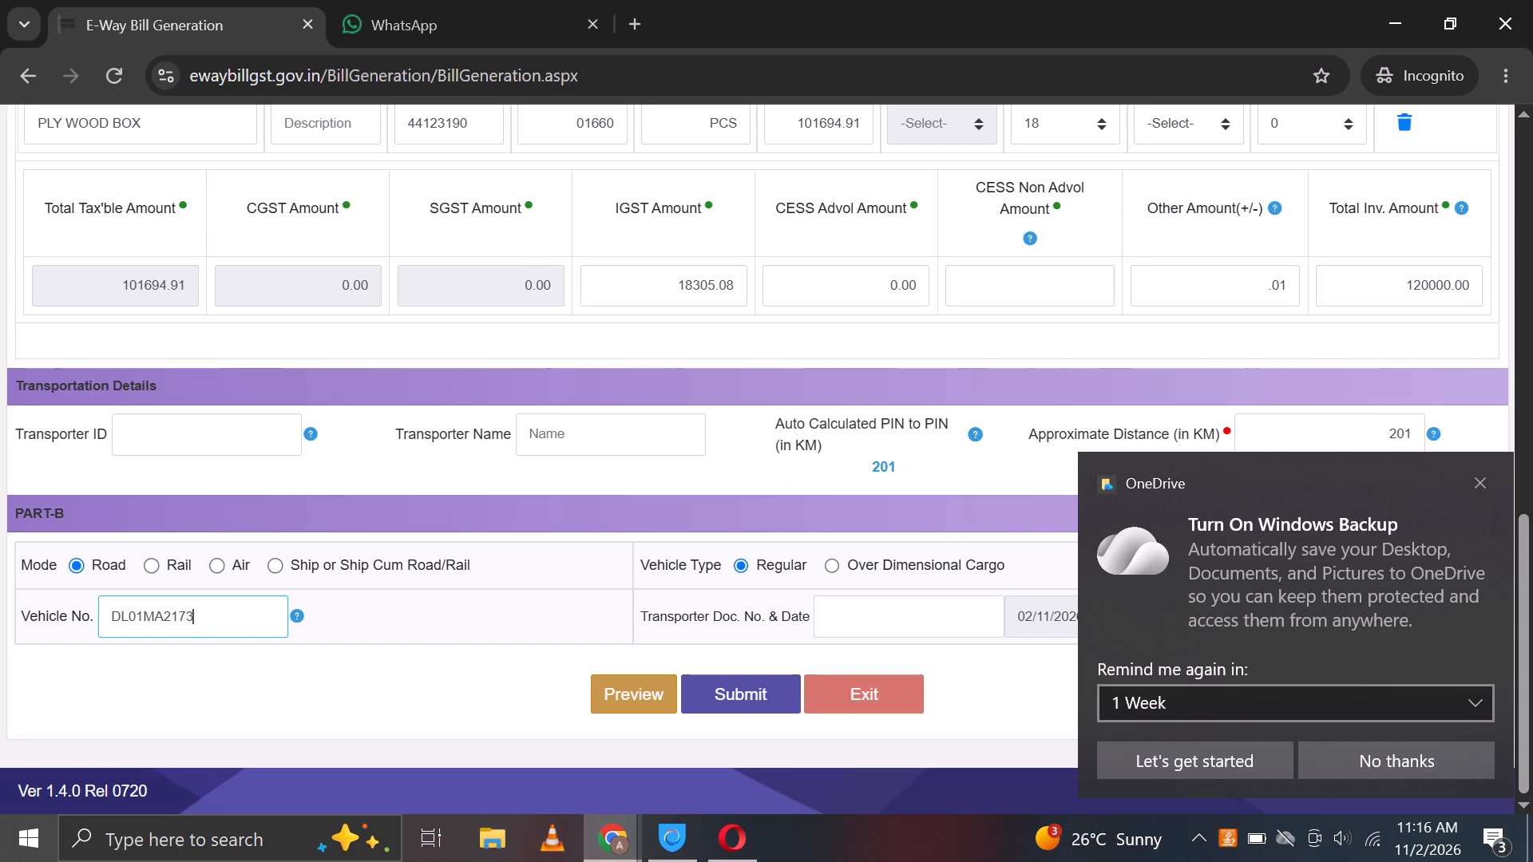
{"action": "left_click", "coordinate": [419, 637]}
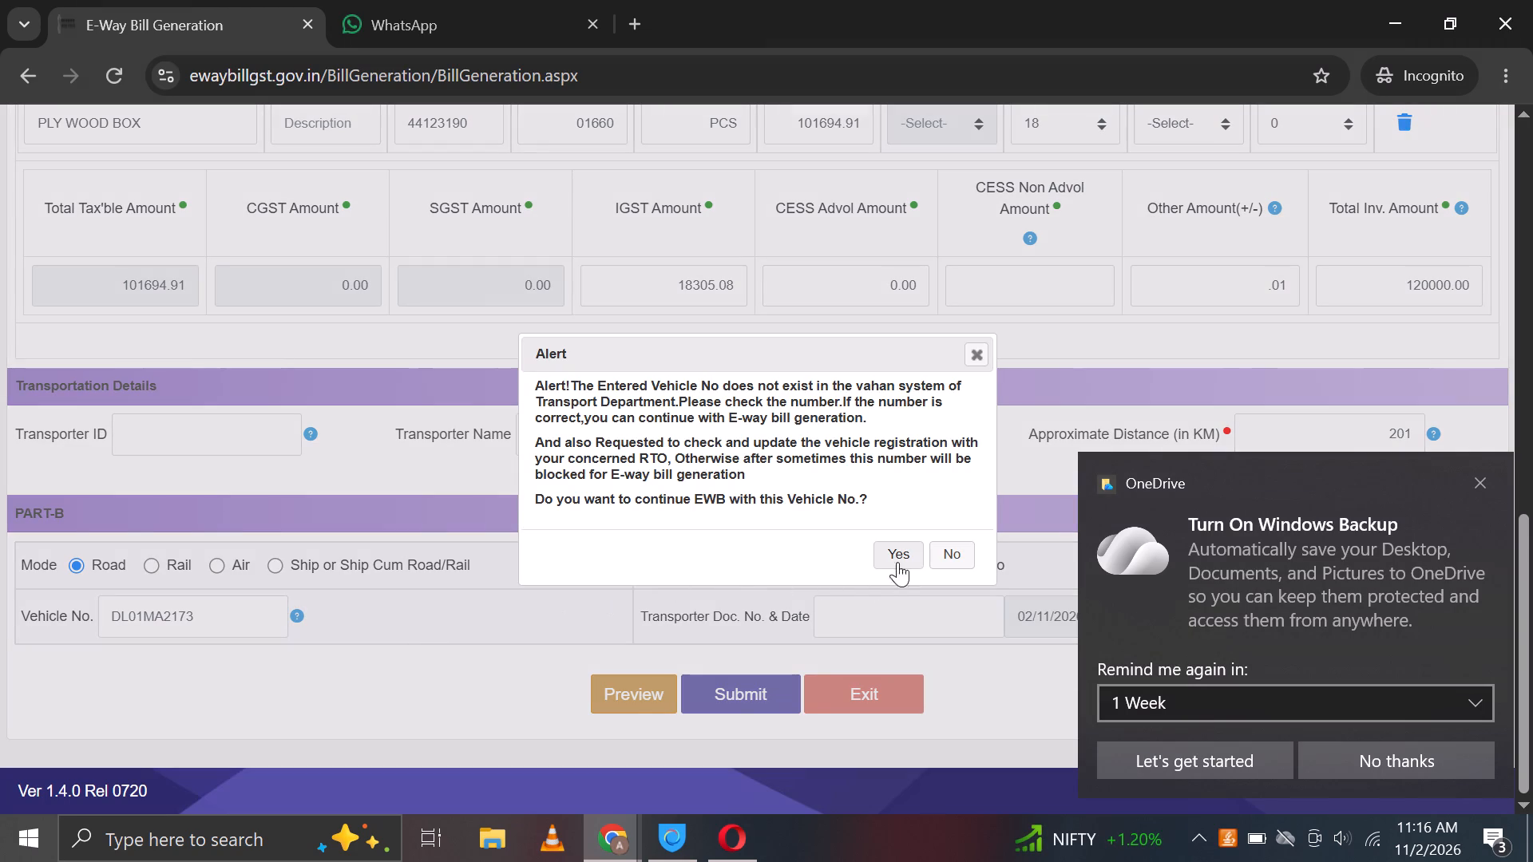
{"action": "left_click", "coordinate": [900, 558]}
{"action": "left_click", "coordinate": [1481, 489]}
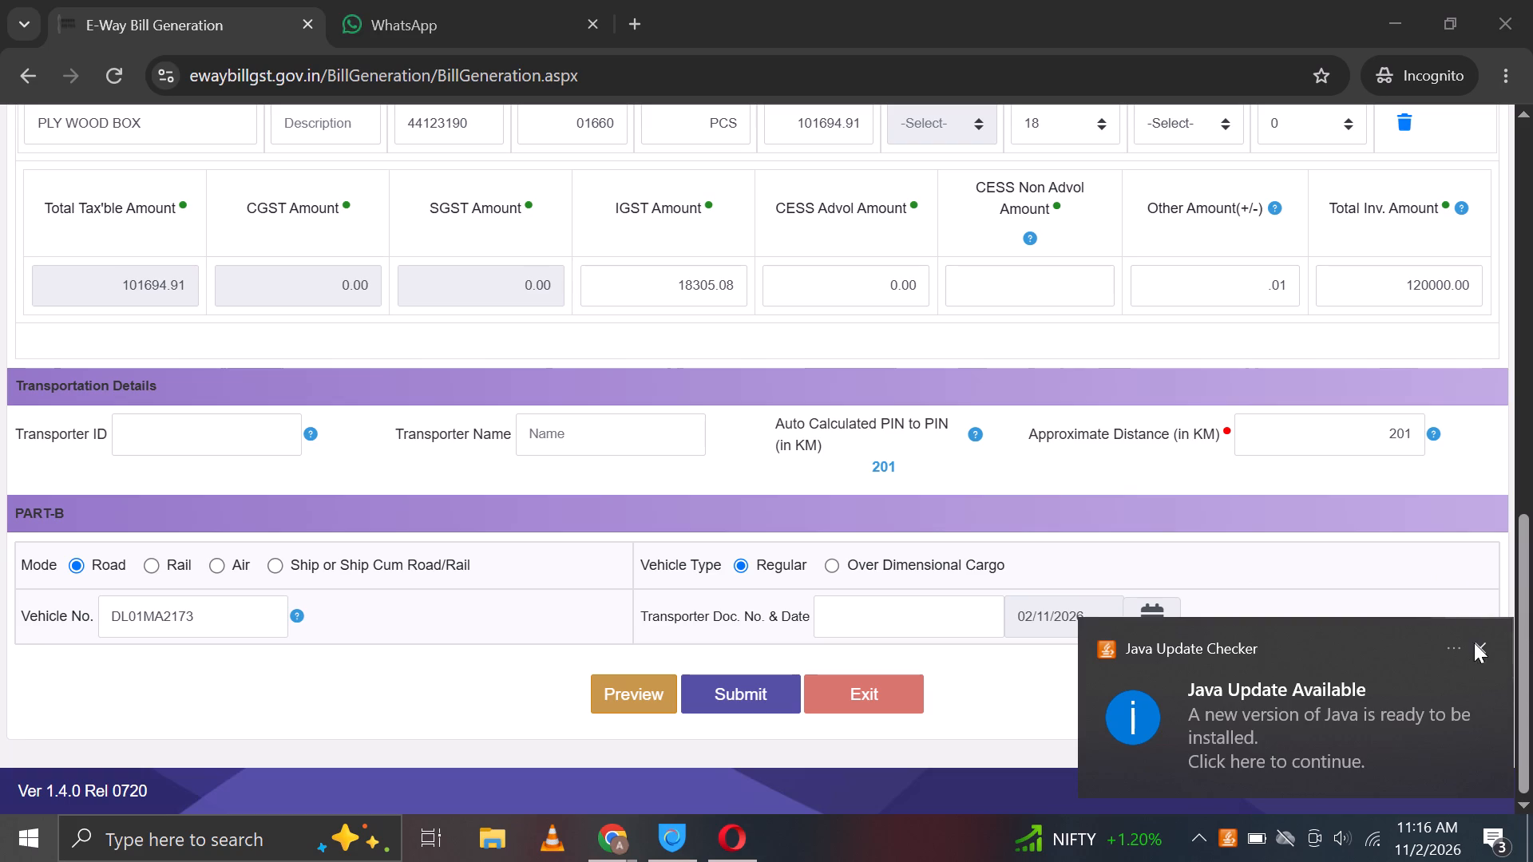
{"action": "left_click", "coordinate": [1474, 643]}
Review the transaction, billing, dispatch, shipping, item and transportation details entered in the form.
{"action": "left_click_drag", "start_coordinate": [1532, 659], "coordinate": [1532, 389]}
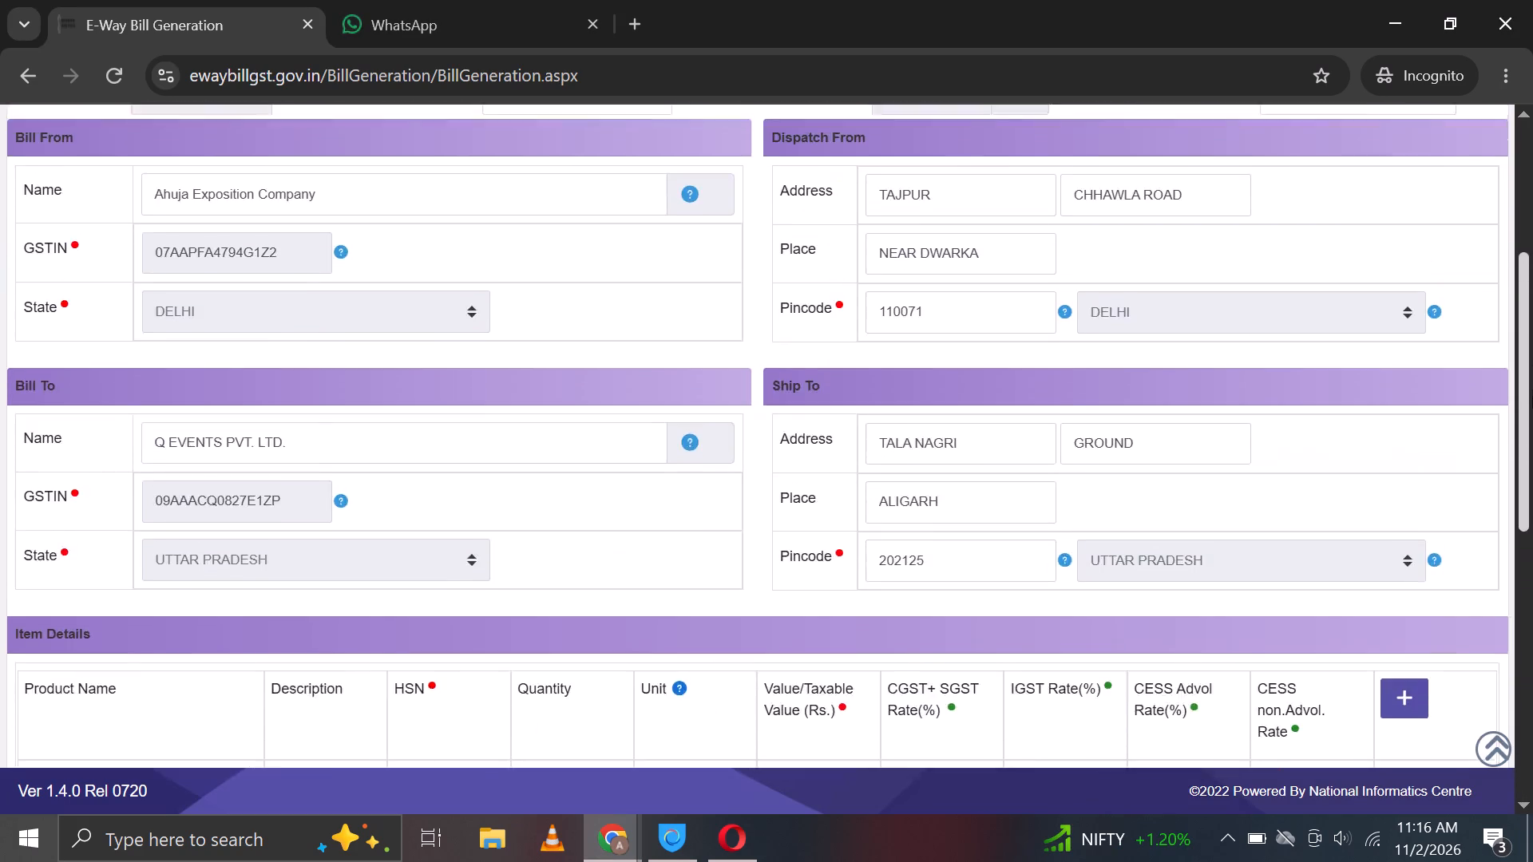
{"action": "left_click_drag", "start_coordinate": [1532, 389], "coordinate": [1532, 341]}
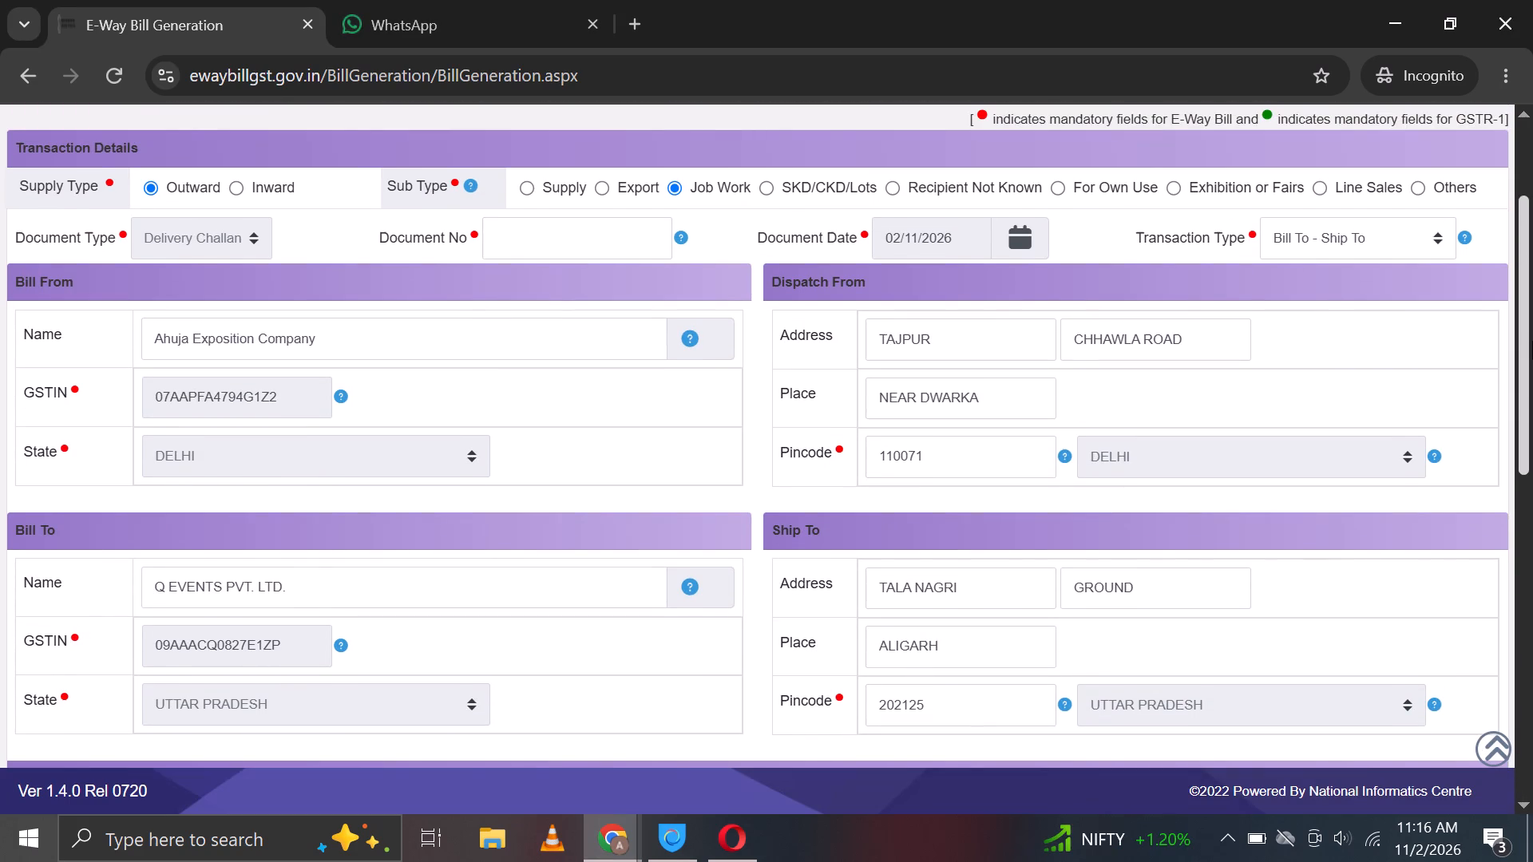
{"action": "left_click_drag", "start_coordinate": [1532, 341], "coordinate": [1532, 346]}
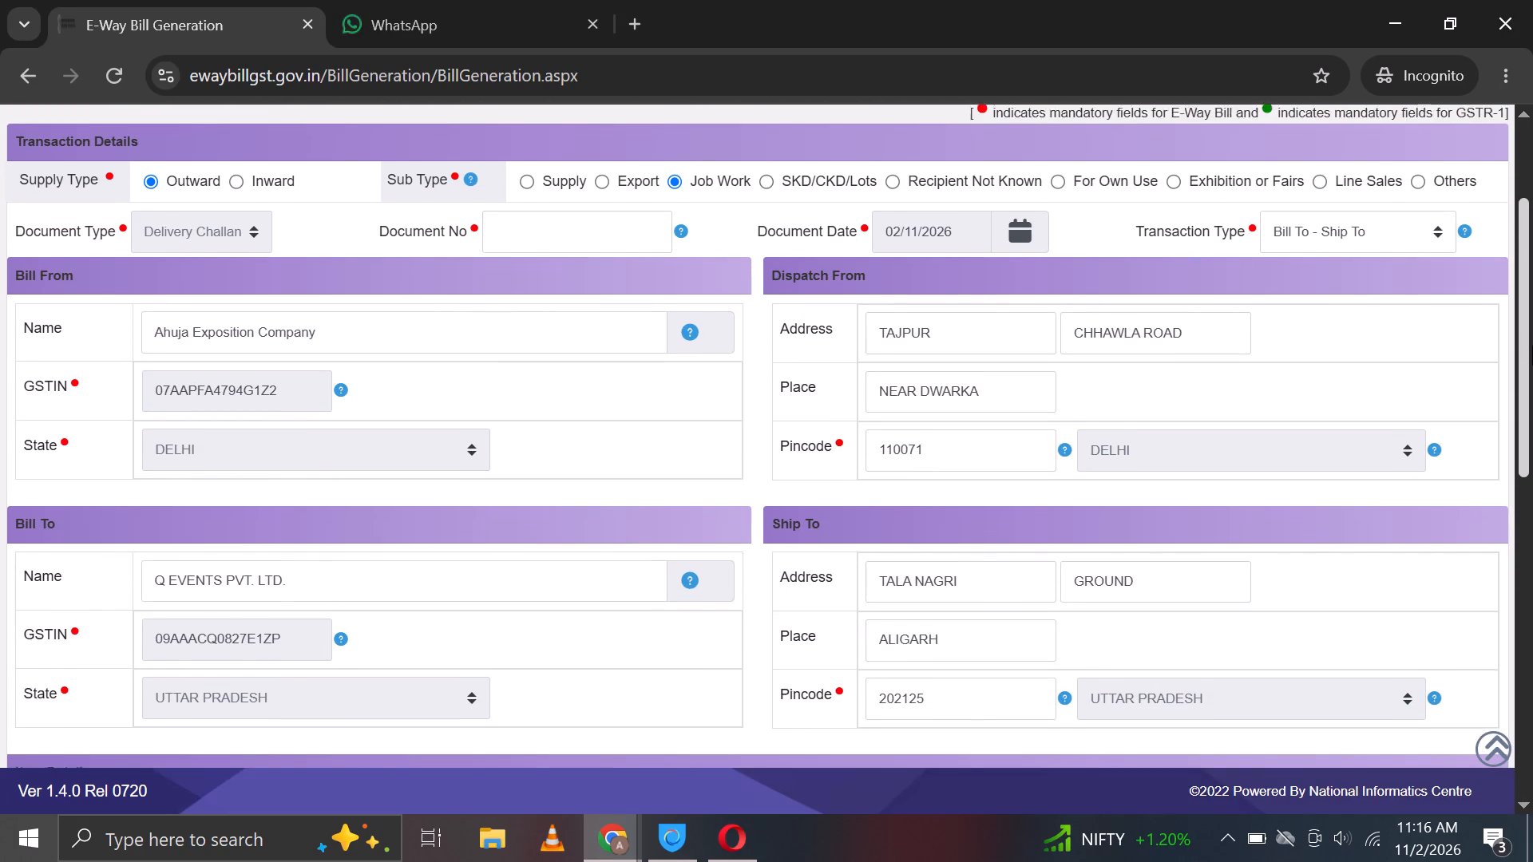
{"action": "left_click_drag", "start_coordinate": [1532, 346], "coordinate": [1532, 378]}
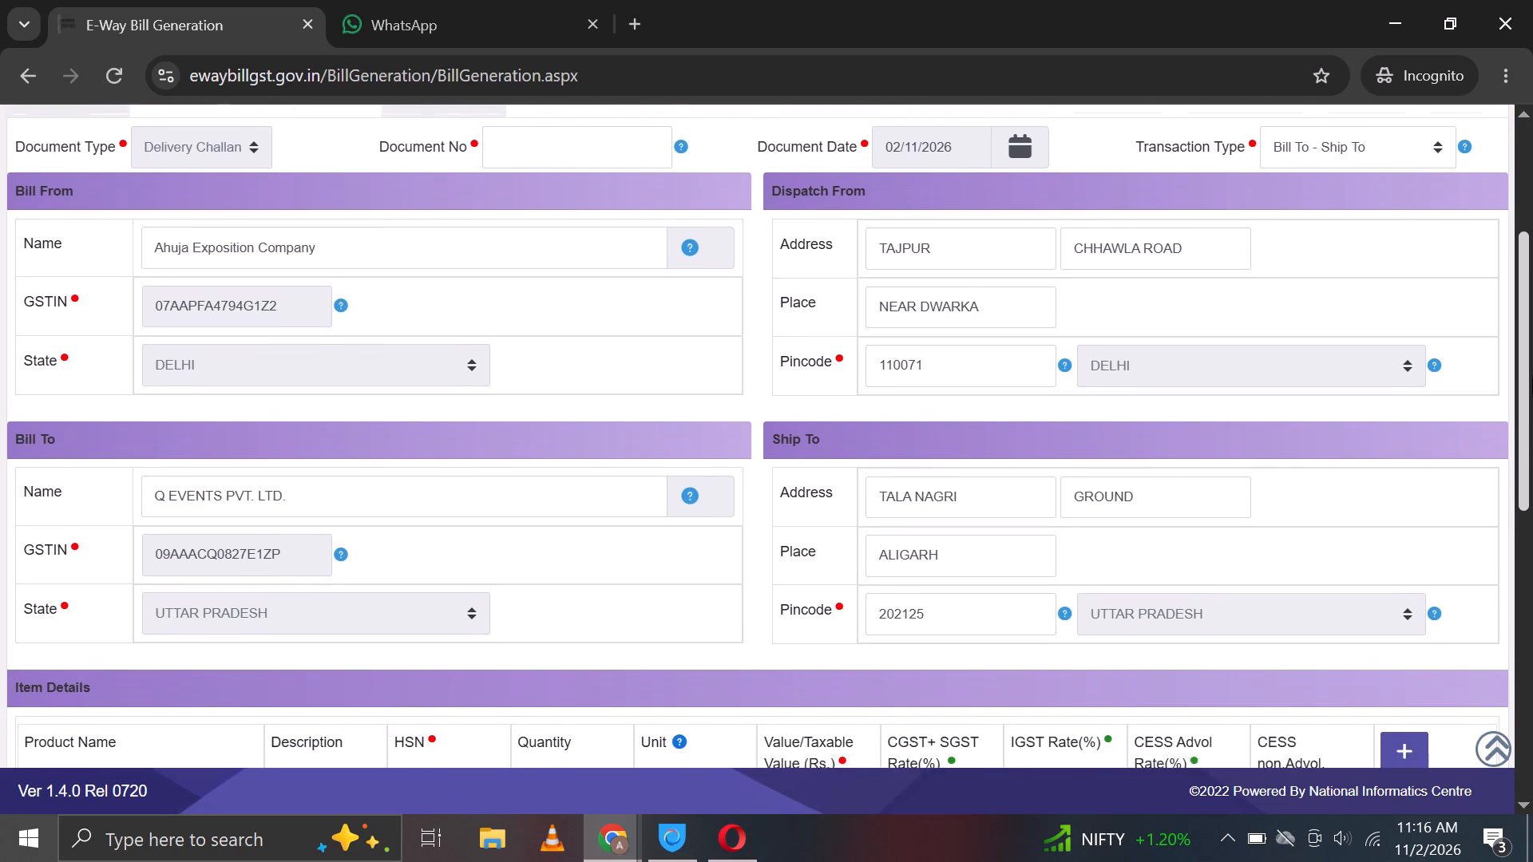
{"action": "left_click_drag", "start_coordinate": [1532, 378], "coordinate": [1532, 441]}
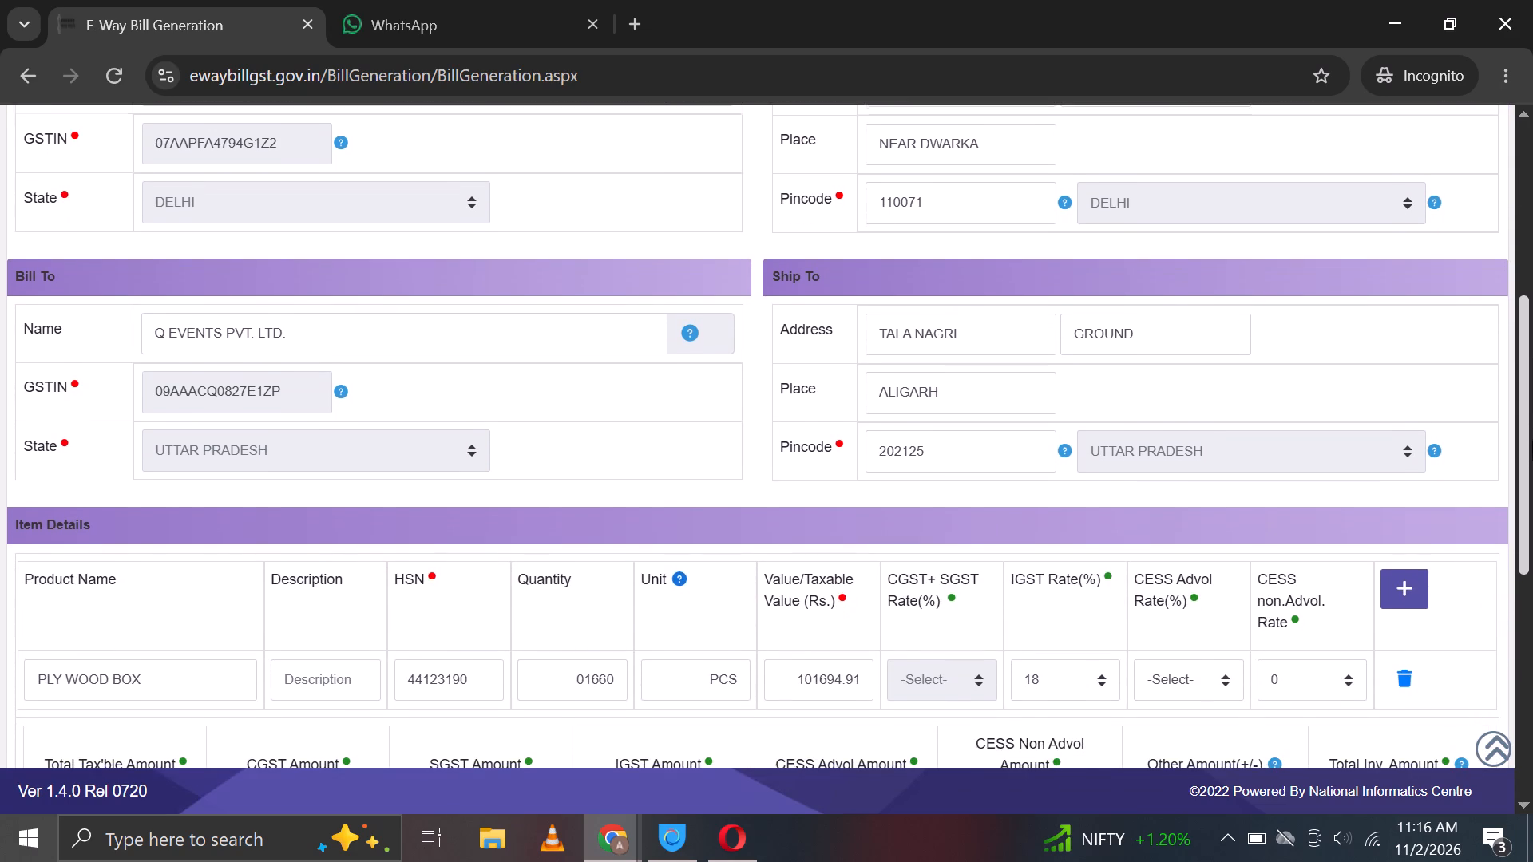
{"action": "left_click_drag", "start_coordinate": [1532, 441], "coordinate": [1532, 457]}
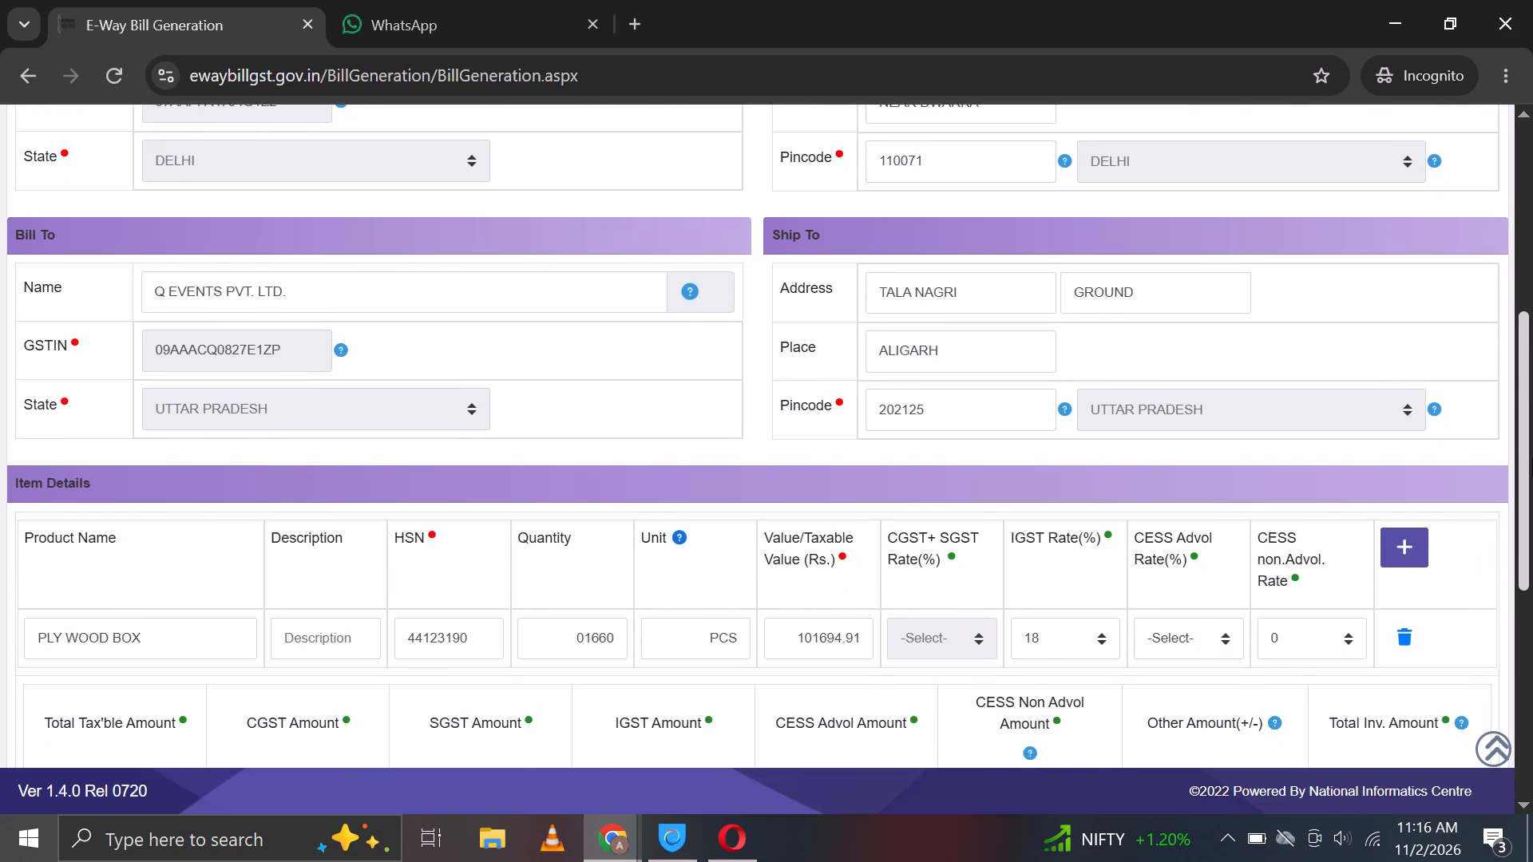
{"action": "left_click_drag", "start_coordinate": [1532, 457], "coordinate": [1529, 551]}
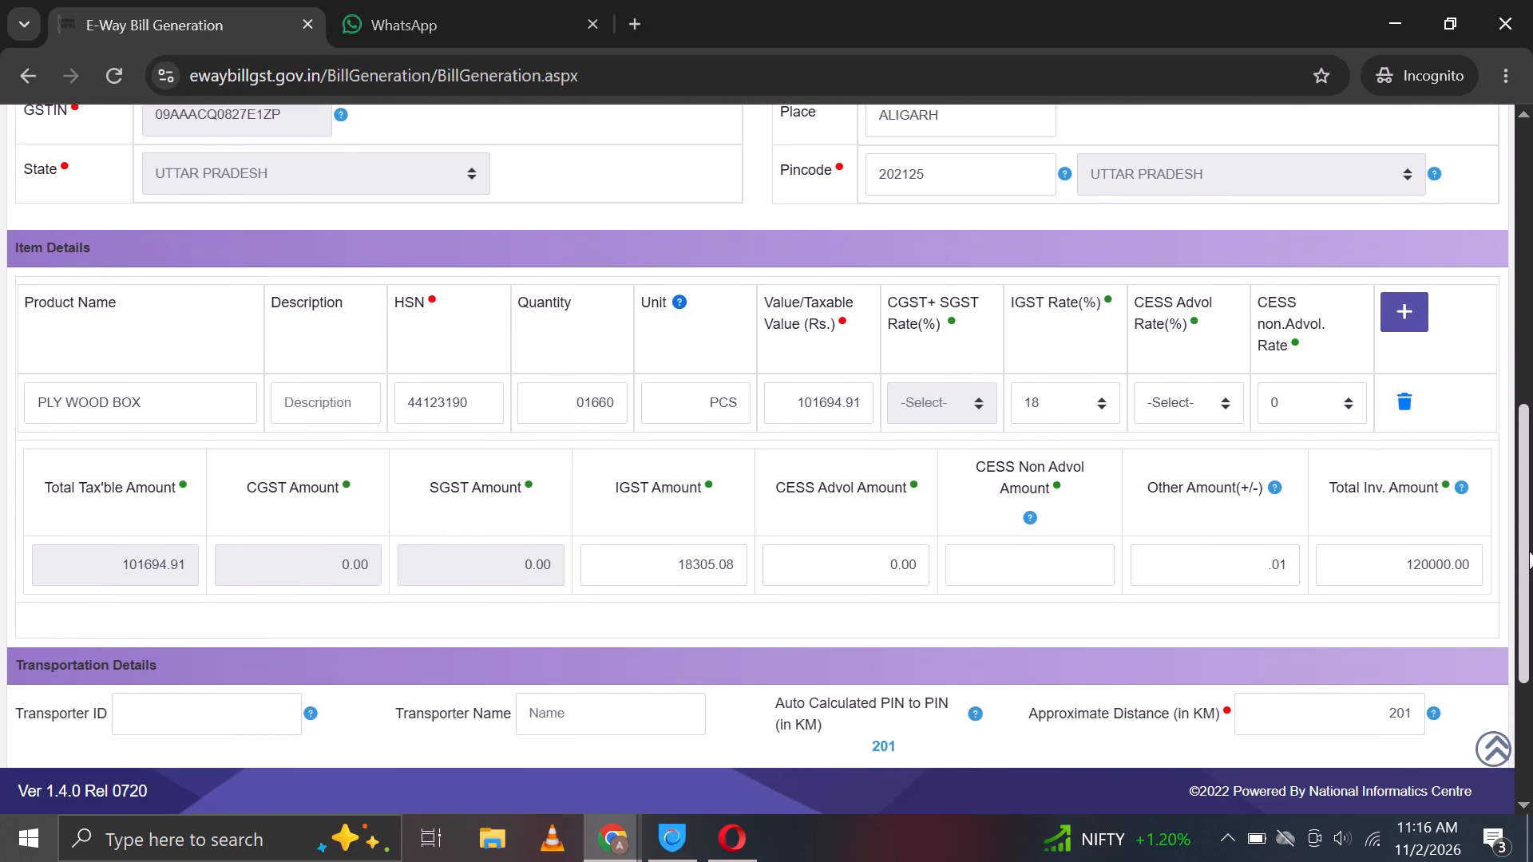
{"action": "left_click_drag", "start_coordinate": [1529, 551], "coordinate": [1529, 652]}
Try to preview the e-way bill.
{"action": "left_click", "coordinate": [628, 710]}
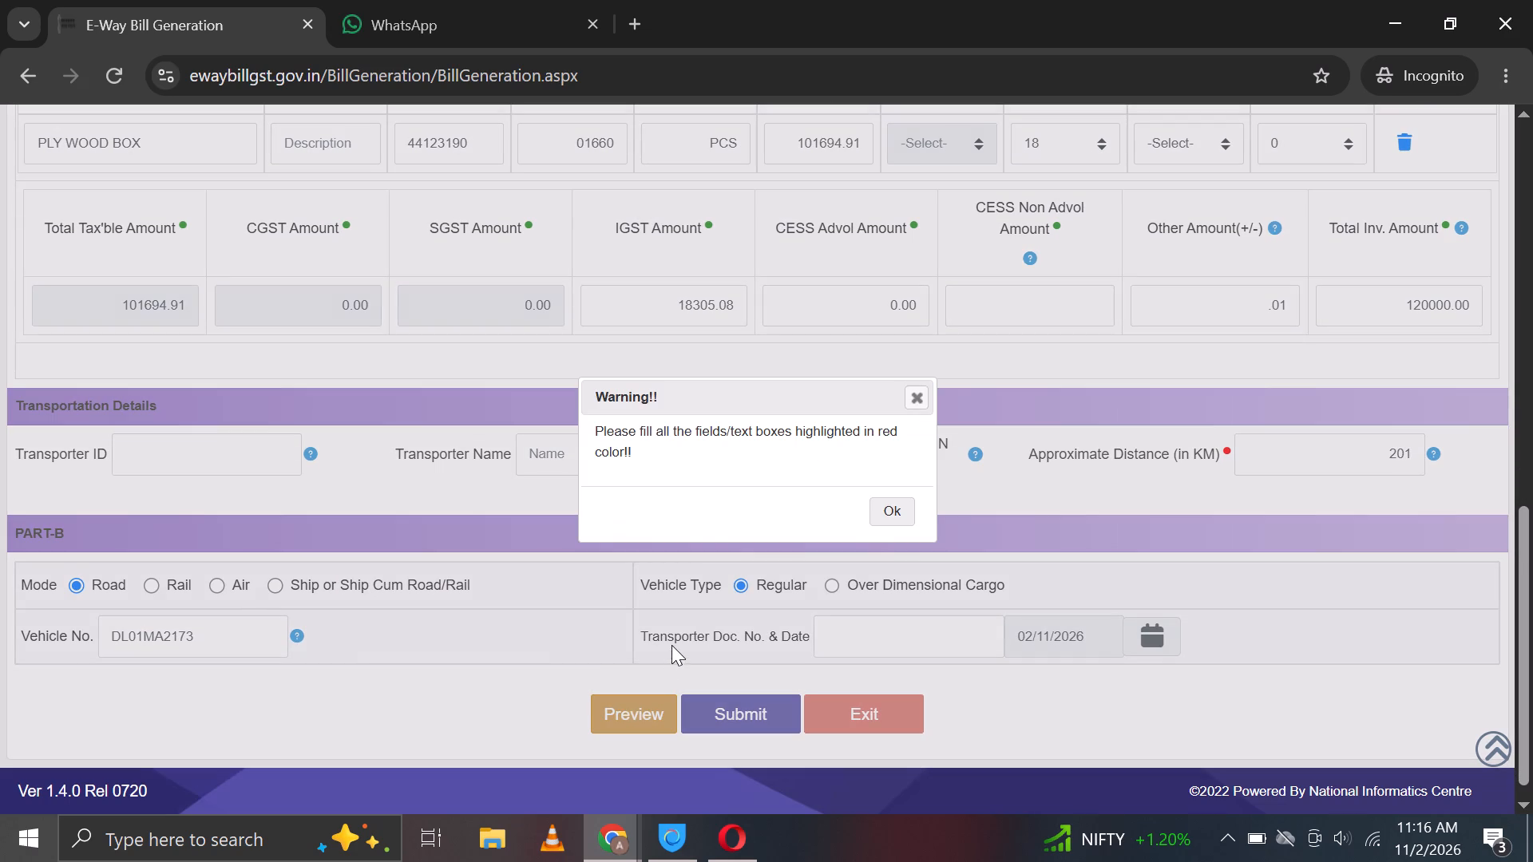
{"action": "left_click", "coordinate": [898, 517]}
Enter 1930 as the Document No in the transaction details.
{"action": "left_click_drag", "start_coordinate": [1532, 675], "coordinate": [1532, 338]}
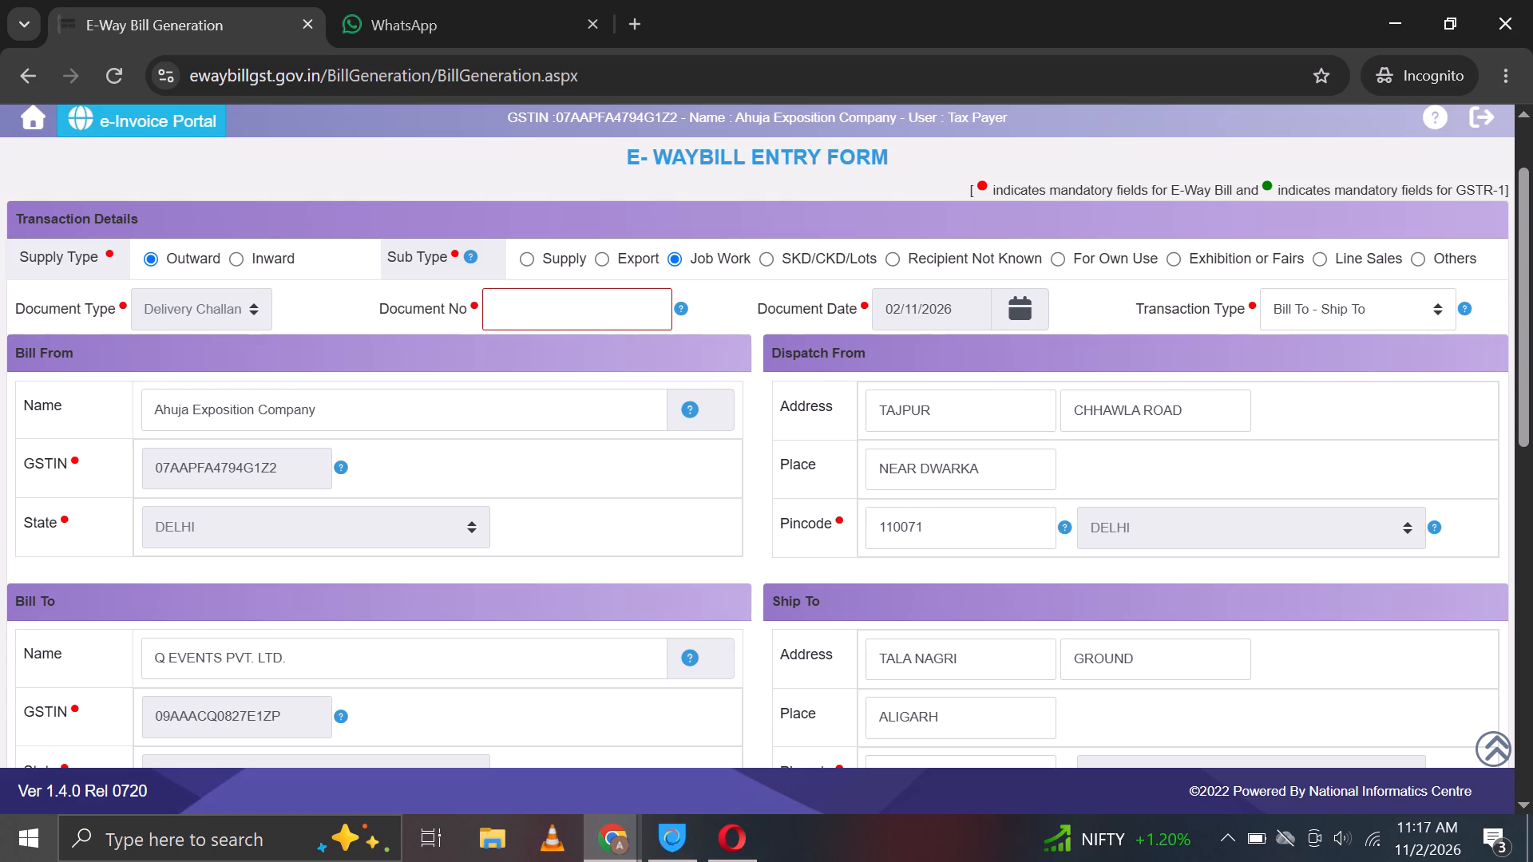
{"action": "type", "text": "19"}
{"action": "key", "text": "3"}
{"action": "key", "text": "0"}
{"action": "left_click", "coordinate": [620, 312]}
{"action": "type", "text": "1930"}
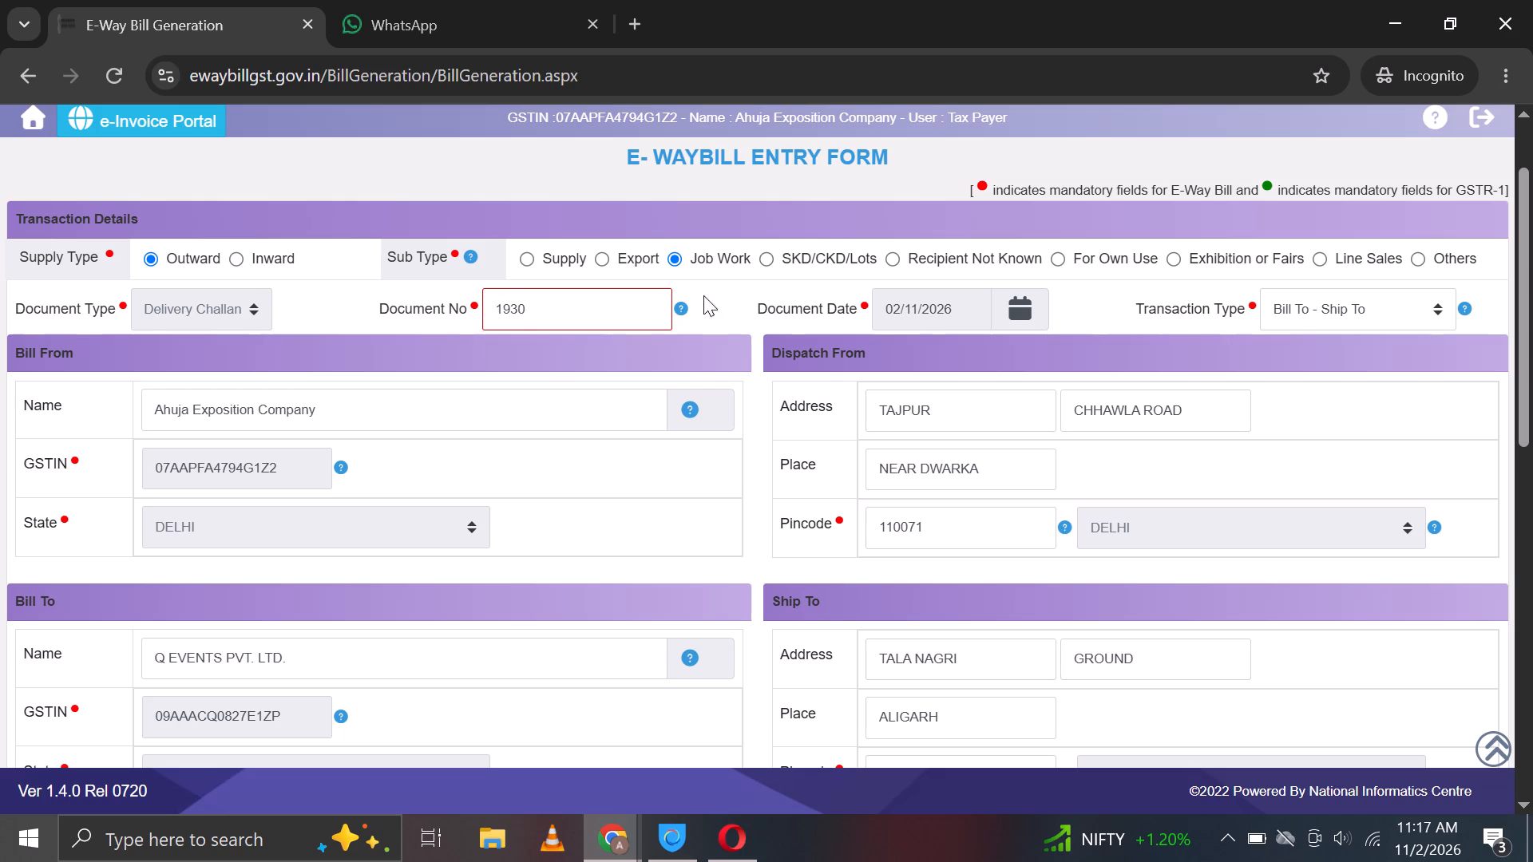
{"action": "left_click", "coordinate": [706, 292]}
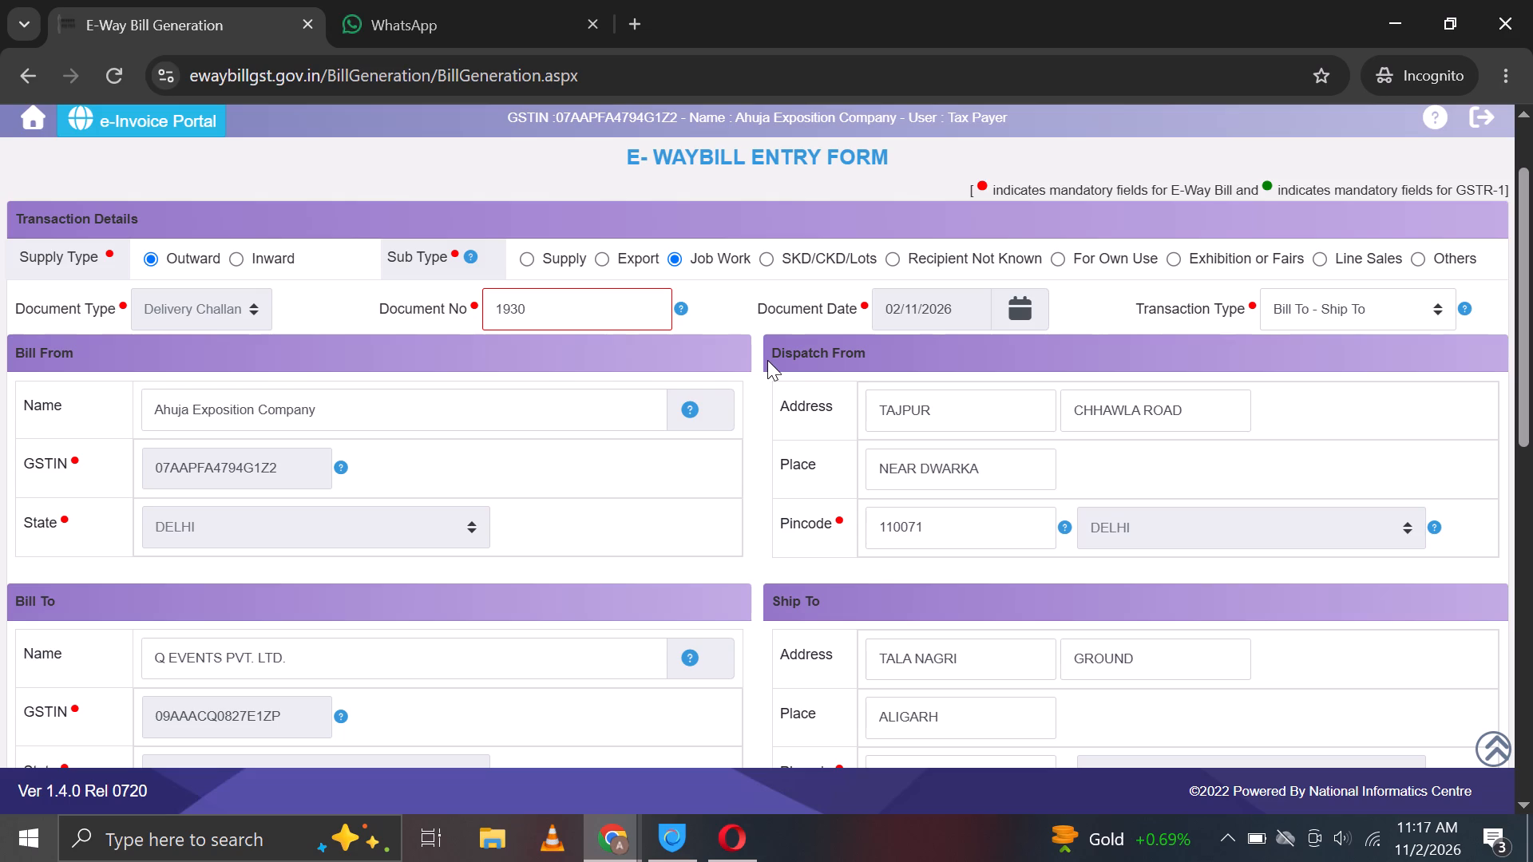
Preview the e-way bill, agreeing to continue without the GSTR1 fields, review its details and close the preview.
{"action": "left_click_drag", "start_coordinate": [1532, 335], "coordinate": [1532, 445]}
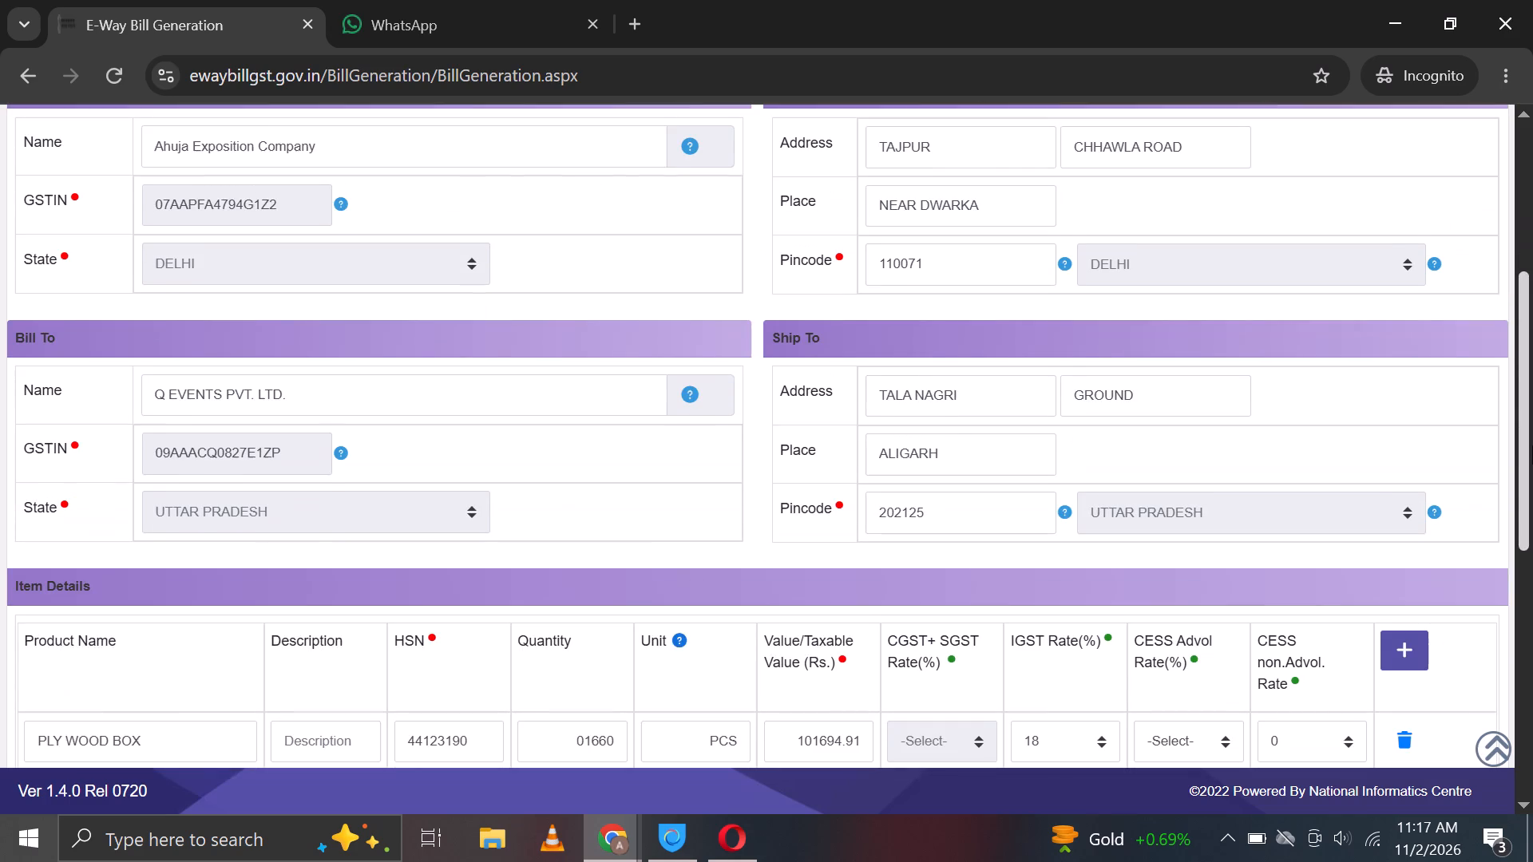
{"action": "left_click_drag", "start_coordinate": [1532, 445], "coordinate": [1528, 453]}
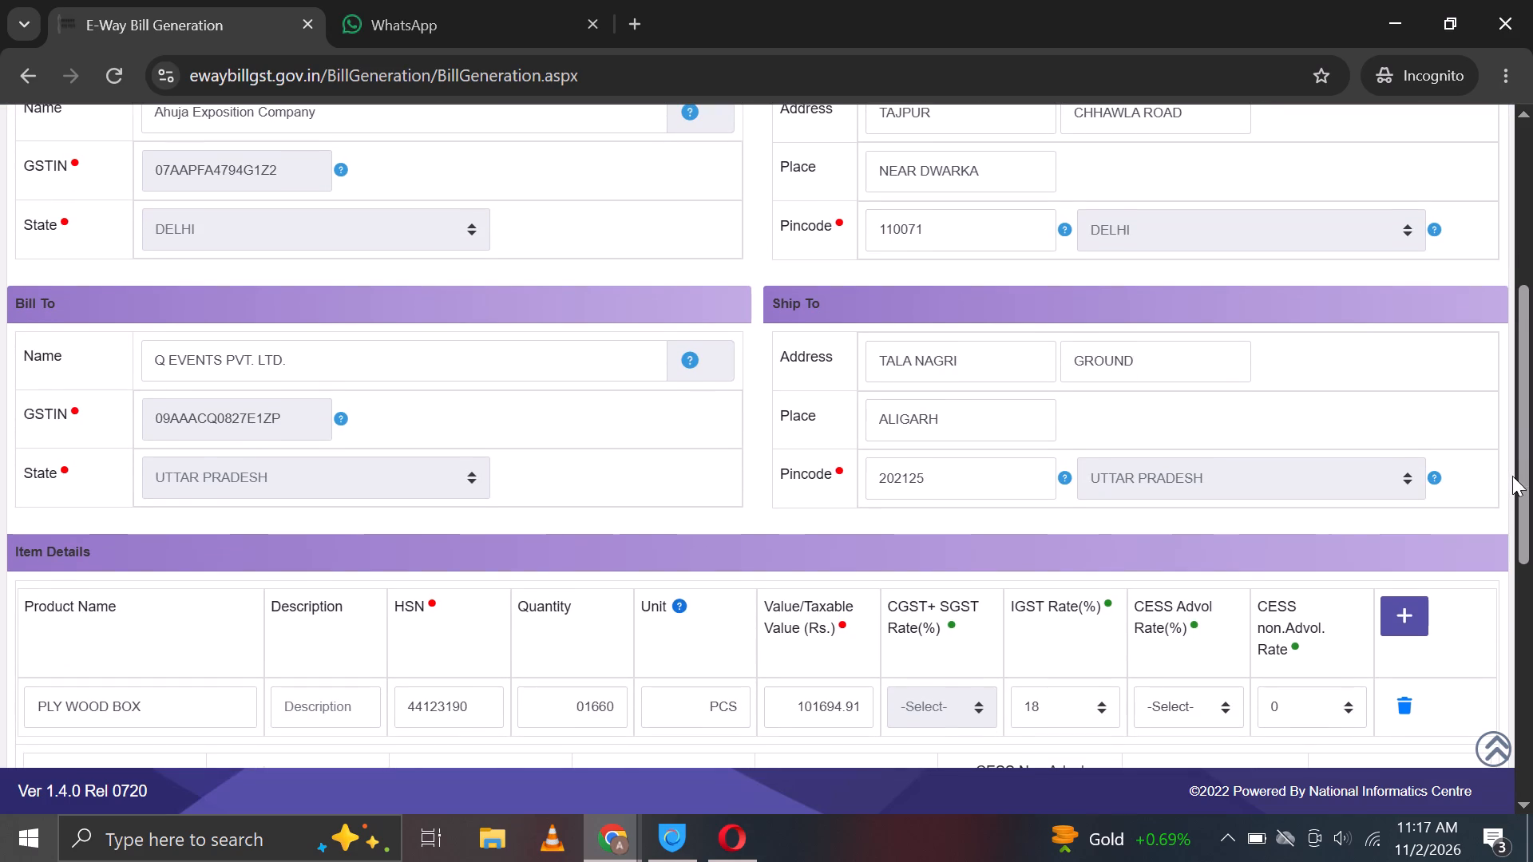
{"action": "left_click_drag", "start_coordinate": [1532, 480], "coordinate": [1532, 567]}
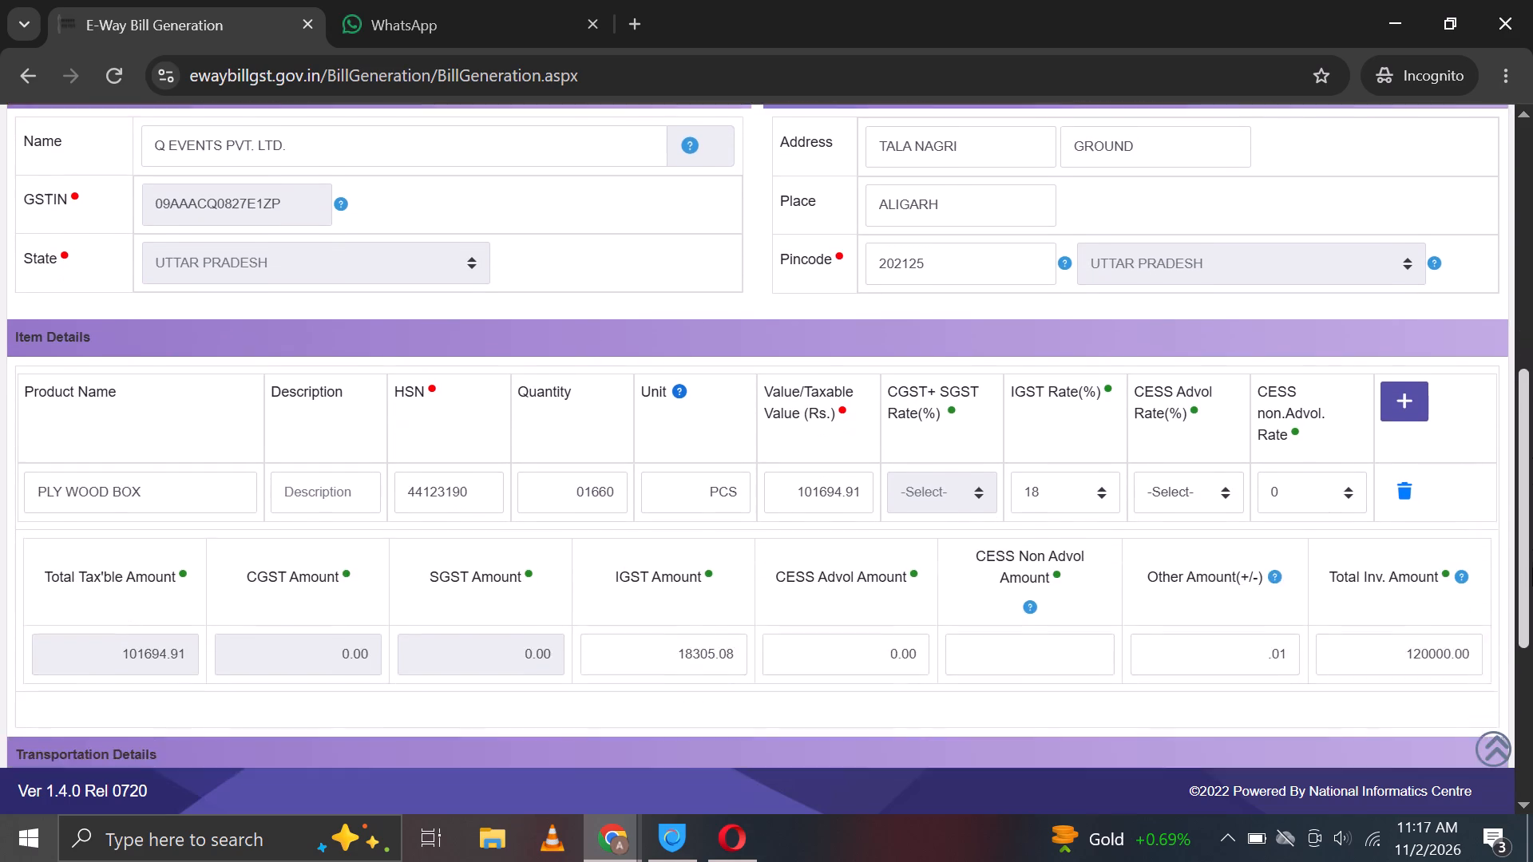
{"action": "left_click_drag", "start_coordinate": [1532, 567], "coordinate": [1530, 667]}
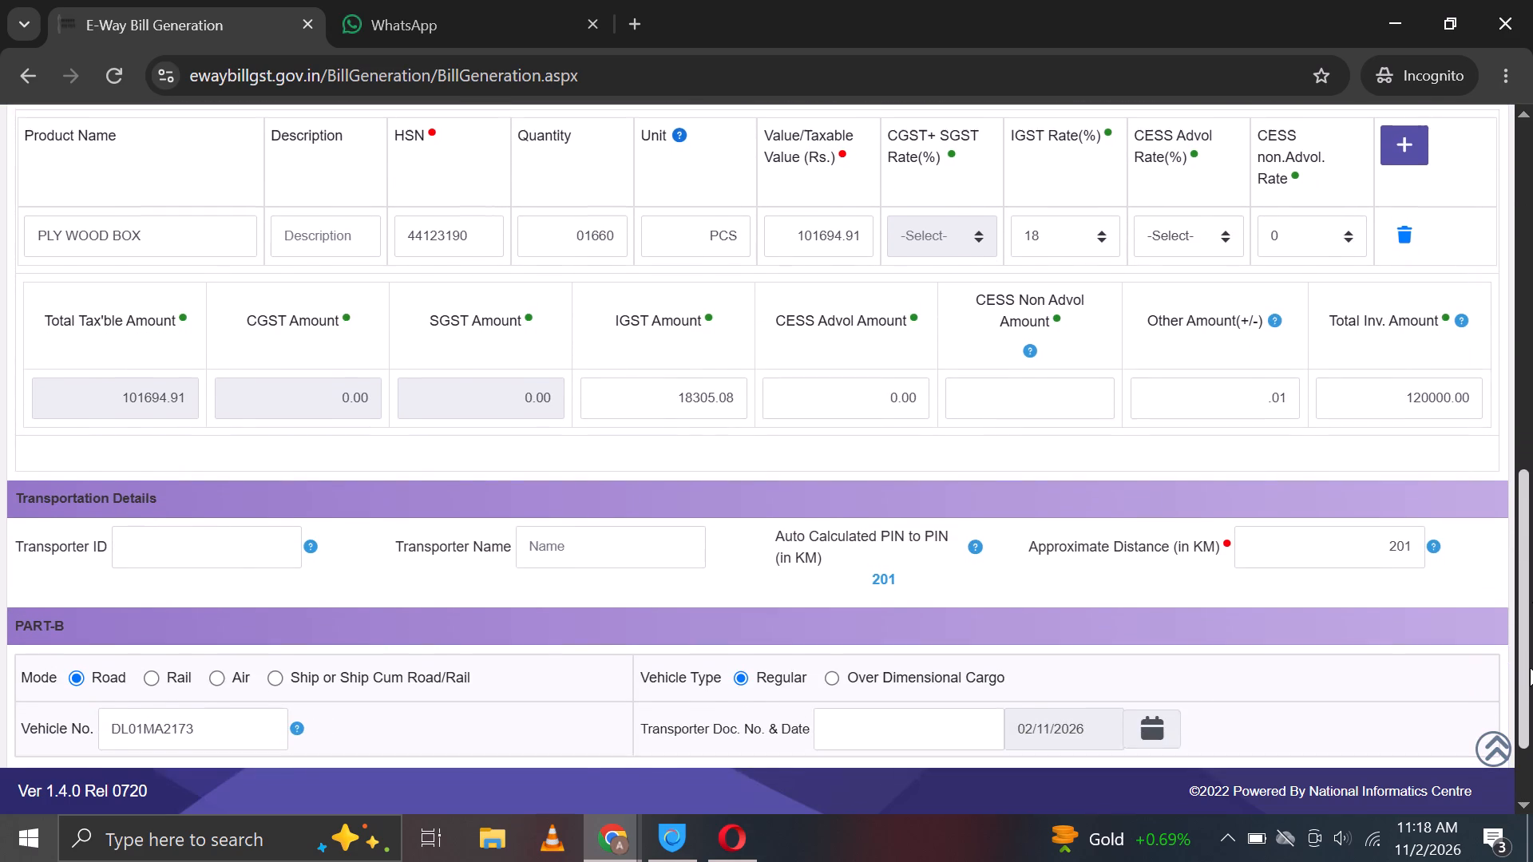
{"action": "left_click_drag", "start_coordinate": [1530, 667], "coordinate": [1515, 740]}
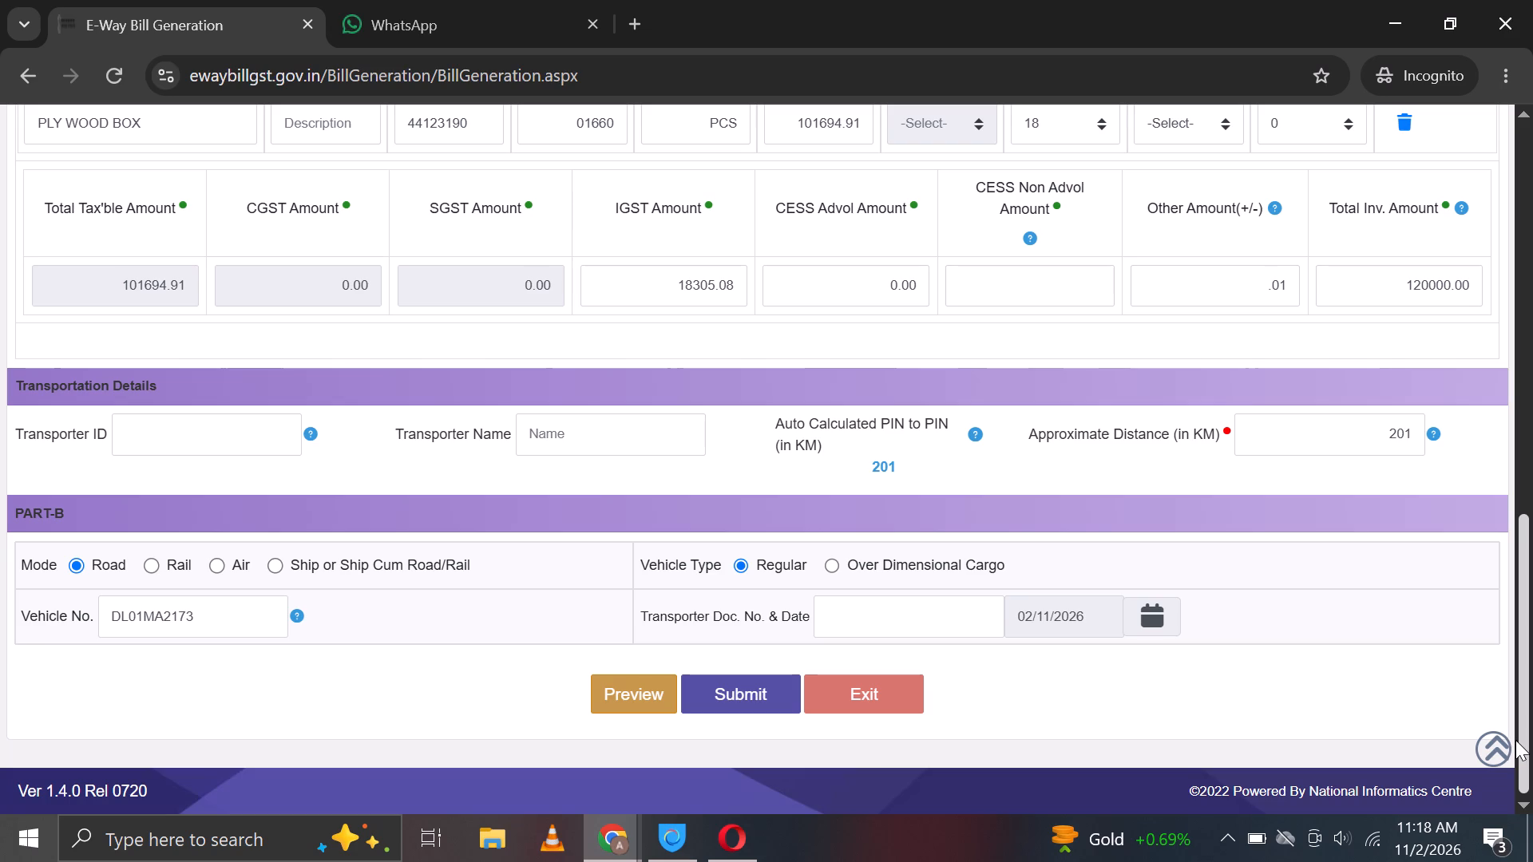
{"action": "left_click_drag", "start_coordinate": [1515, 740], "coordinate": [1515, 741]}
{"action": "left_click", "coordinate": [651, 697]}
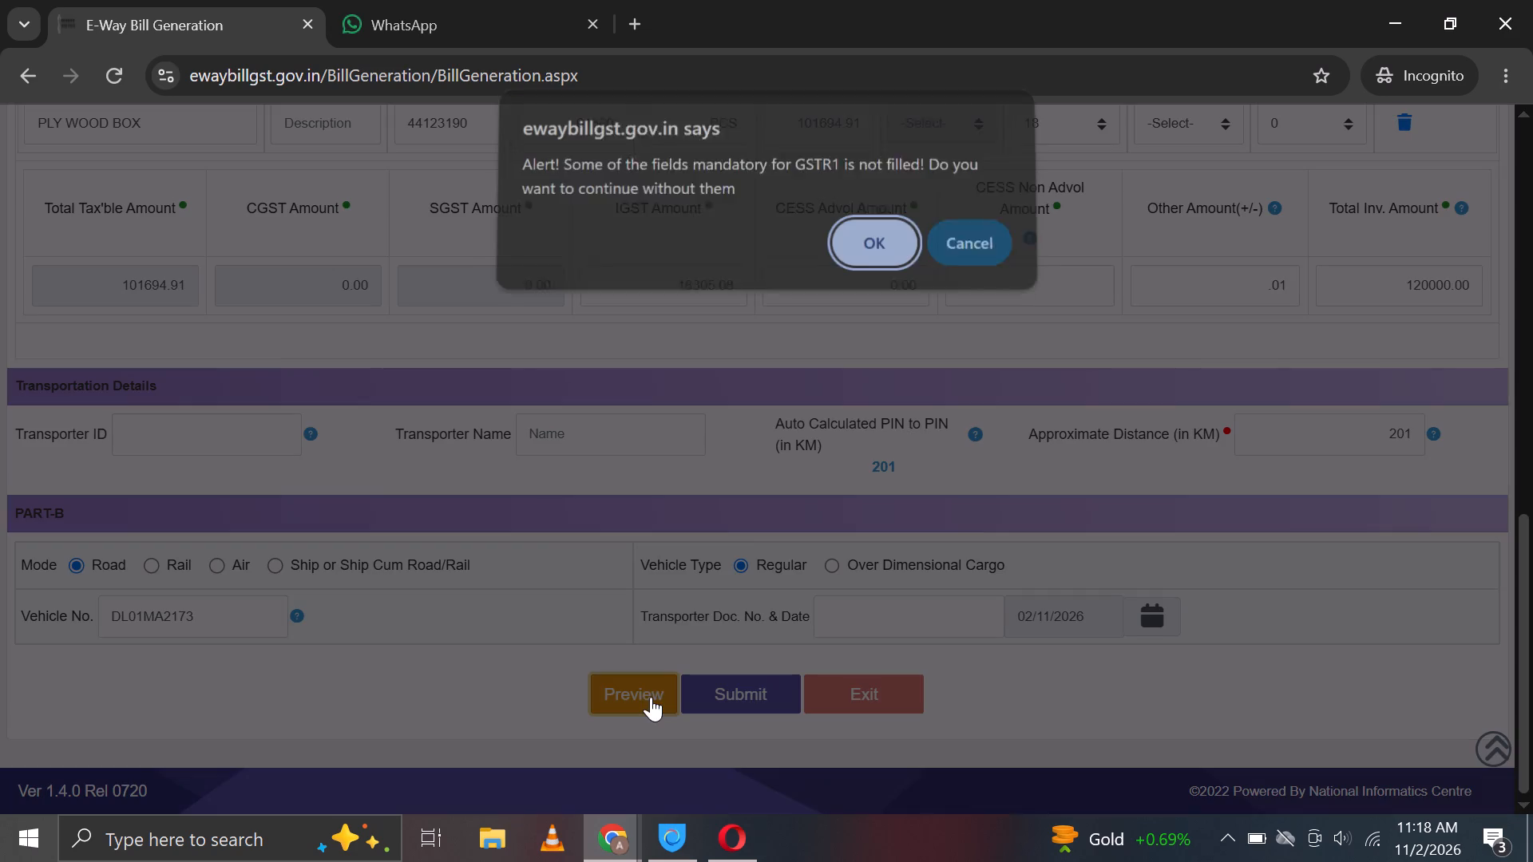
{"action": "left_click", "coordinate": [874, 251]}
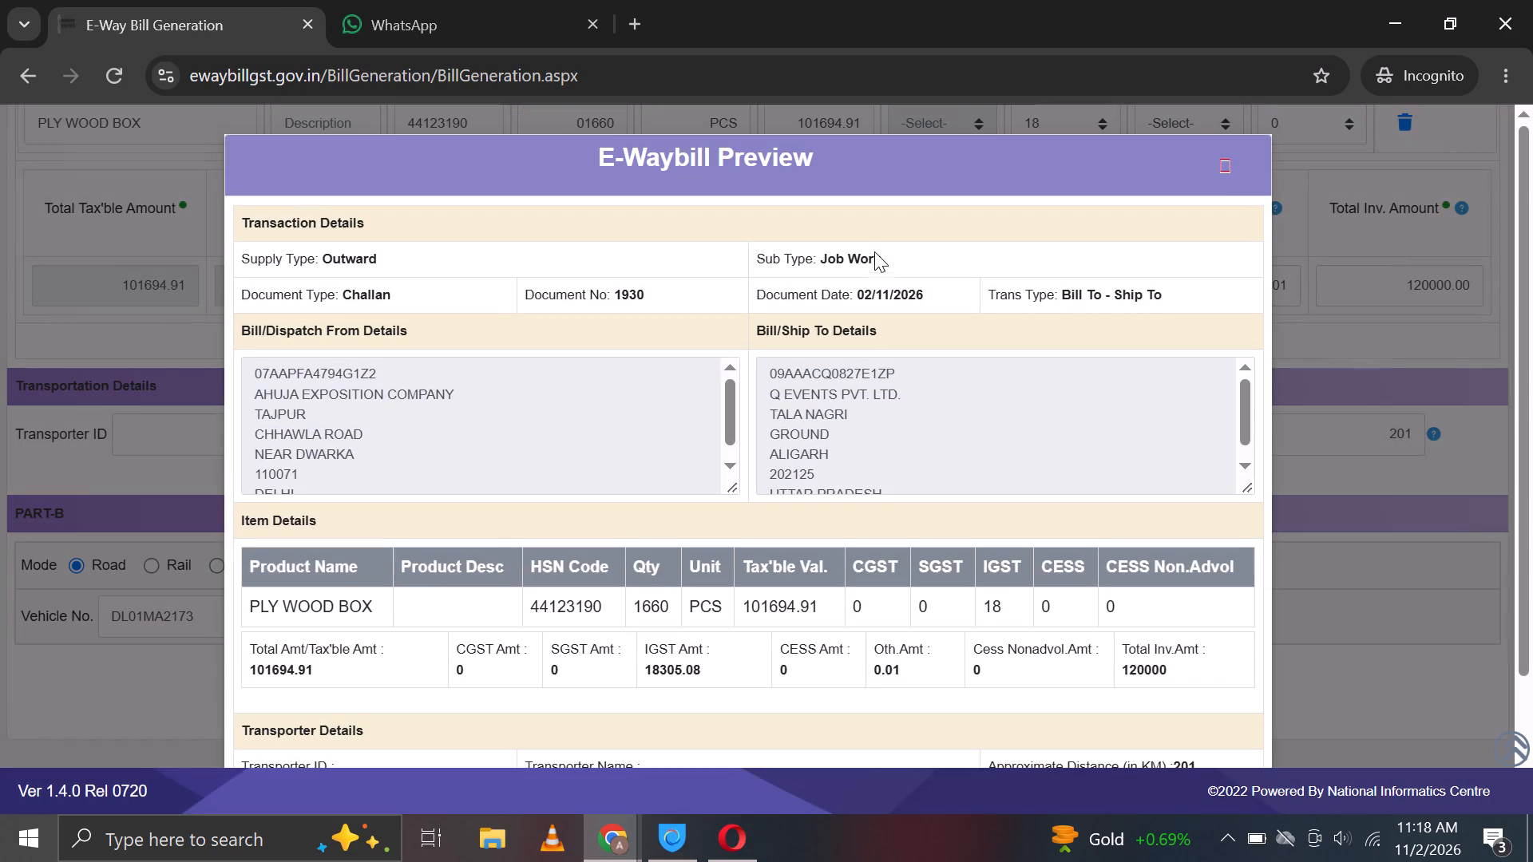
{"action": "left_click_drag", "start_coordinate": [1532, 321], "coordinate": [1532, 488]}
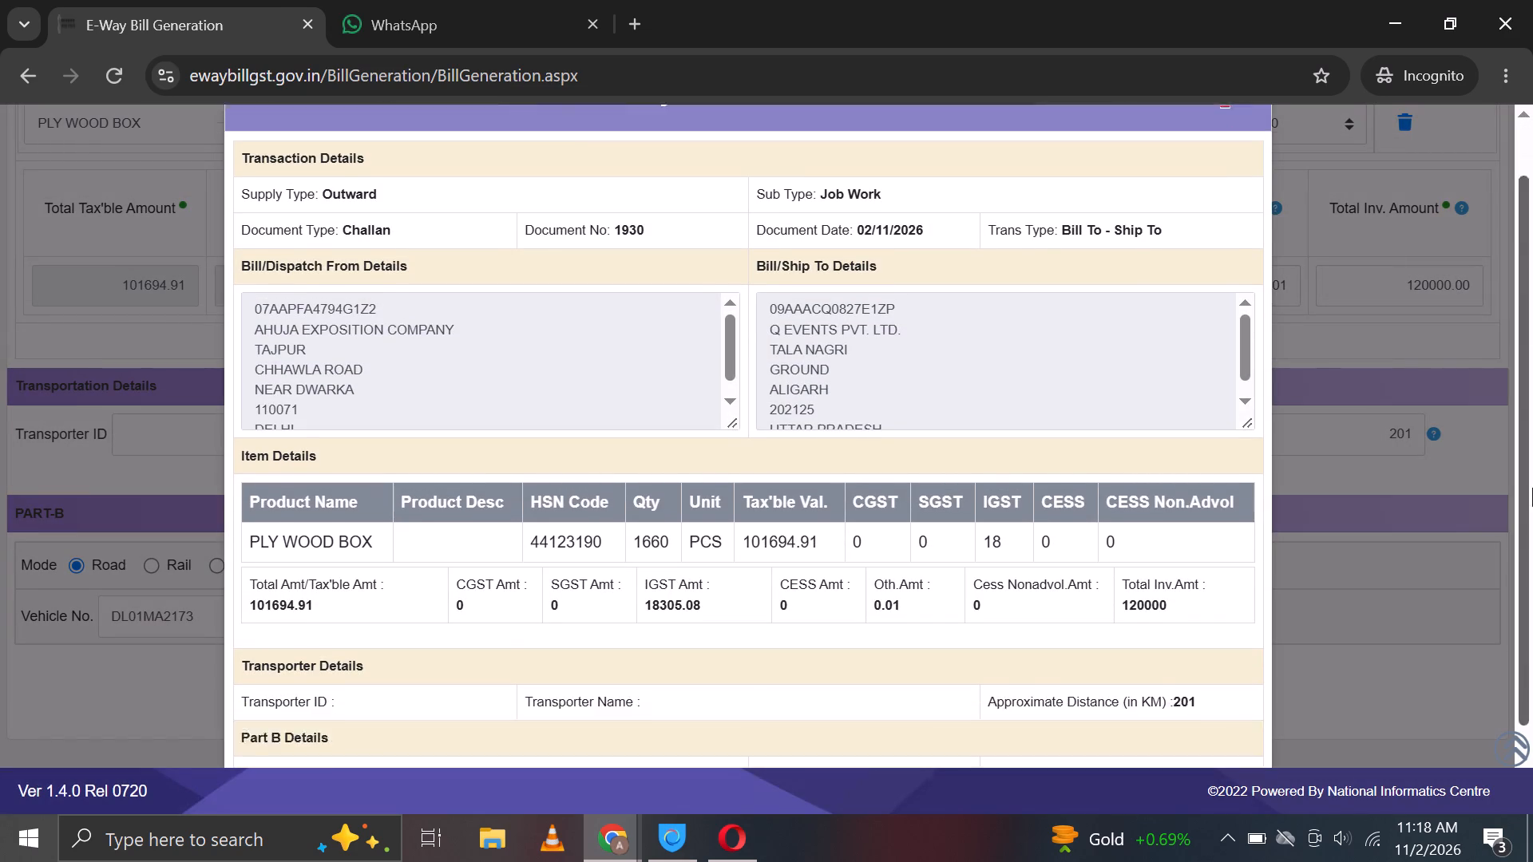
{"action": "left_click_drag", "start_coordinate": [1532, 488], "coordinate": [1532, 512]}
{"action": "left_click", "coordinate": [778, 728]}
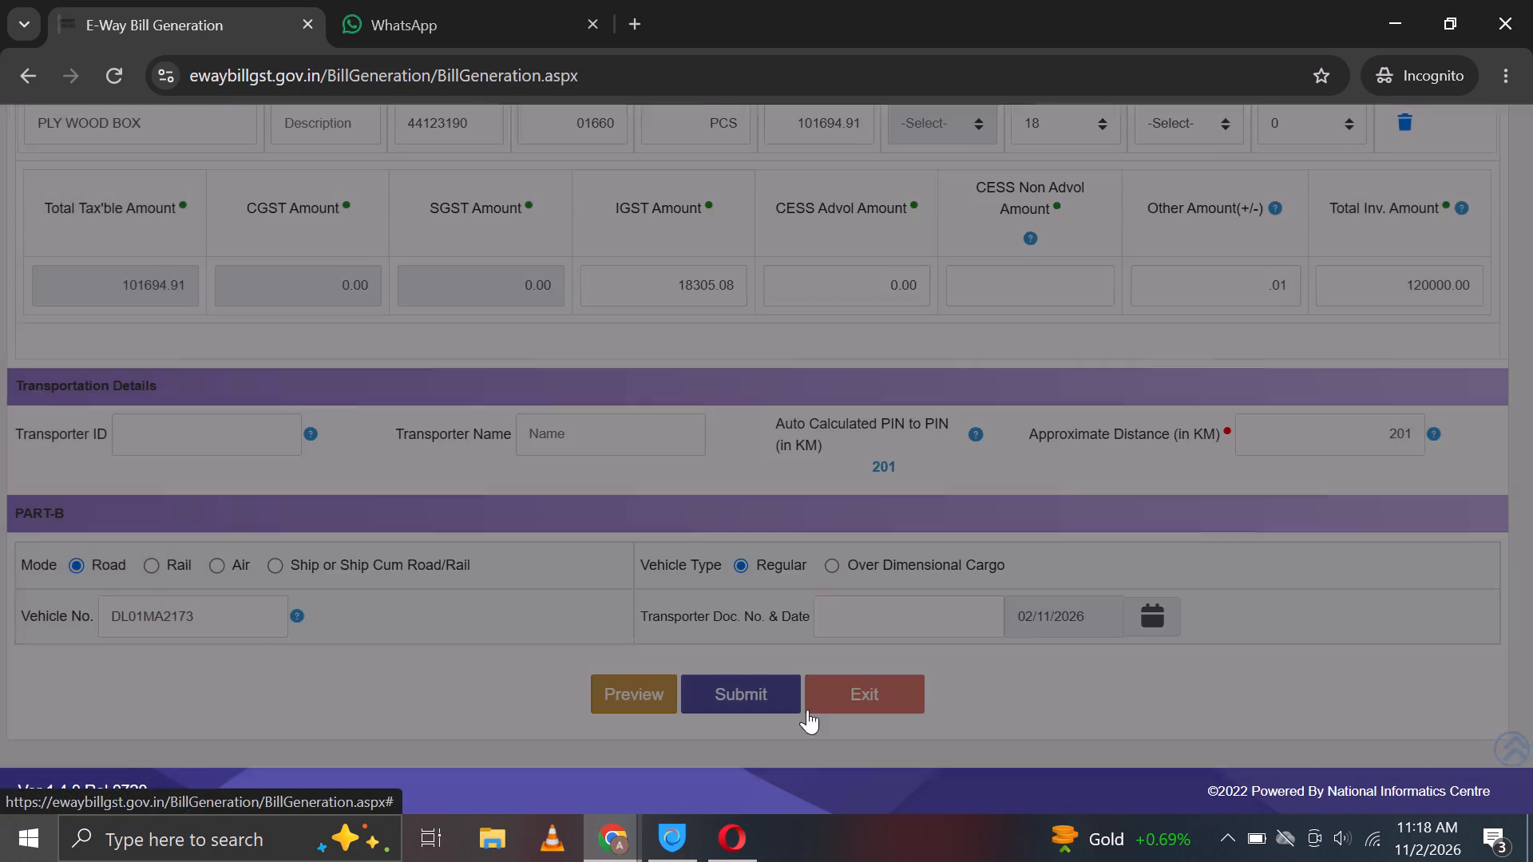
Submit the e-way bill, agreeing to continue without the GSTR1 fields, and retry the submission.
{"action": "left_click", "coordinate": [747, 701]}
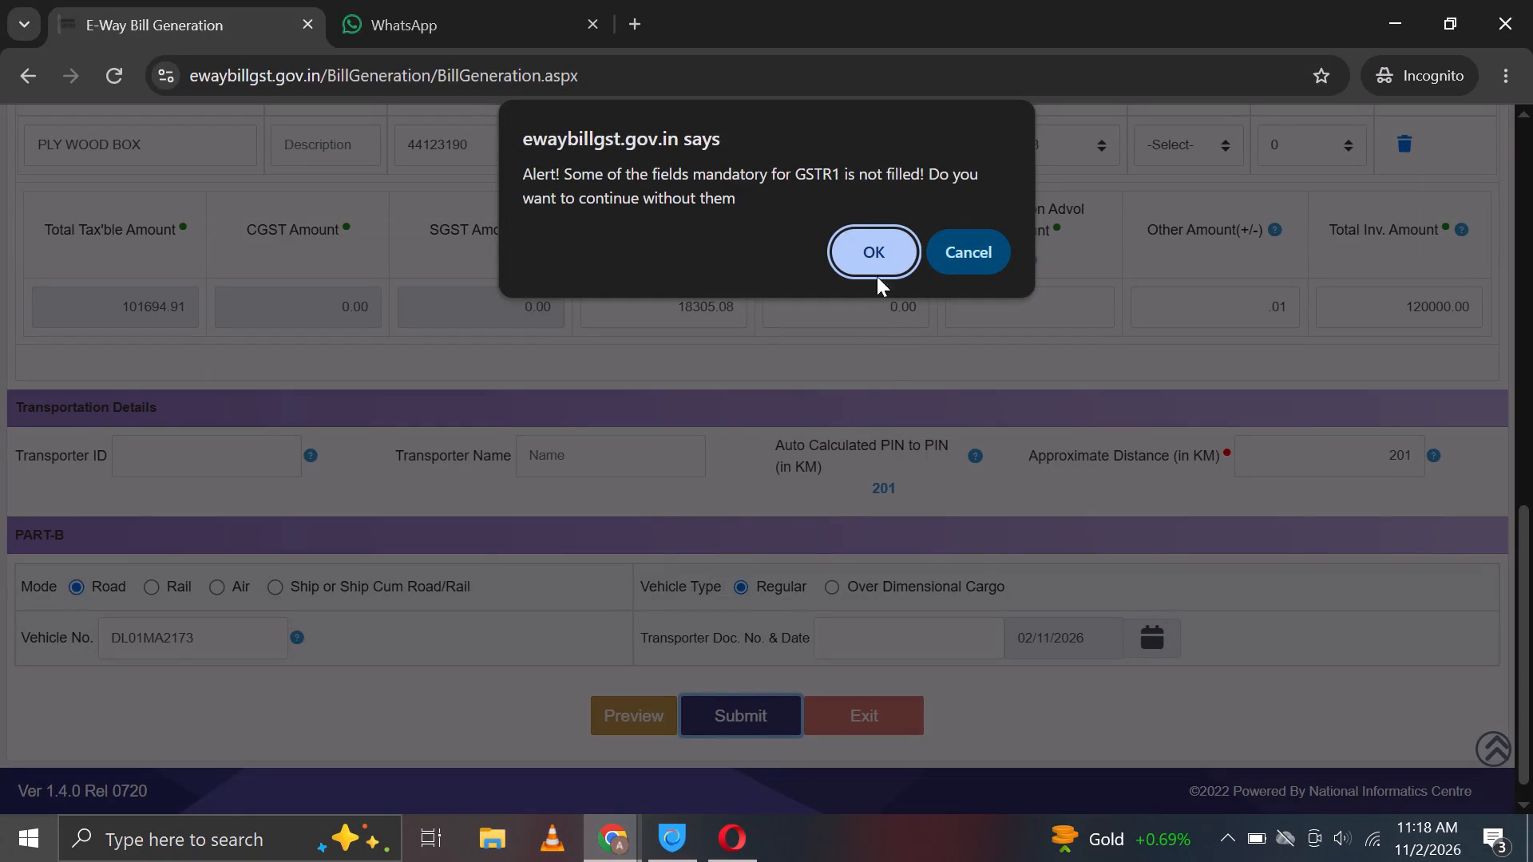
{"action": "left_click", "coordinate": [881, 259]}
{"action": "left_click", "coordinate": [881, 259]}
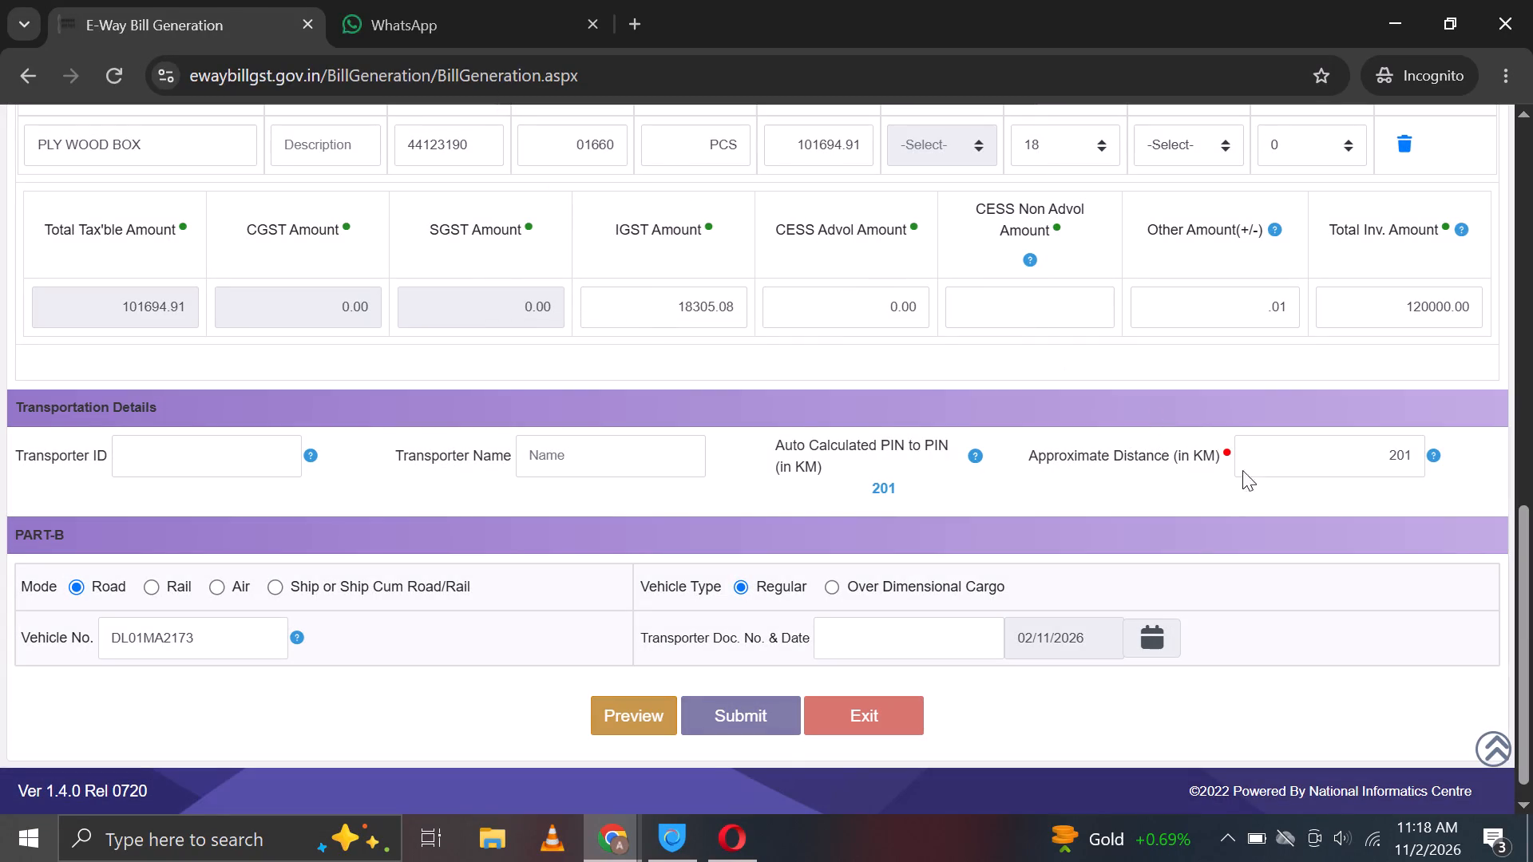
{"action": "left_click_drag", "start_coordinate": [1532, 650], "coordinate": [1532, 603]}
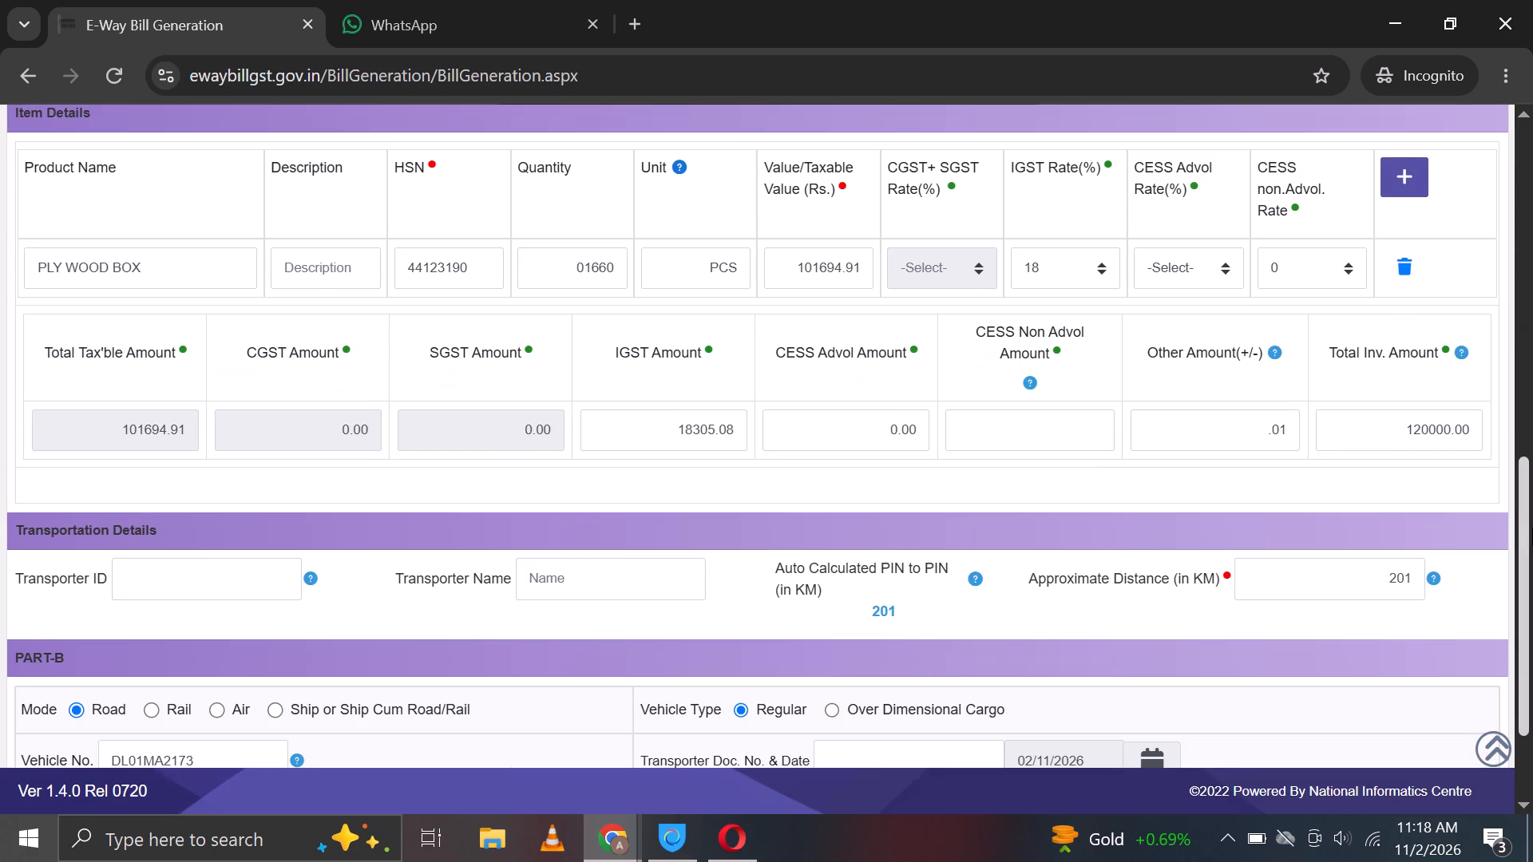
{"action": "left_click_drag", "start_coordinate": [1532, 559], "coordinate": [1532, 660]}
{"action": "left_click", "coordinate": [739, 685]}
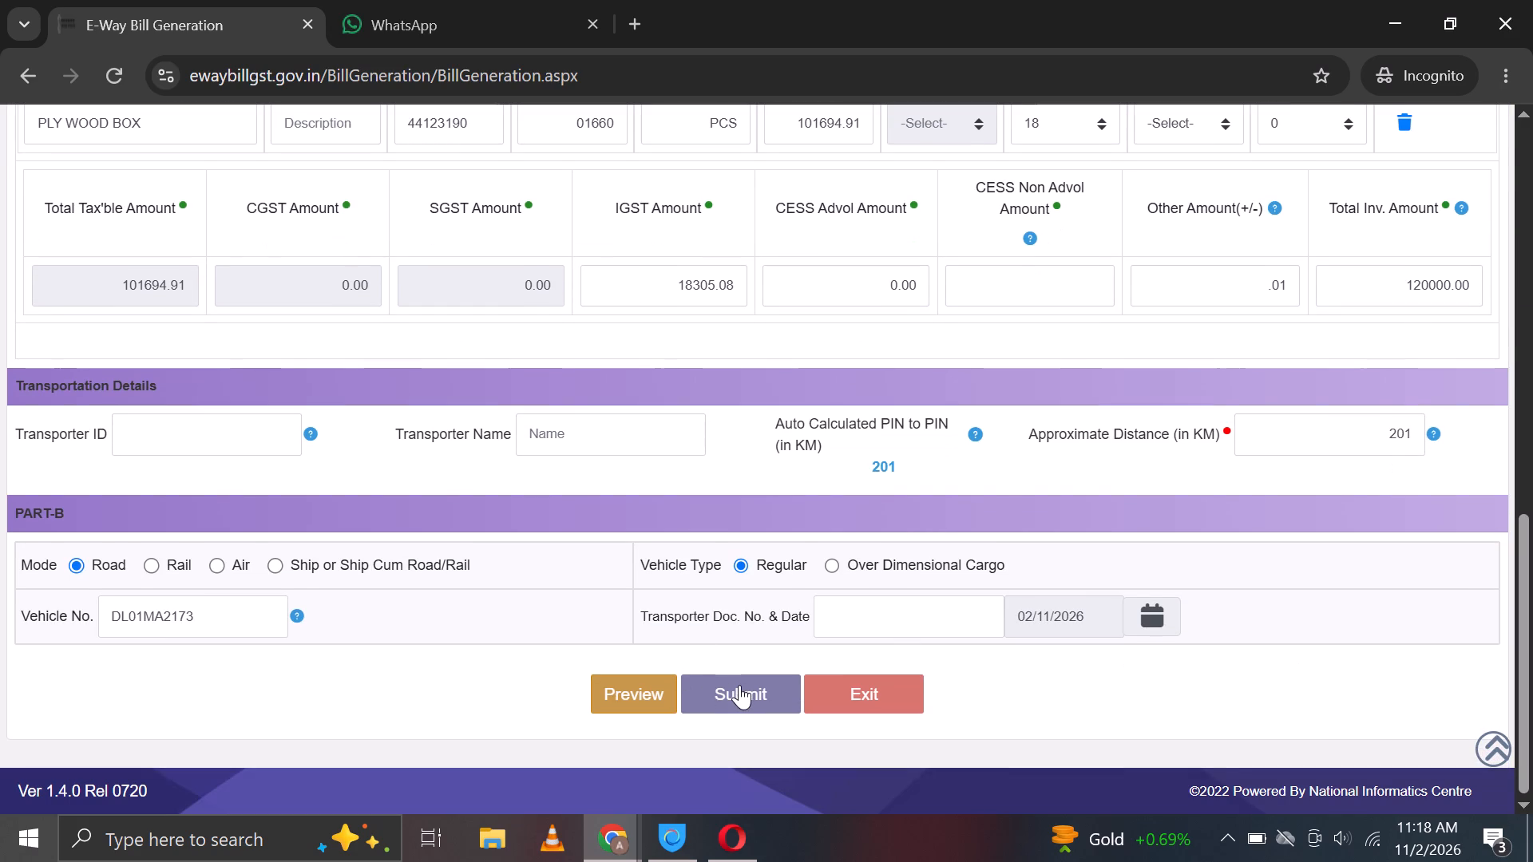
{"action": "scroll", "coordinate": [753, 635], "scroll_direction": "up", "scroll_amount": 5}
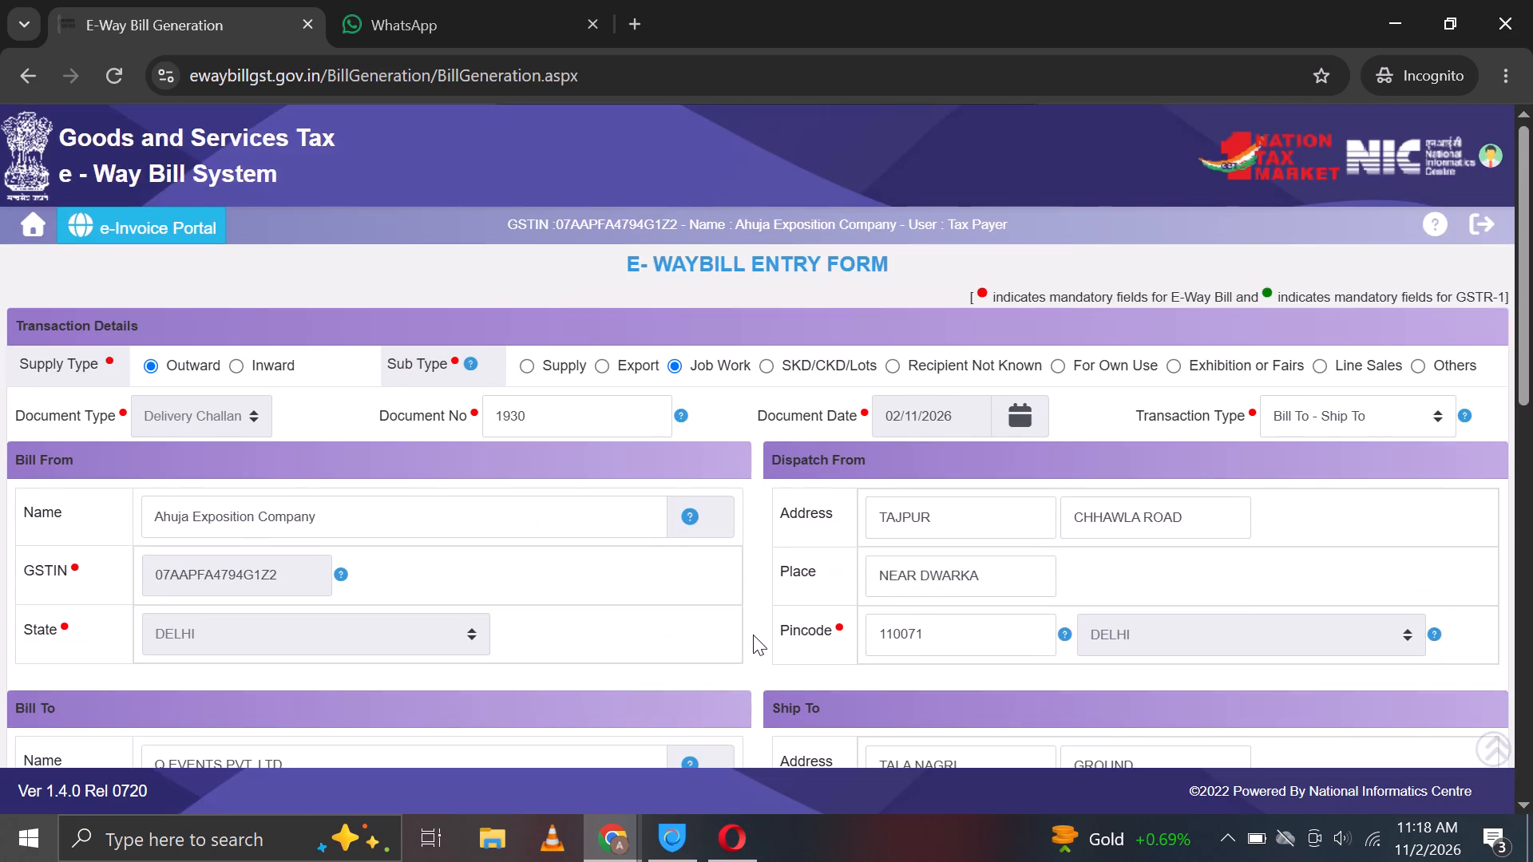
{"action": "scroll", "coordinate": [753, 635], "scroll_direction": "down", "scroll_amount": 5}
{"action": "left_click", "coordinate": [747, 681]}
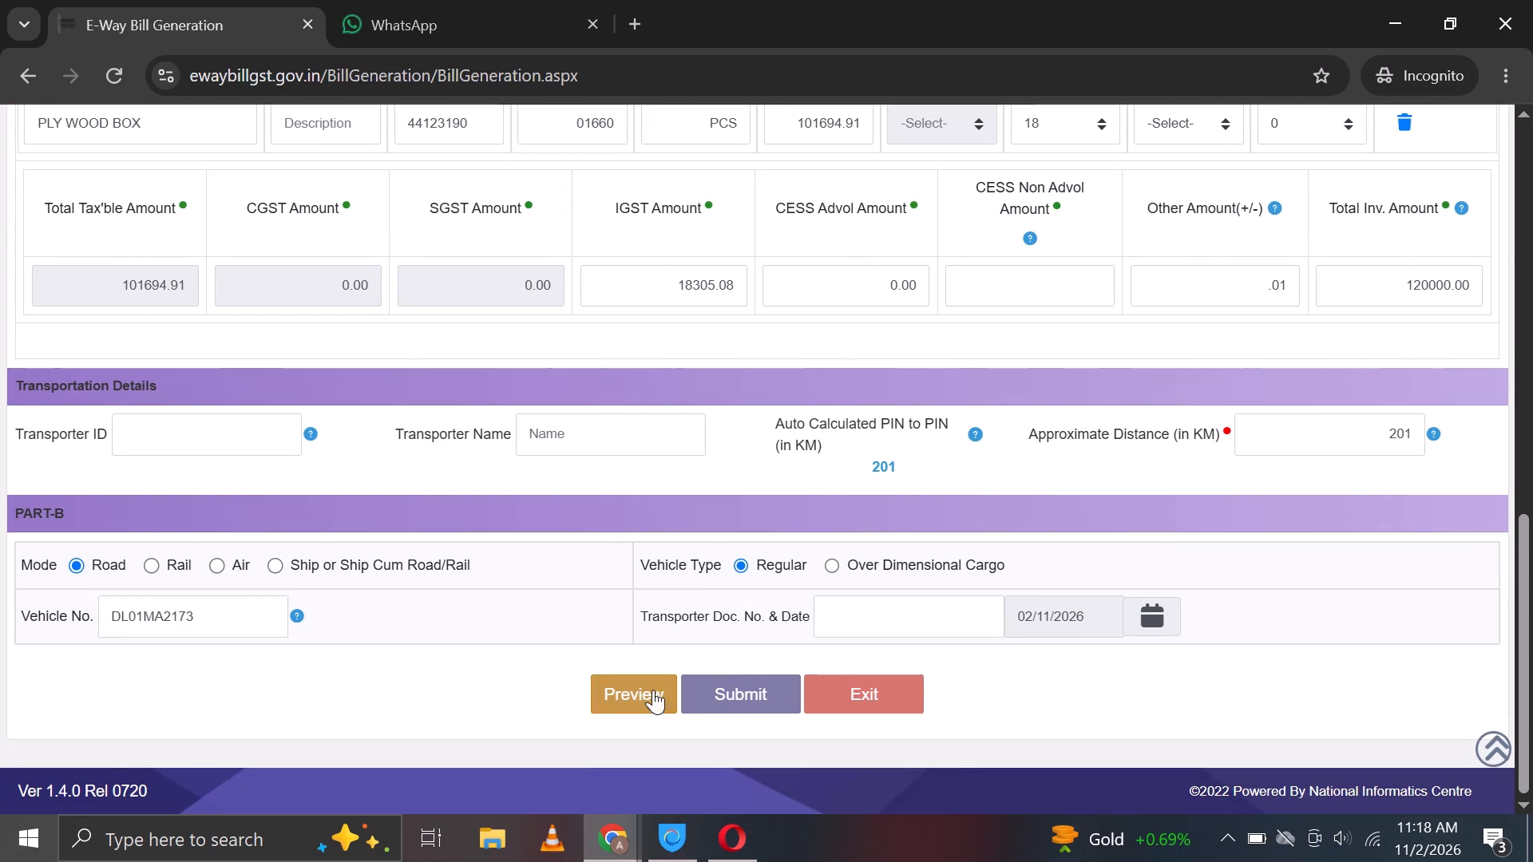
Preview the e-way bill again, agreeing to continue without the GSTR1 fields, check its details and close the preview.
{"action": "left_click", "coordinate": [640, 690]}
{"action": "left_click", "coordinate": [873, 256]}
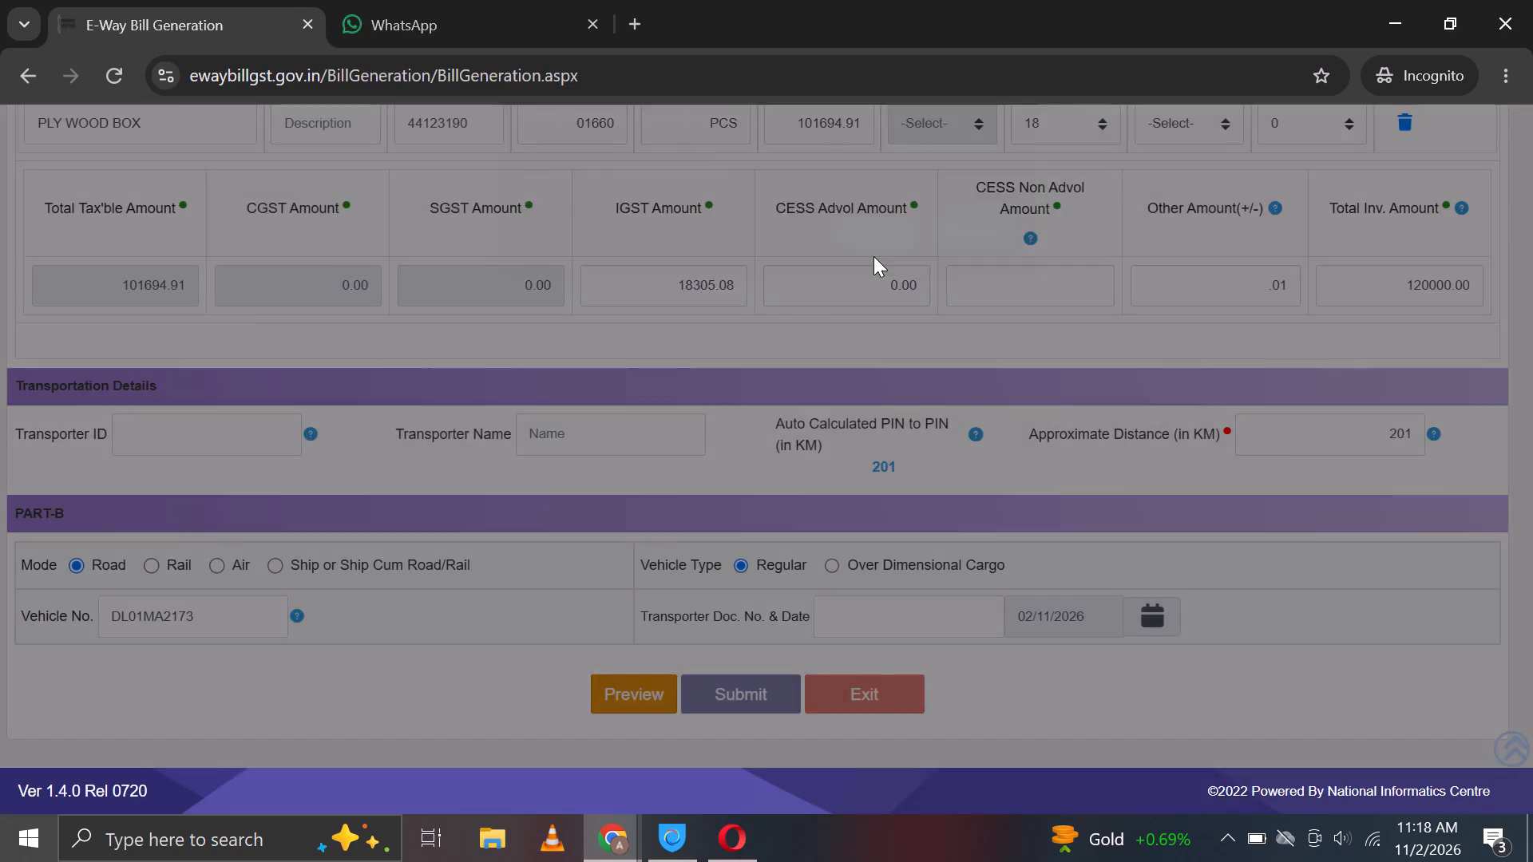
{"action": "scroll", "coordinate": [1210, 407], "scroll_direction": "down", "scroll_amount": 5}
{"action": "scroll", "coordinate": [1210, 407], "scroll_direction": "up", "scroll_amount": 1}
{"action": "scroll", "coordinate": [1504, 410], "scroll_direction": "down", "scroll_amount": 1}
{"action": "scroll", "coordinate": [1504, 410], "scroll_direction": "up", "scroll_amount": 1}
{"action": "scroll", "coordinate": [1504, 410], "scroll_direction": "down", "scroll_amount": 2}
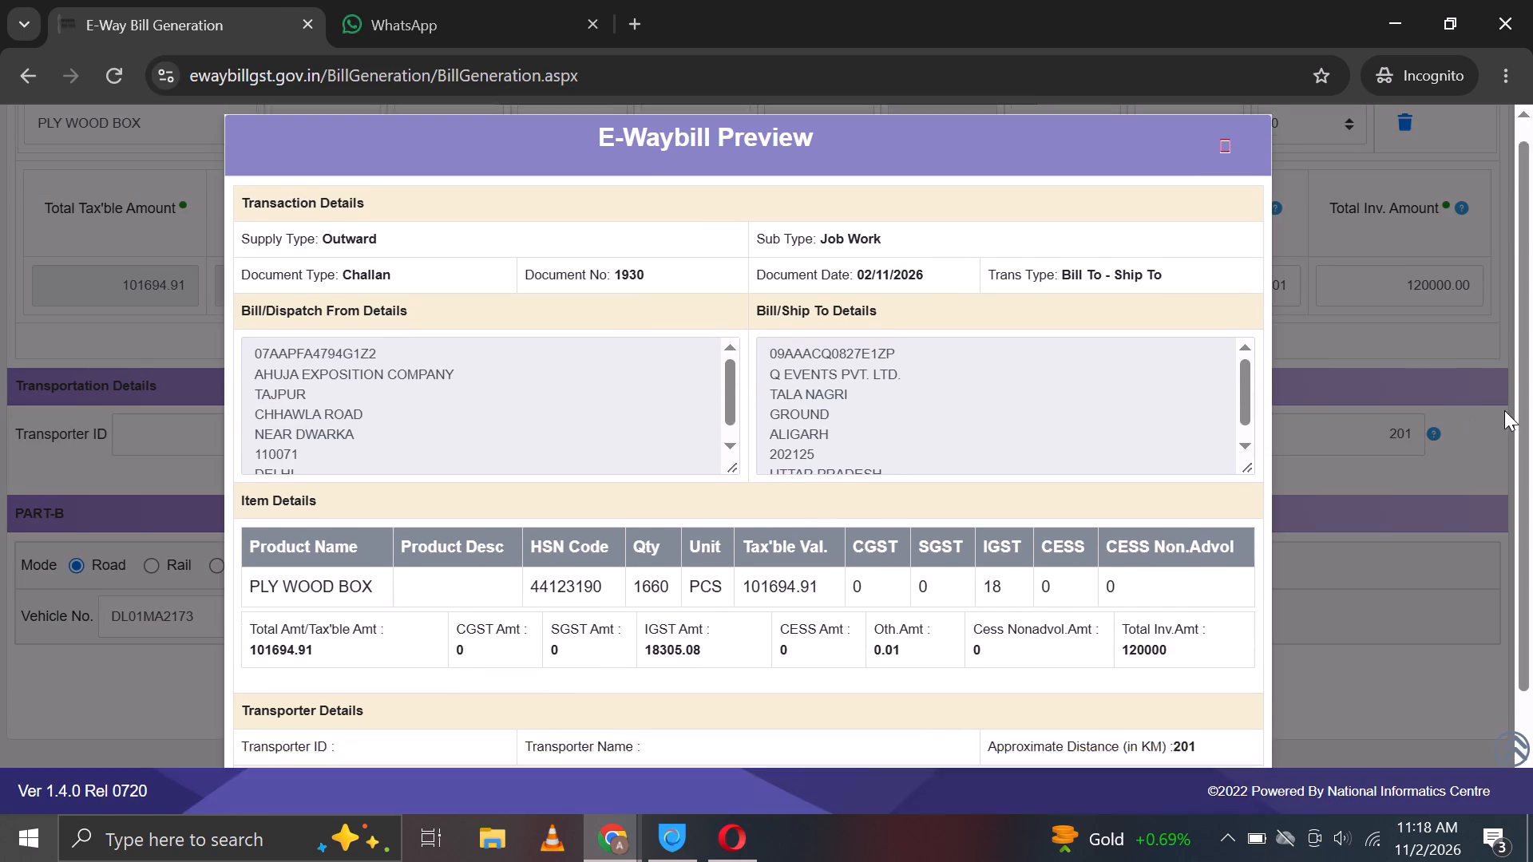
{"action": "scroll", "coordinate": [1504, 410], "scroll_direction": "down", "scroll_amount": 2}
{"action": "left_click", "coordinate": [755, 729]}
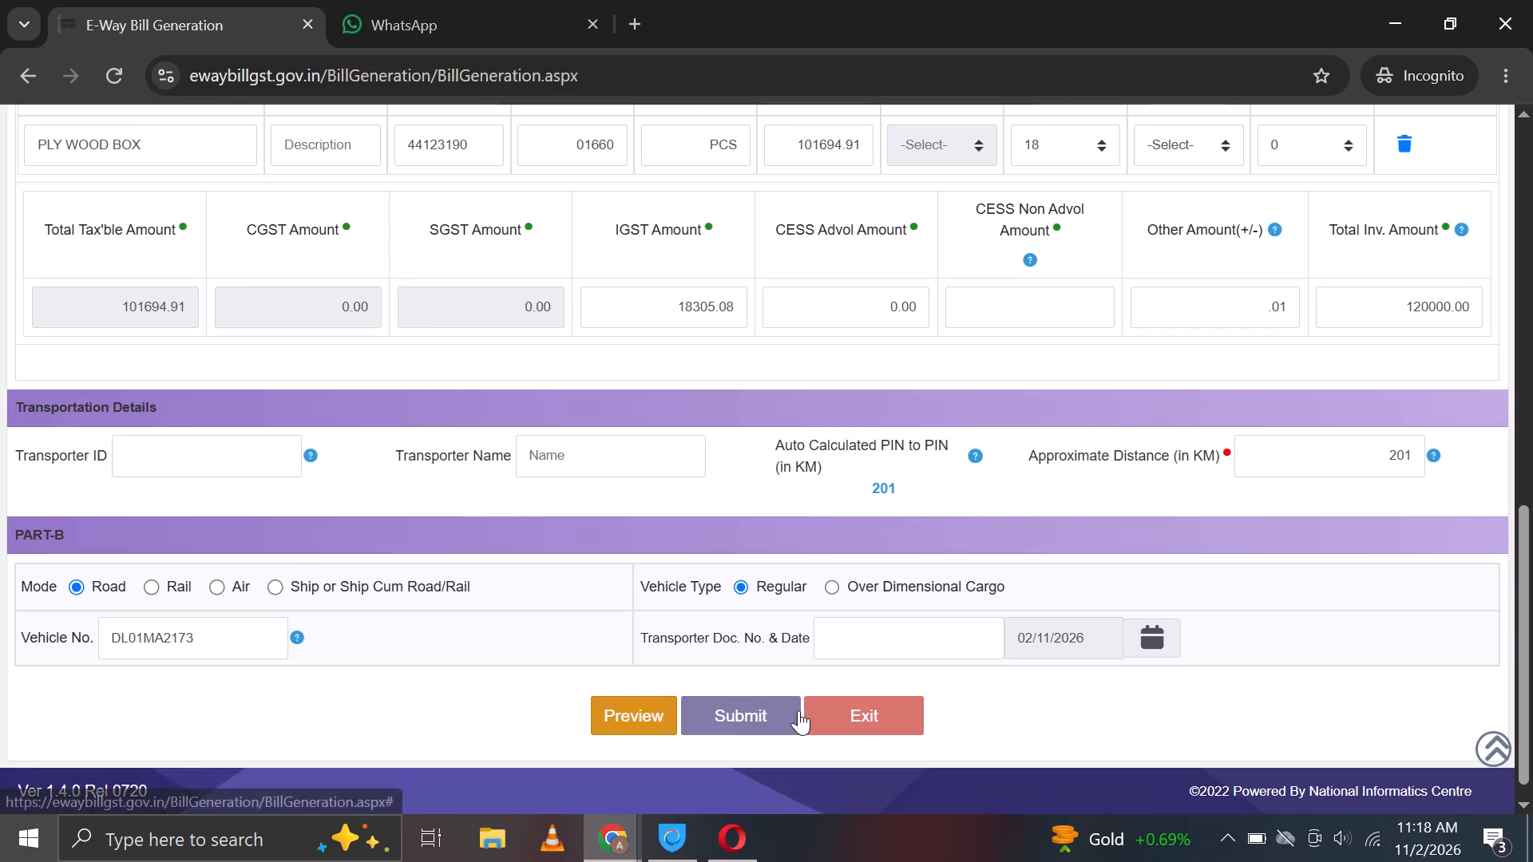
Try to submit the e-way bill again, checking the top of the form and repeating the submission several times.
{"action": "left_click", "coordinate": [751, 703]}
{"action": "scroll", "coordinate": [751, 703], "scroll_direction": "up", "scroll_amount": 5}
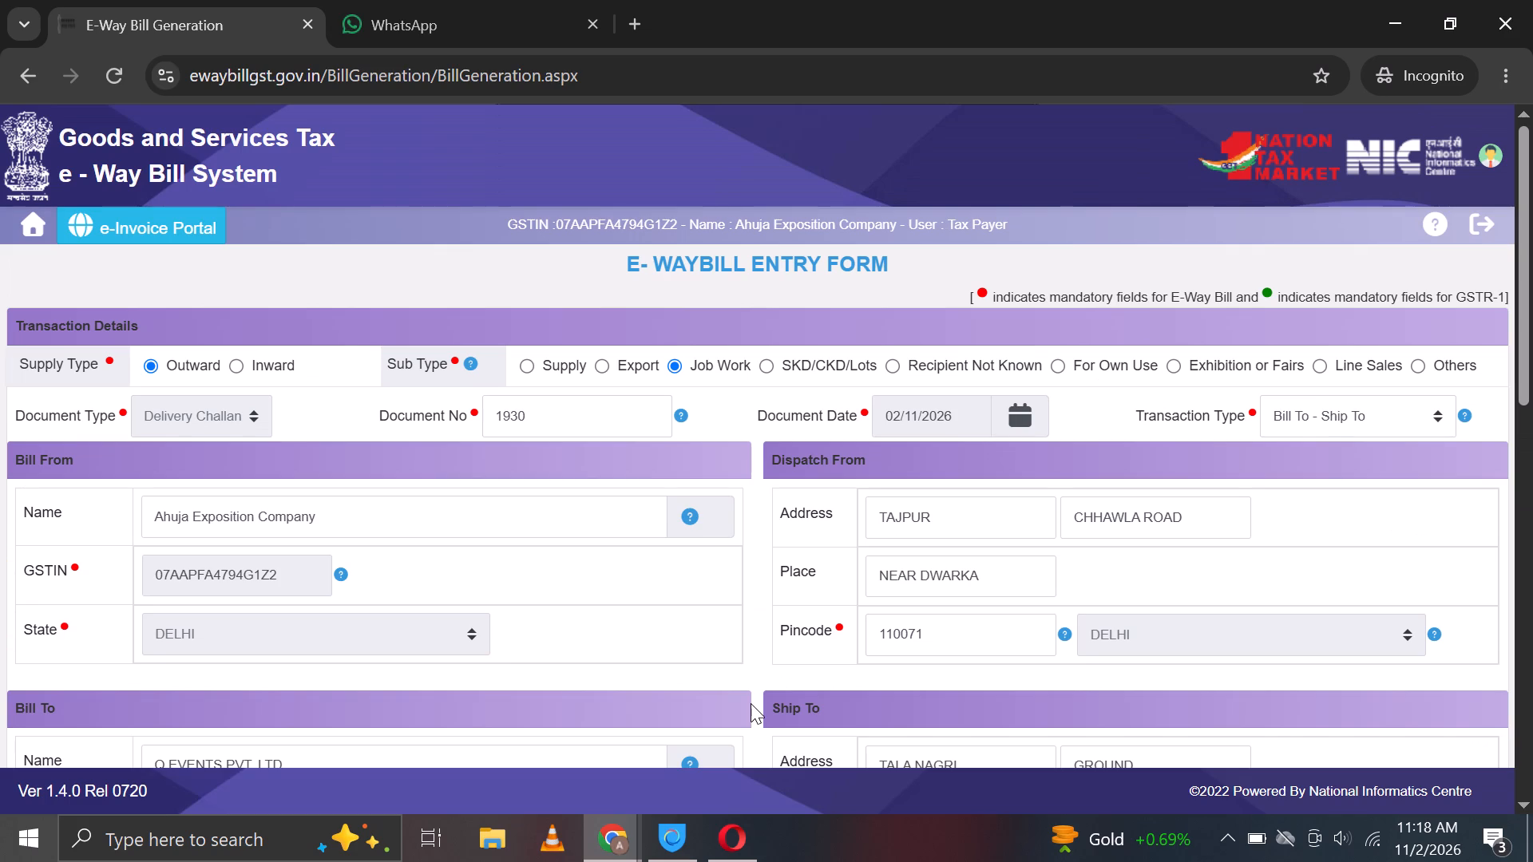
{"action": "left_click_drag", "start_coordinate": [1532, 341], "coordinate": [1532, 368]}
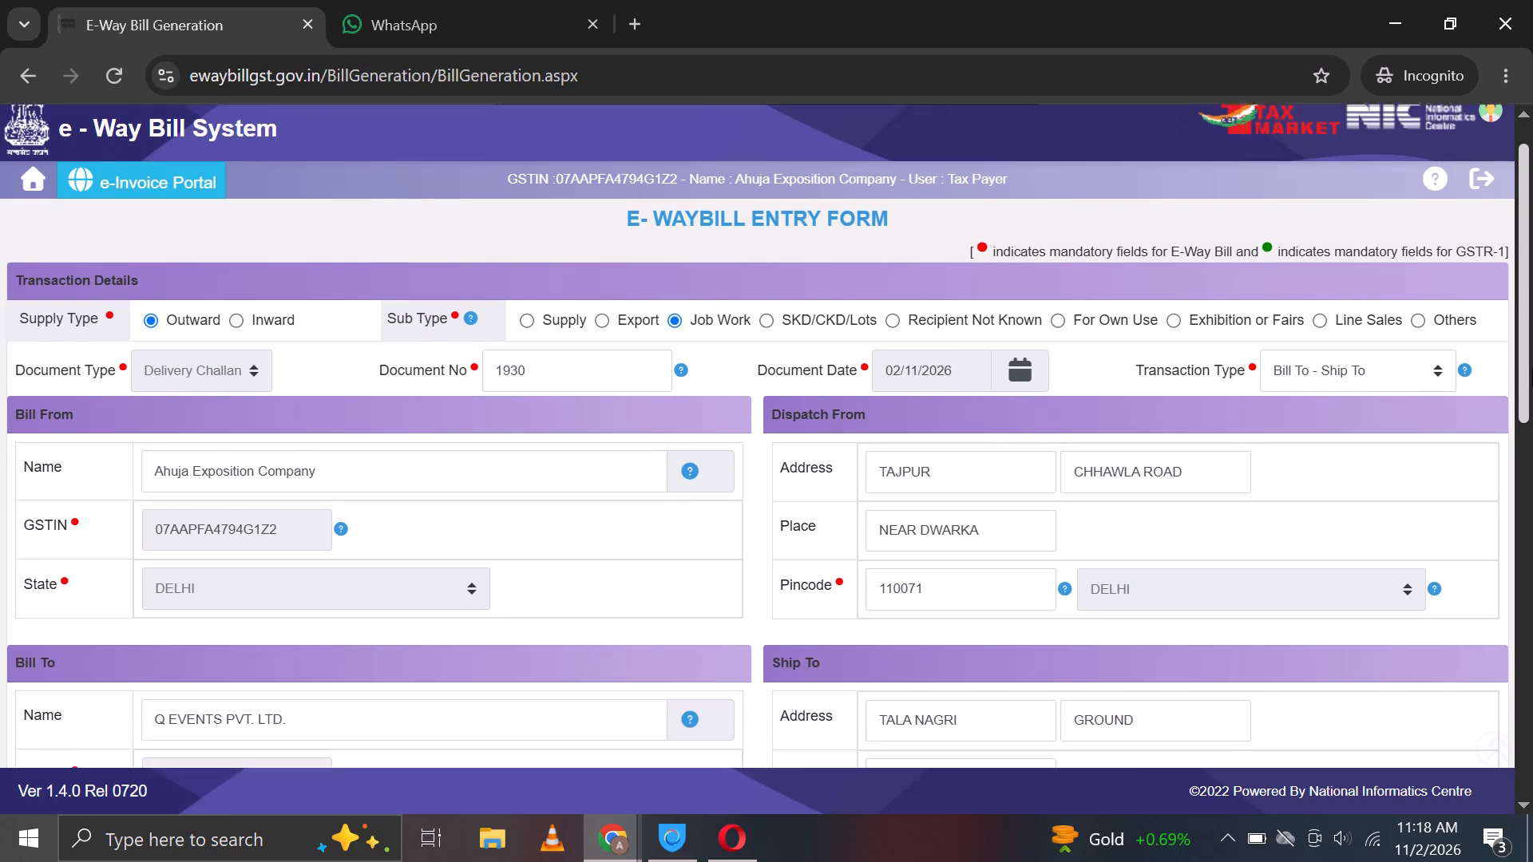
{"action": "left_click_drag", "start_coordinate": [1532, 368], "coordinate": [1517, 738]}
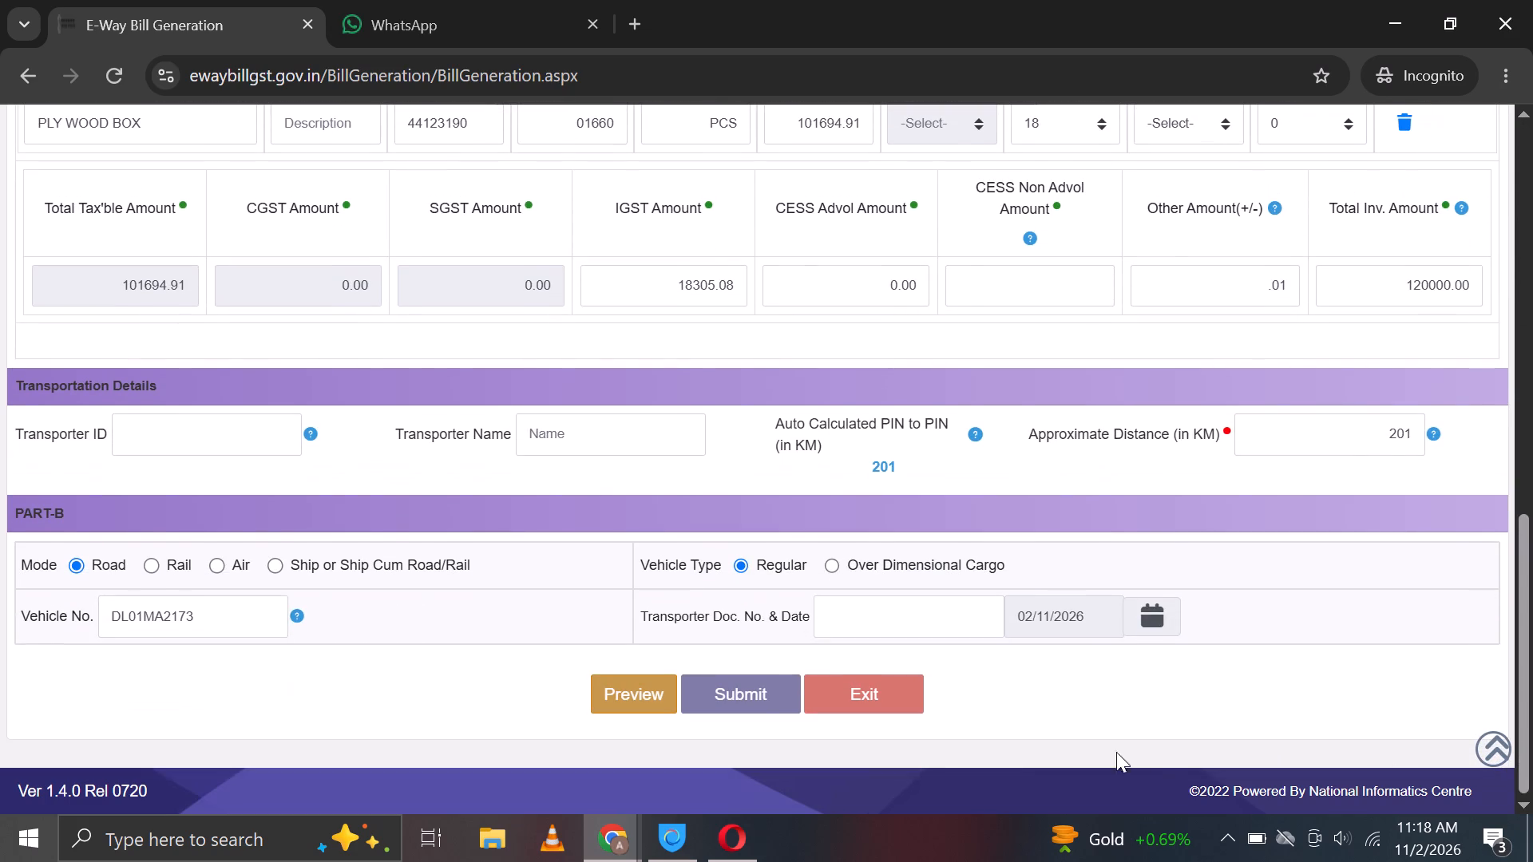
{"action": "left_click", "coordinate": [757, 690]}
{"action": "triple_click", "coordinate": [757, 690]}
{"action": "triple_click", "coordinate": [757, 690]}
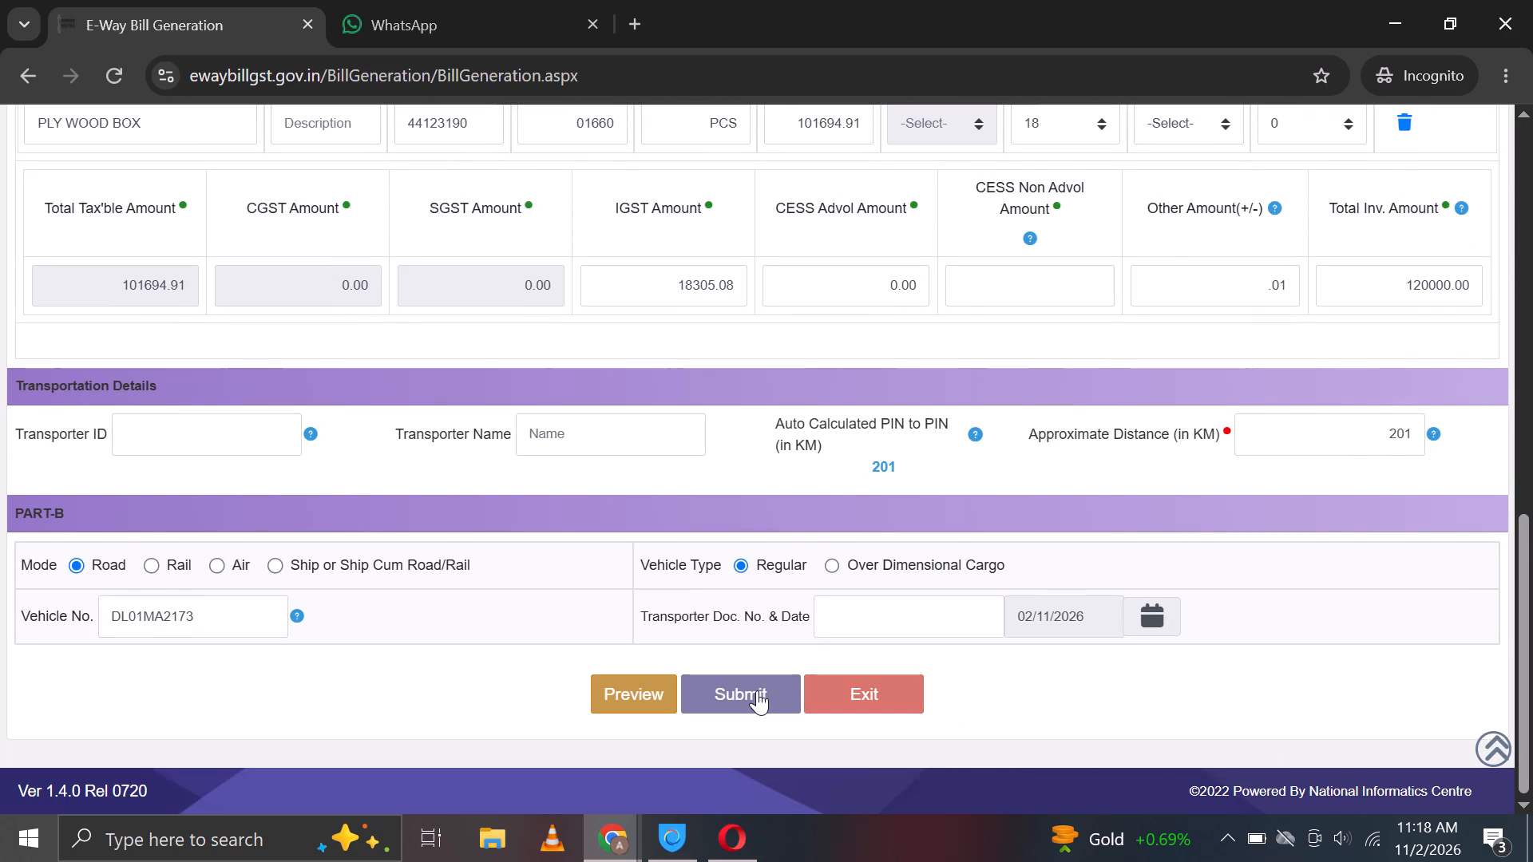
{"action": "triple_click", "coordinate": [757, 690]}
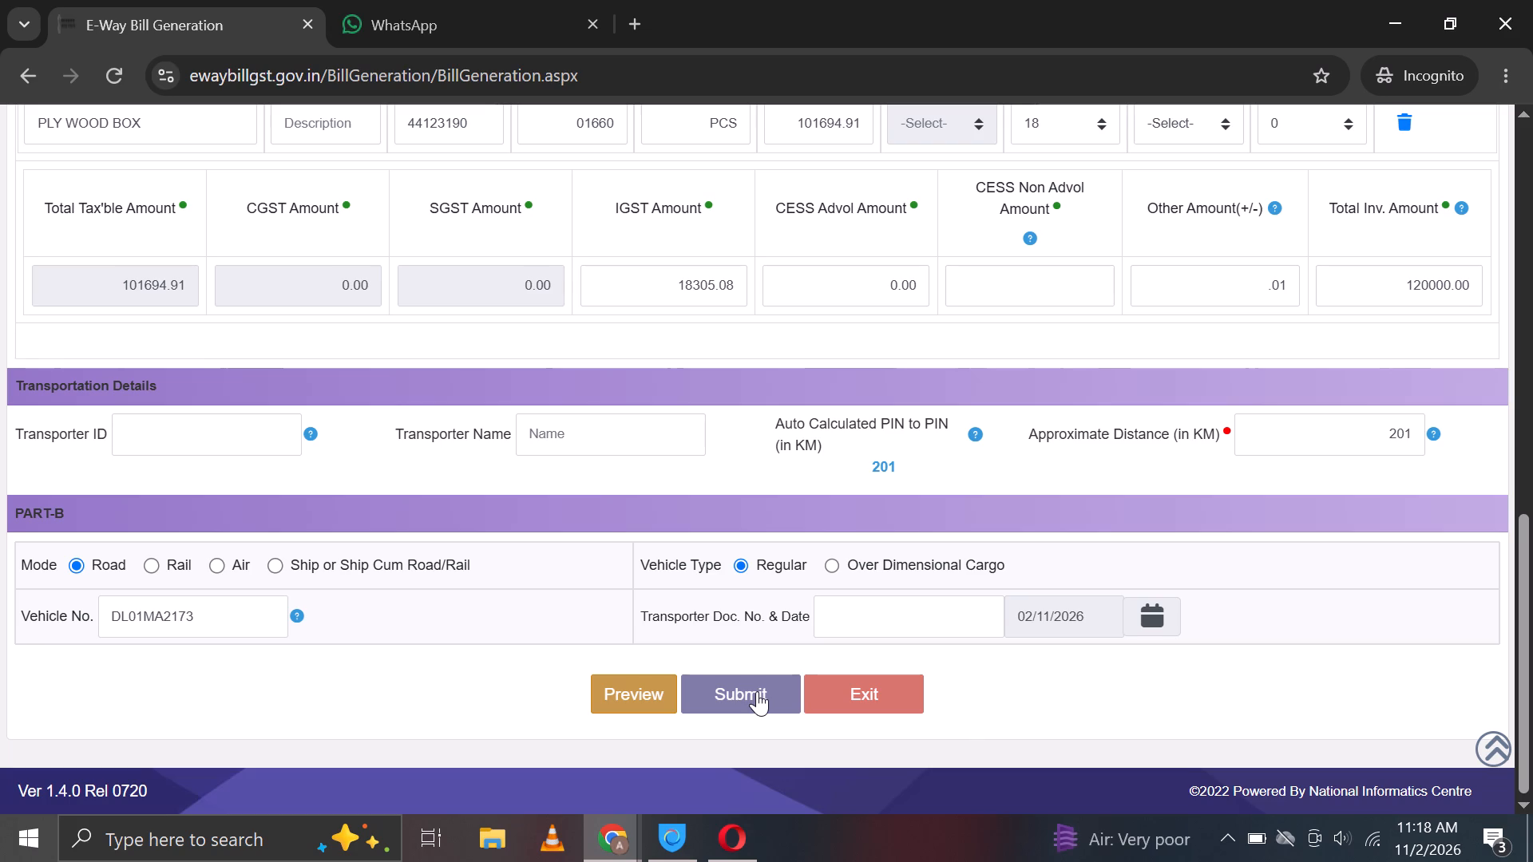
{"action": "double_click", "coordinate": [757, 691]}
Exit the e-way bill entry form.
{"action": "left_click", "coordinate": [858, 701]}
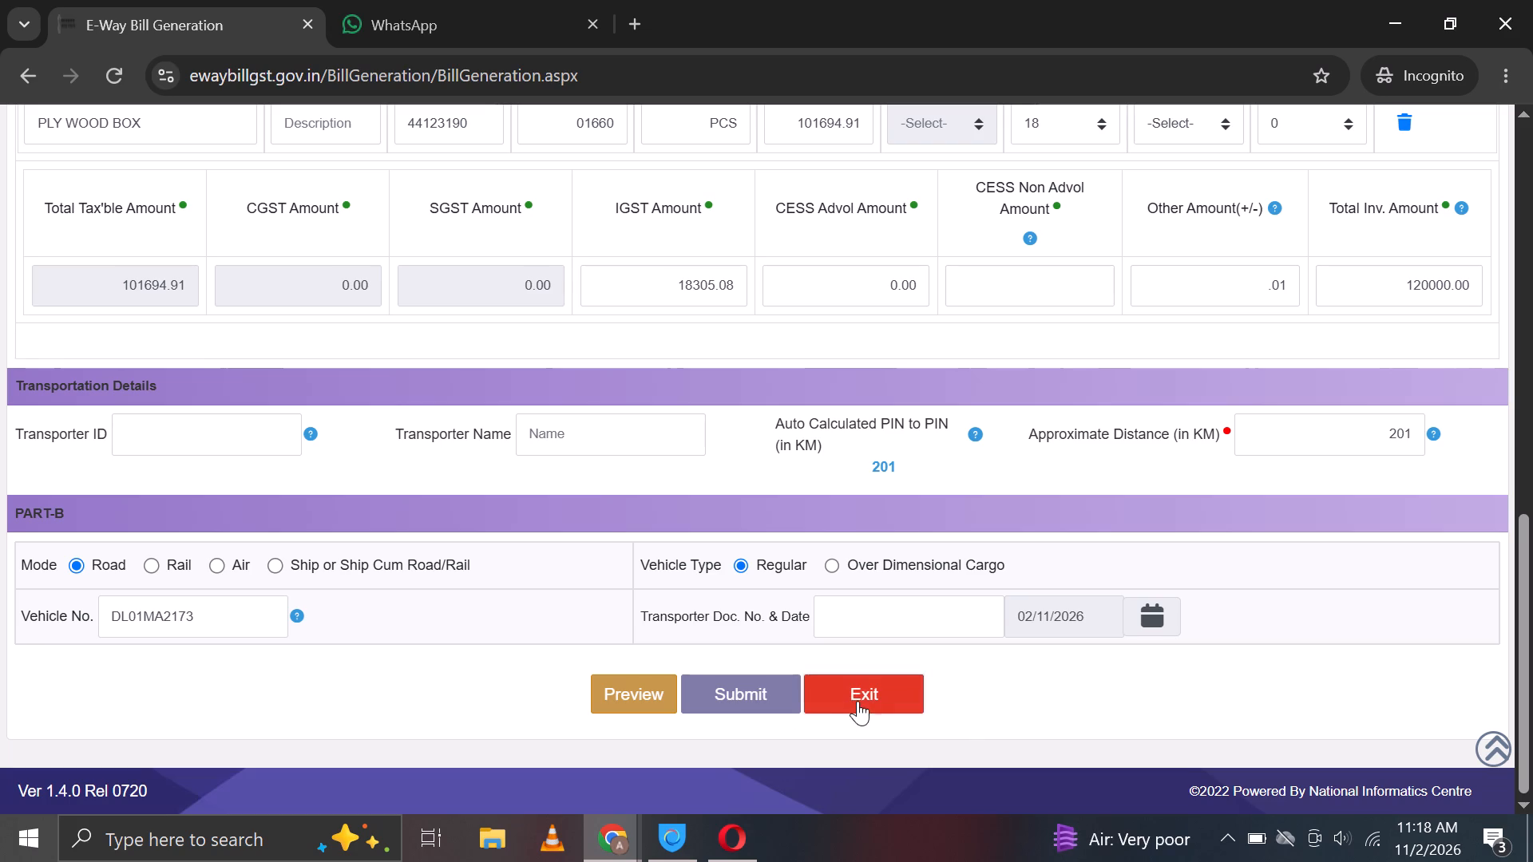
{"action": "scroll", "coordinate": [751, 560], "scroll_direction": "up", "scroll_amount": 4}
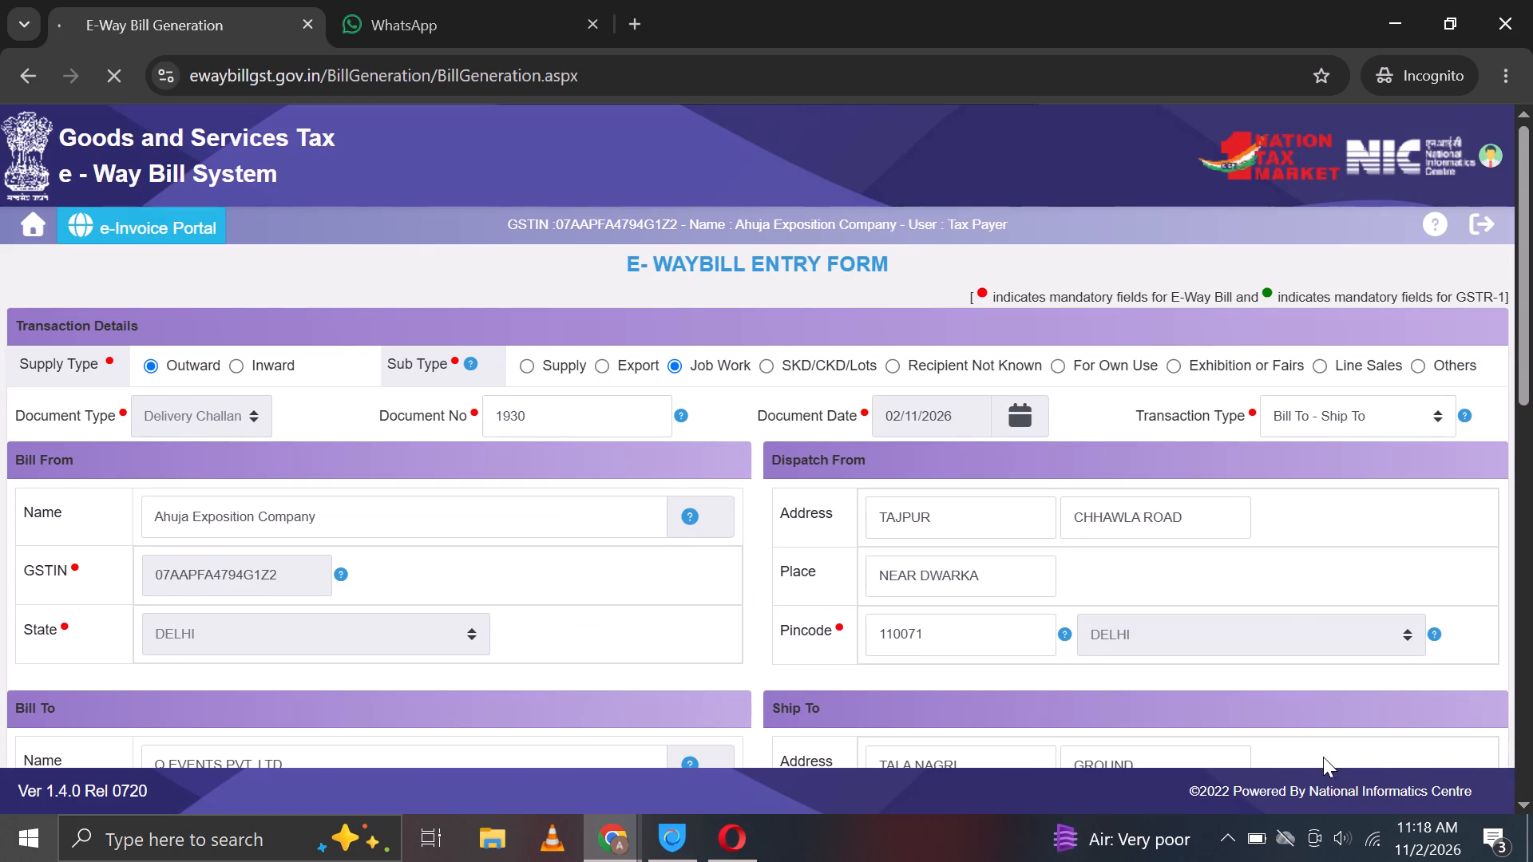
Check the computer's Wi-Fi connection status, then return to the e-way bill form.
{"action": "left_click", "coordinate": [1373, 835]}
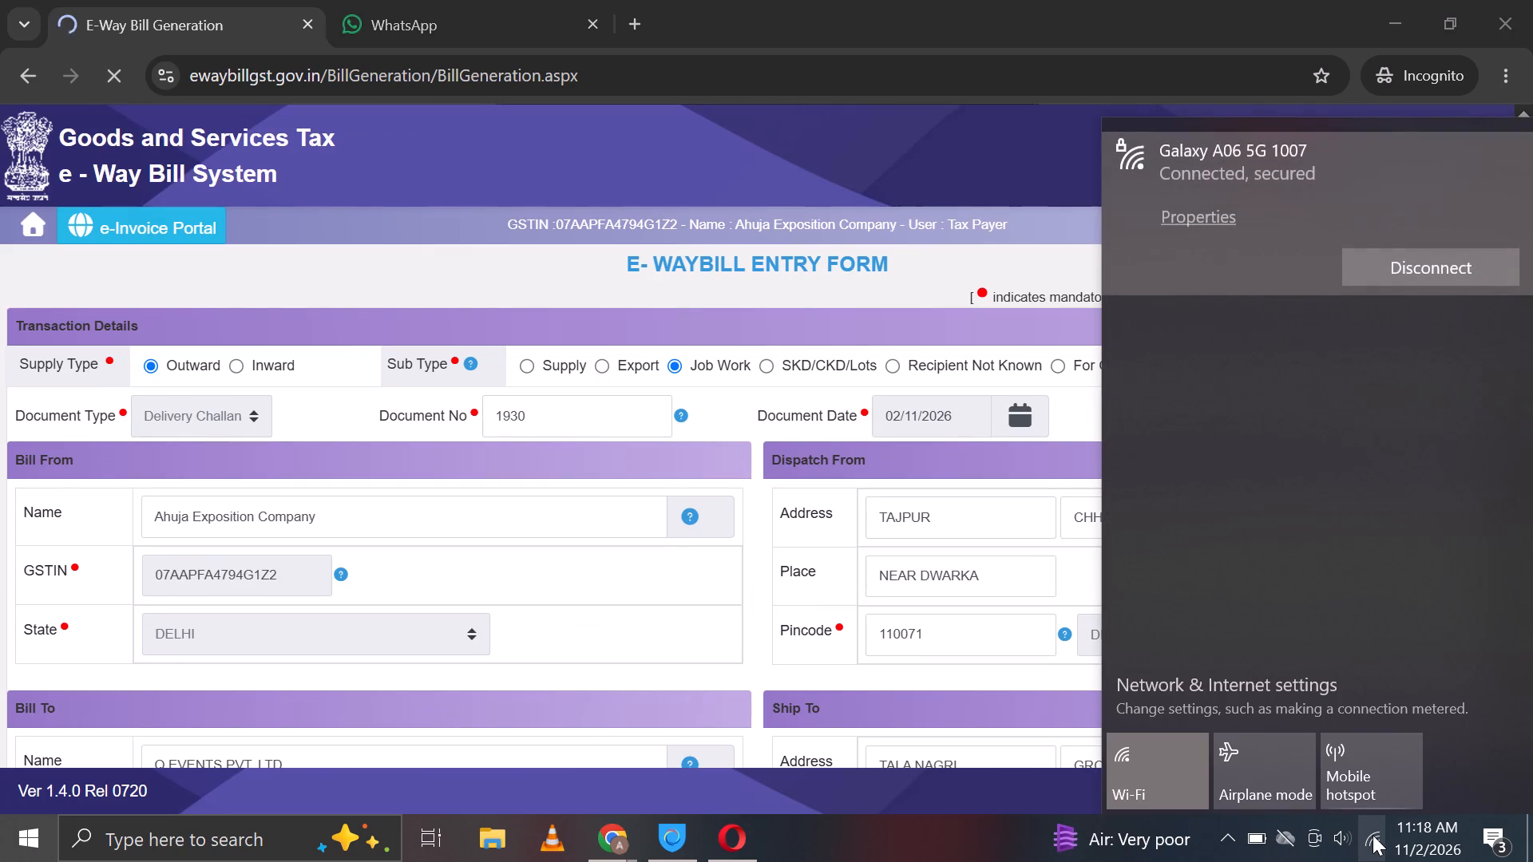
{"action": "left_click", "coordinate": [201, 0]}
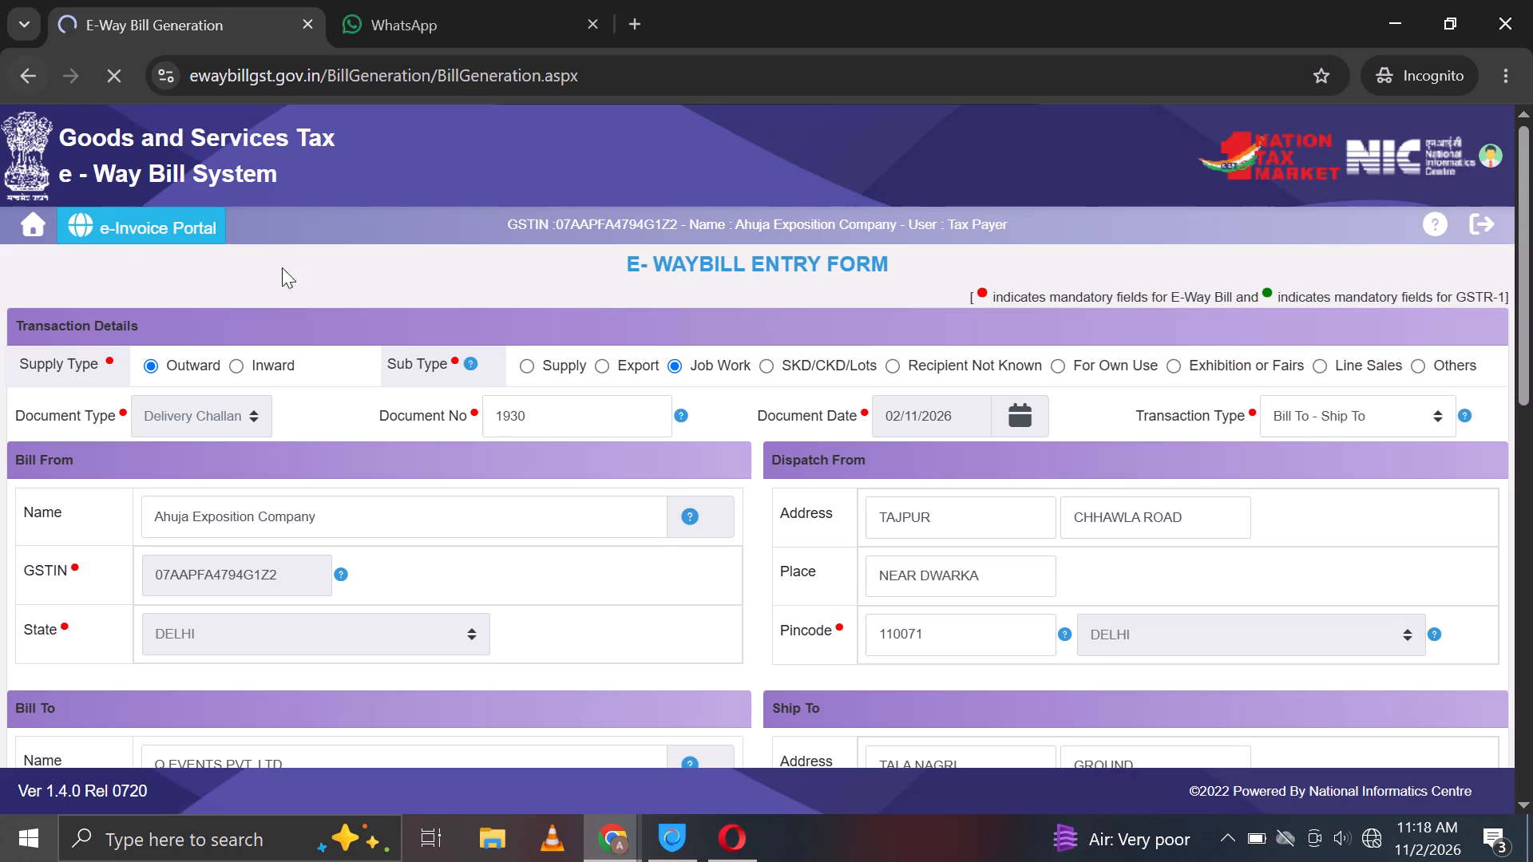
Retry exiting the e-way bill entry form and check whether the page responds.
{"action": "scroll", "coordinate": [431, 285], "scroll_direction": "down", "scroll_amount": 3}
{"action": "double_click", "coordinate": [846, 695]}
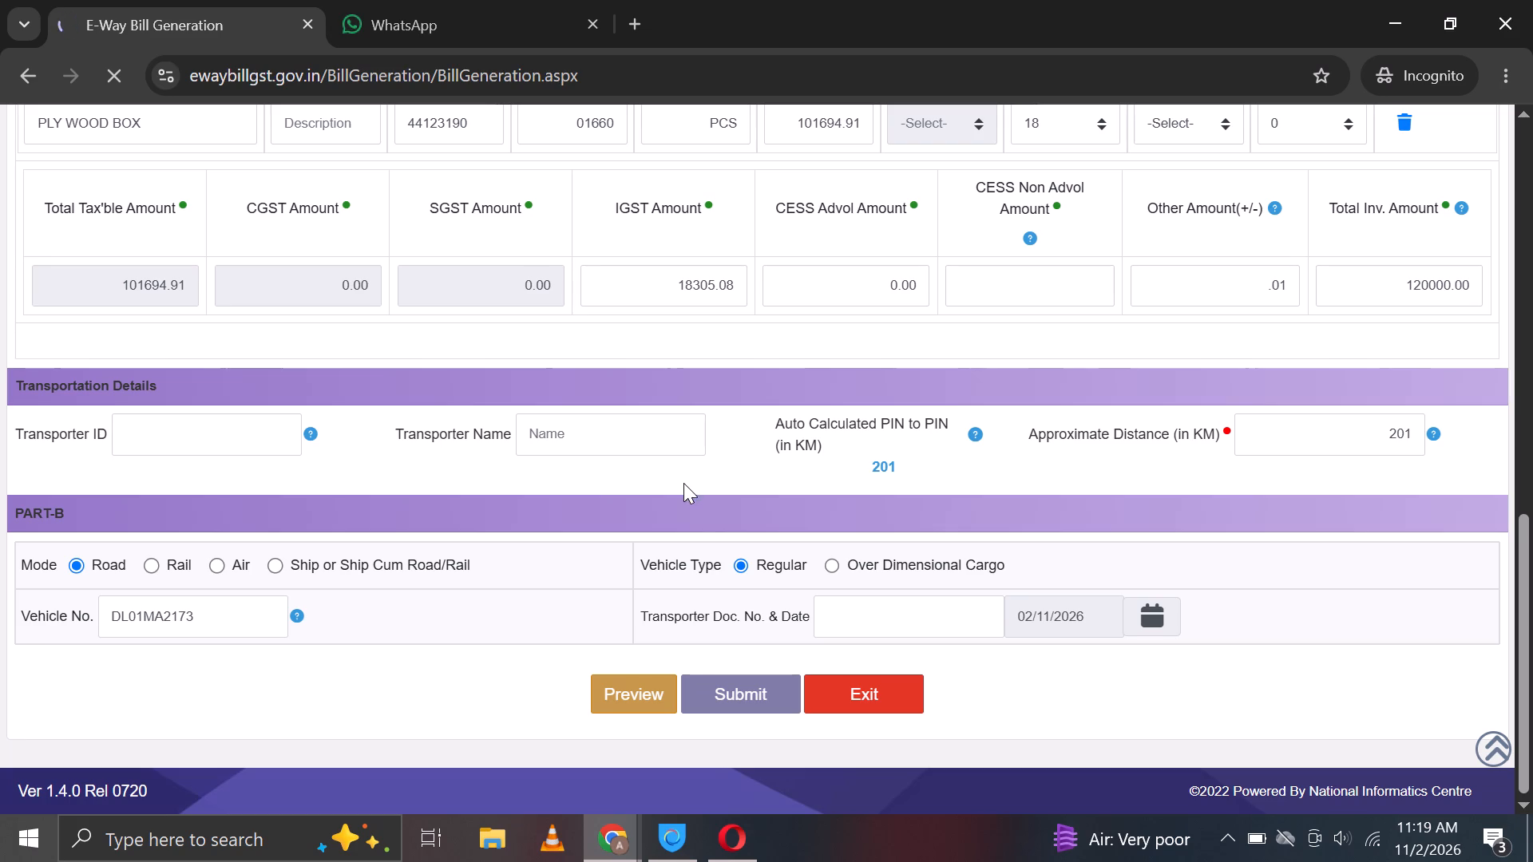
{"action": "left_click_drag", "start_coordinate": [1522, 664], "coordinate": [1520, 287]}
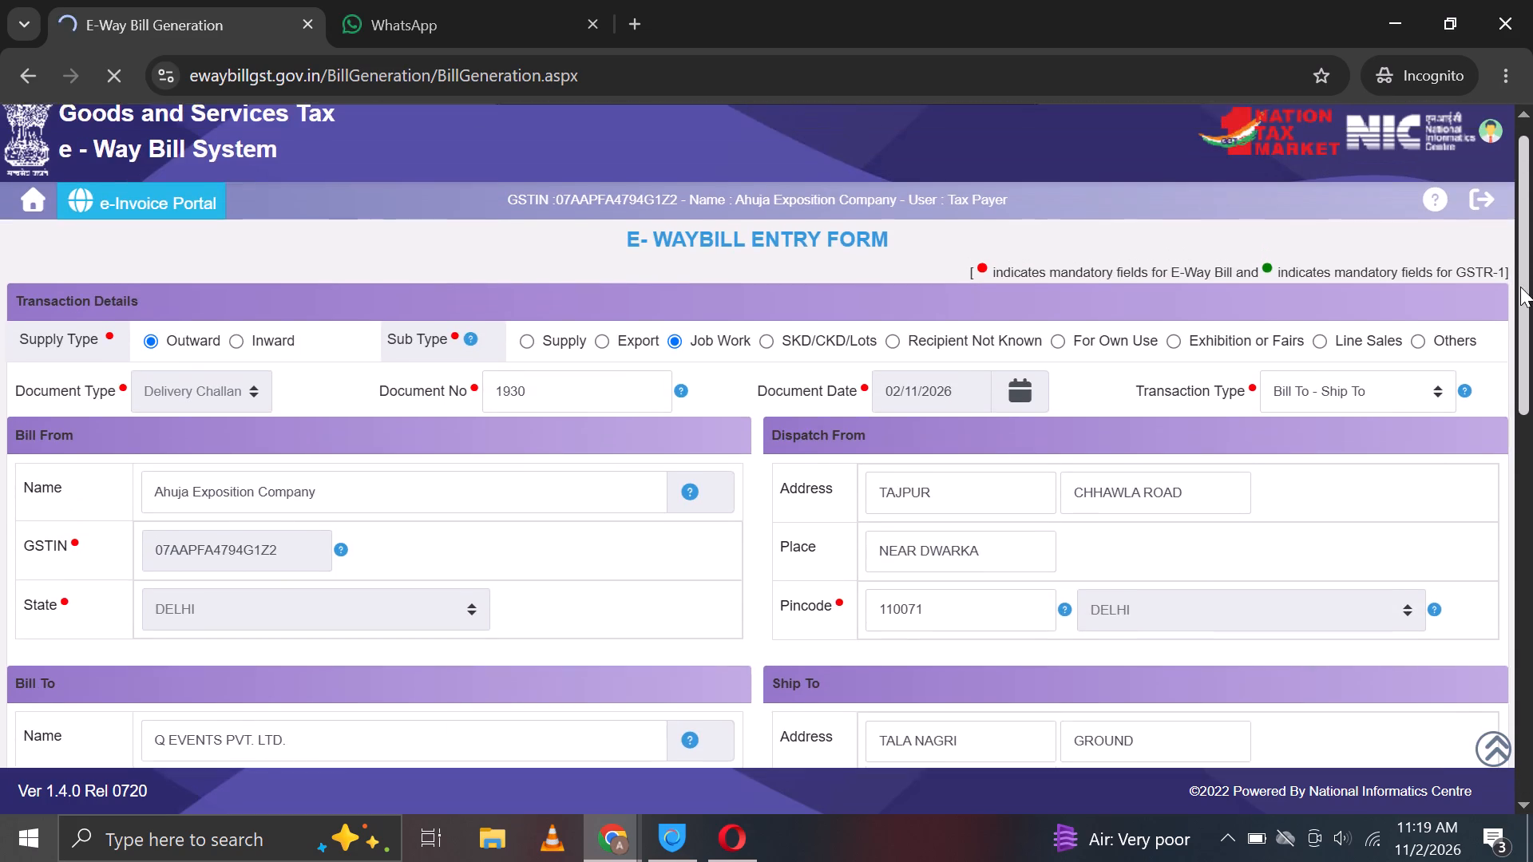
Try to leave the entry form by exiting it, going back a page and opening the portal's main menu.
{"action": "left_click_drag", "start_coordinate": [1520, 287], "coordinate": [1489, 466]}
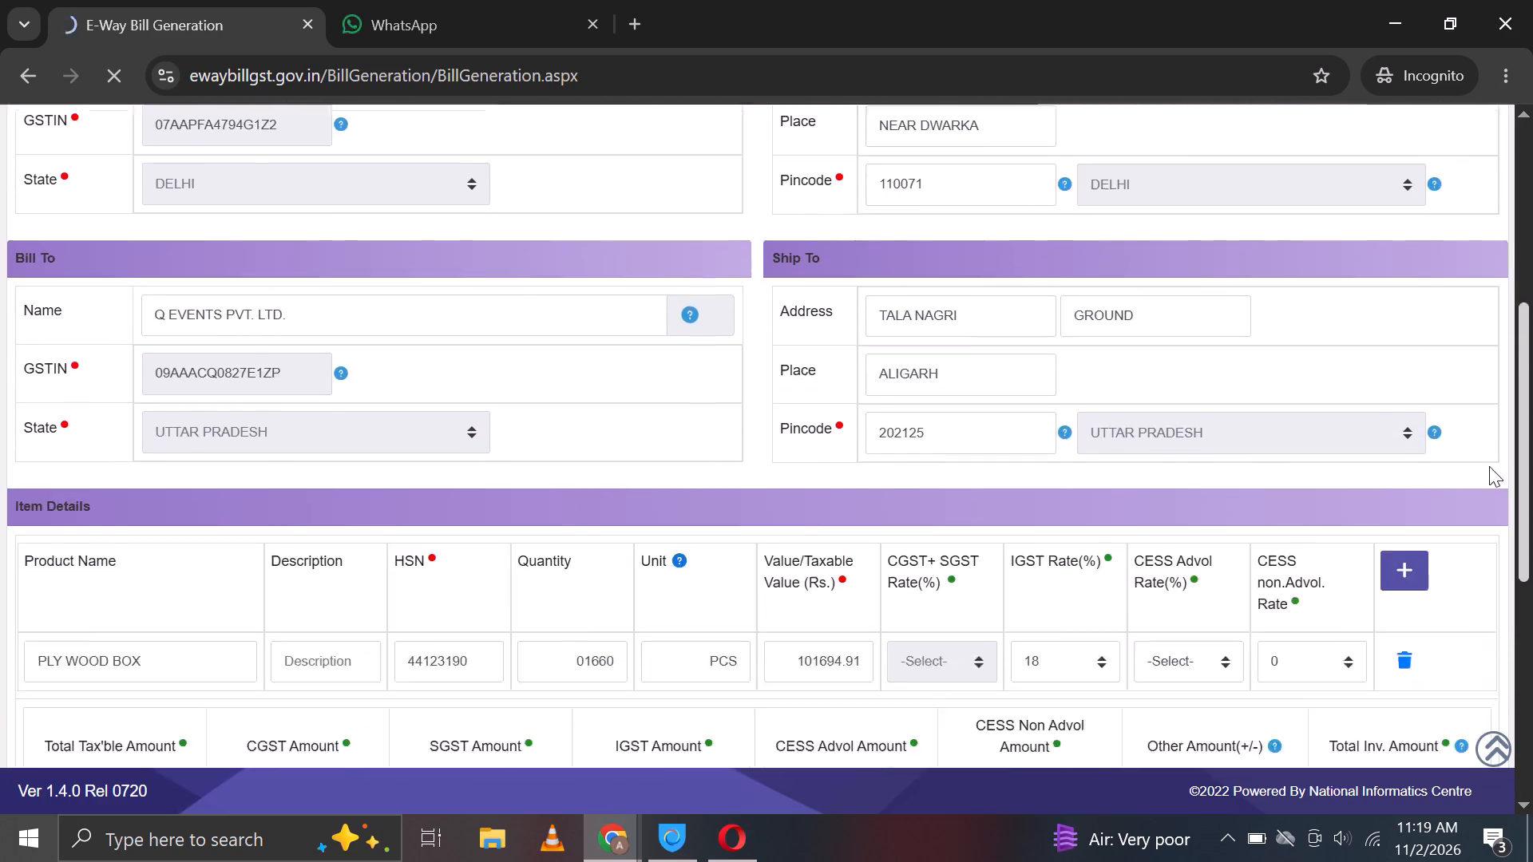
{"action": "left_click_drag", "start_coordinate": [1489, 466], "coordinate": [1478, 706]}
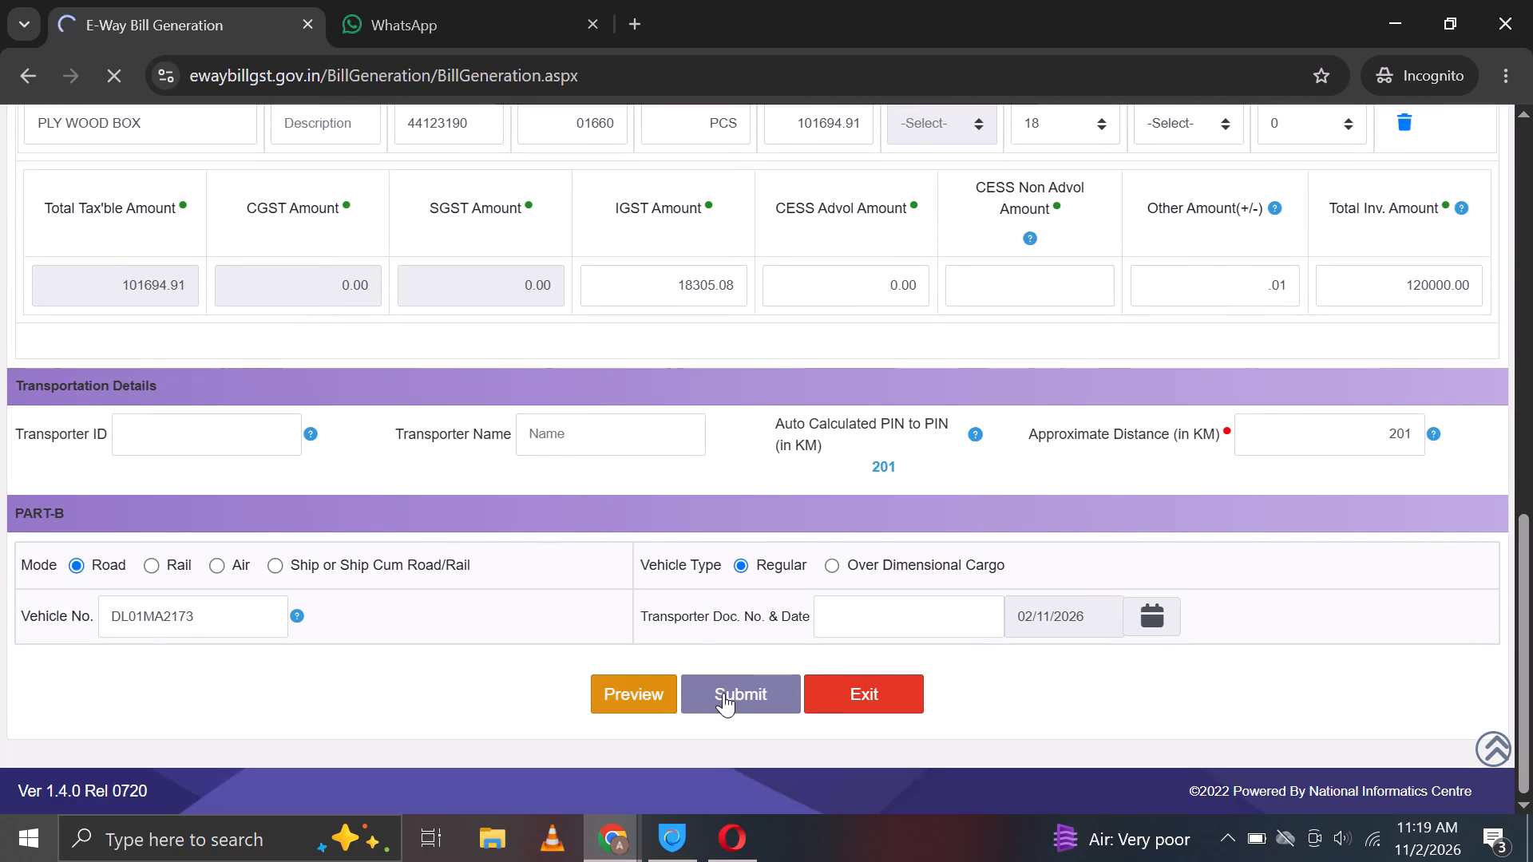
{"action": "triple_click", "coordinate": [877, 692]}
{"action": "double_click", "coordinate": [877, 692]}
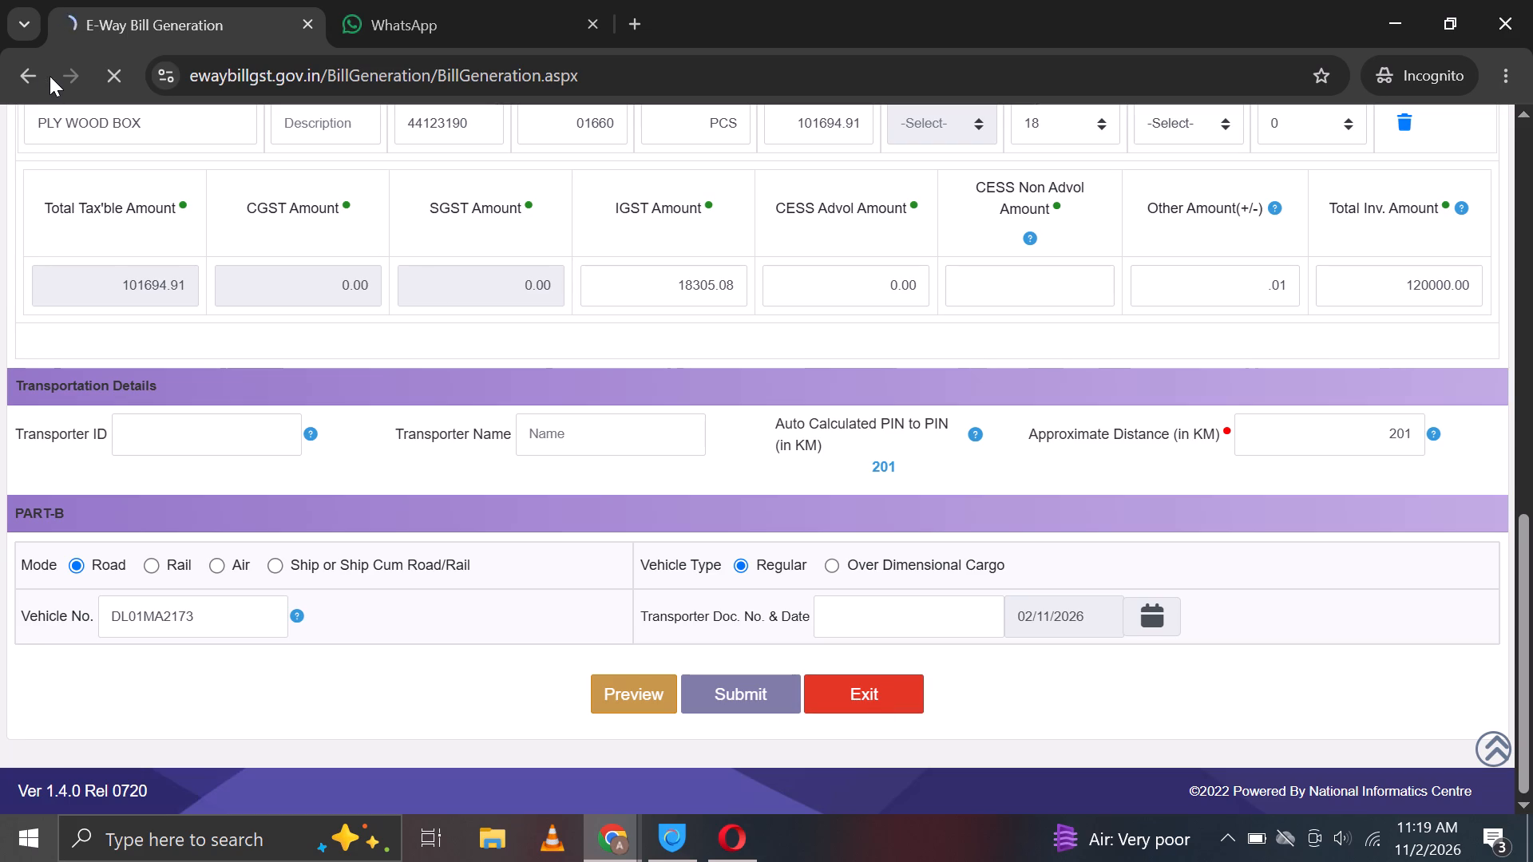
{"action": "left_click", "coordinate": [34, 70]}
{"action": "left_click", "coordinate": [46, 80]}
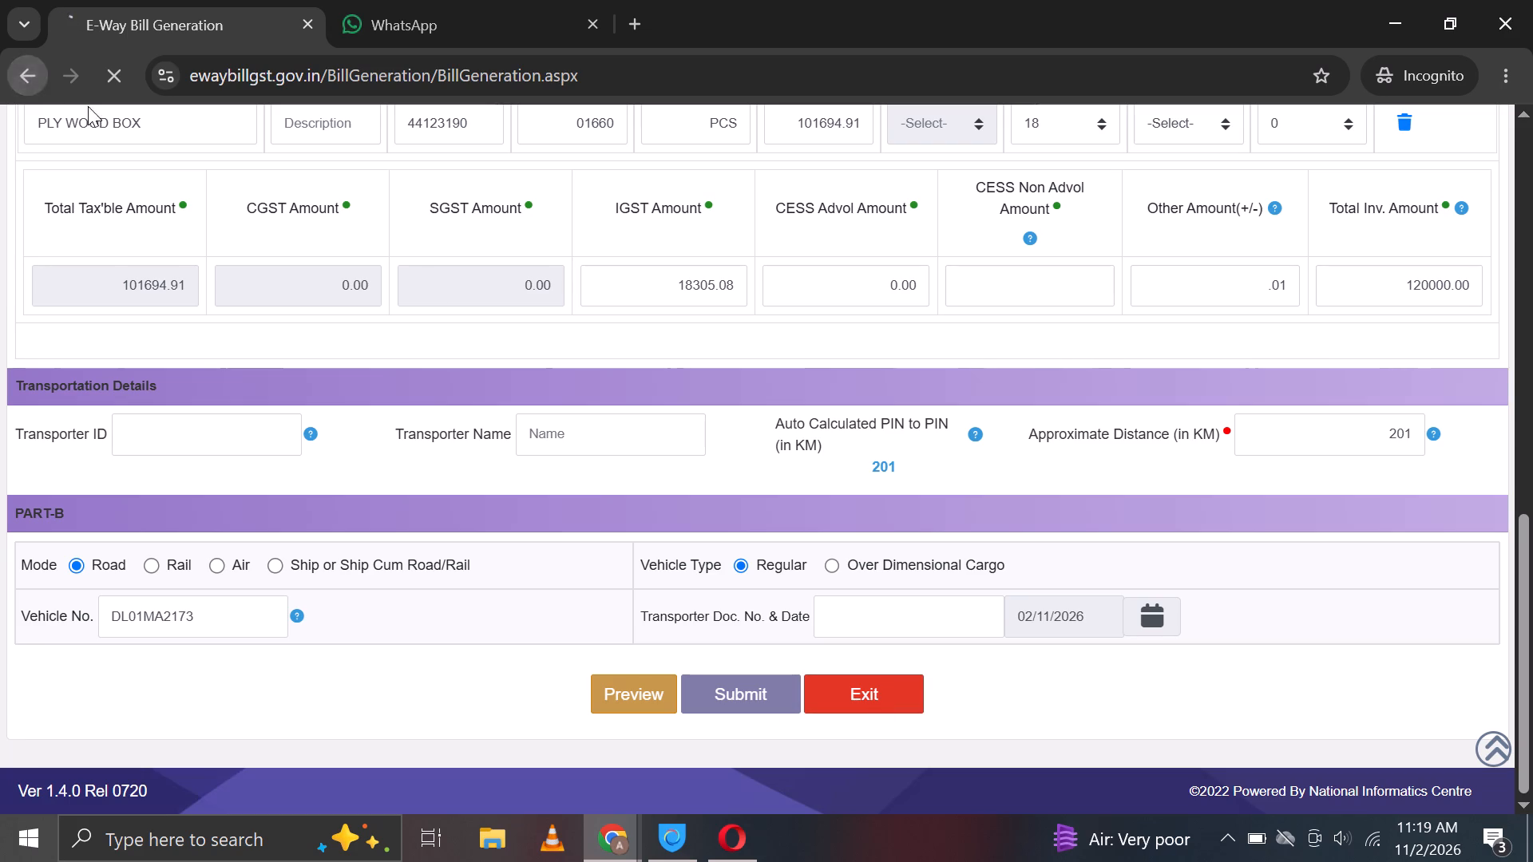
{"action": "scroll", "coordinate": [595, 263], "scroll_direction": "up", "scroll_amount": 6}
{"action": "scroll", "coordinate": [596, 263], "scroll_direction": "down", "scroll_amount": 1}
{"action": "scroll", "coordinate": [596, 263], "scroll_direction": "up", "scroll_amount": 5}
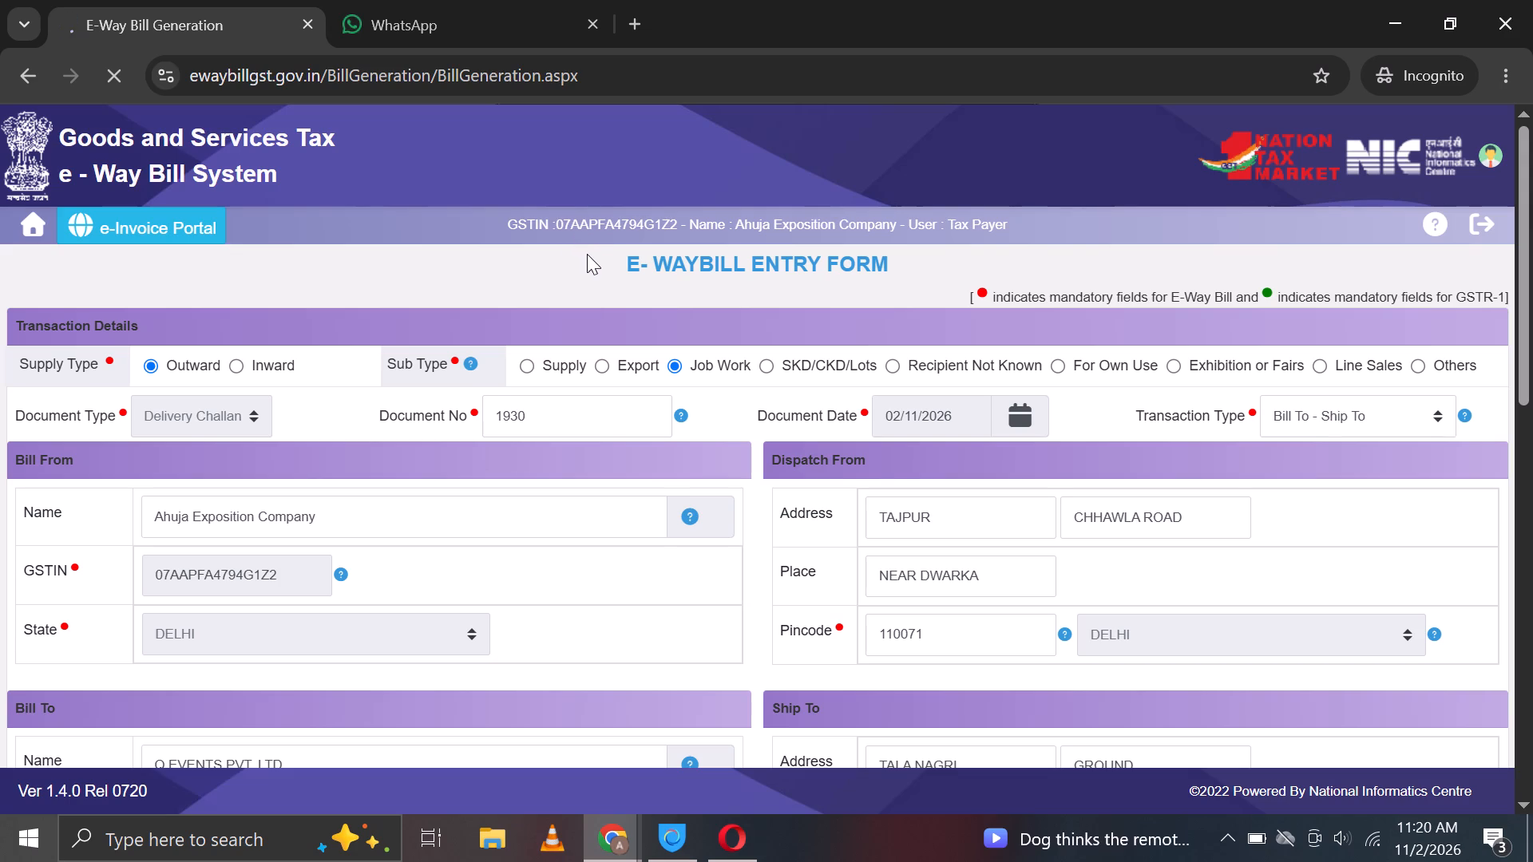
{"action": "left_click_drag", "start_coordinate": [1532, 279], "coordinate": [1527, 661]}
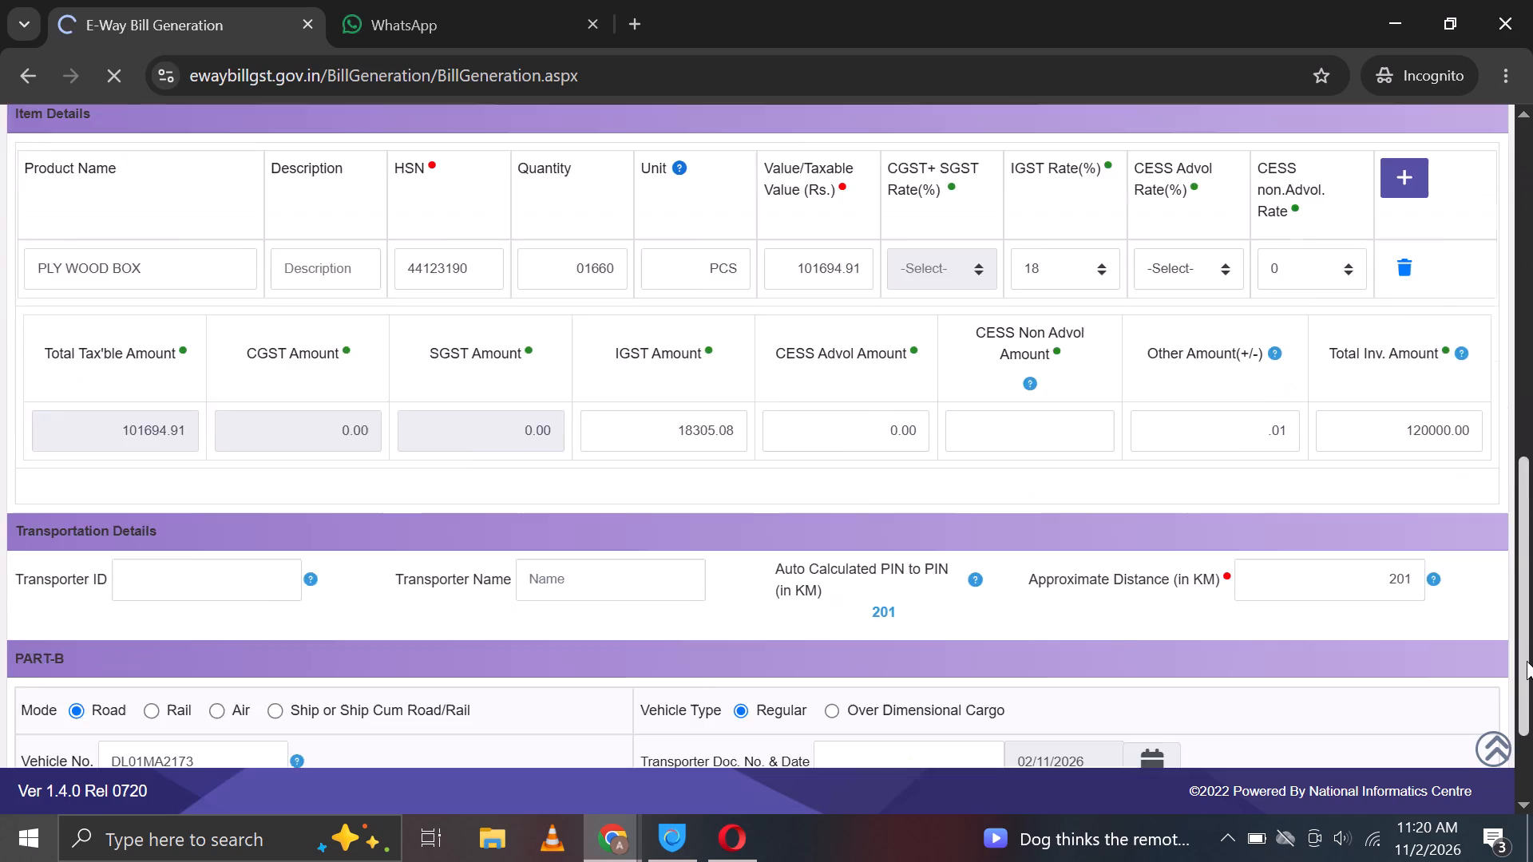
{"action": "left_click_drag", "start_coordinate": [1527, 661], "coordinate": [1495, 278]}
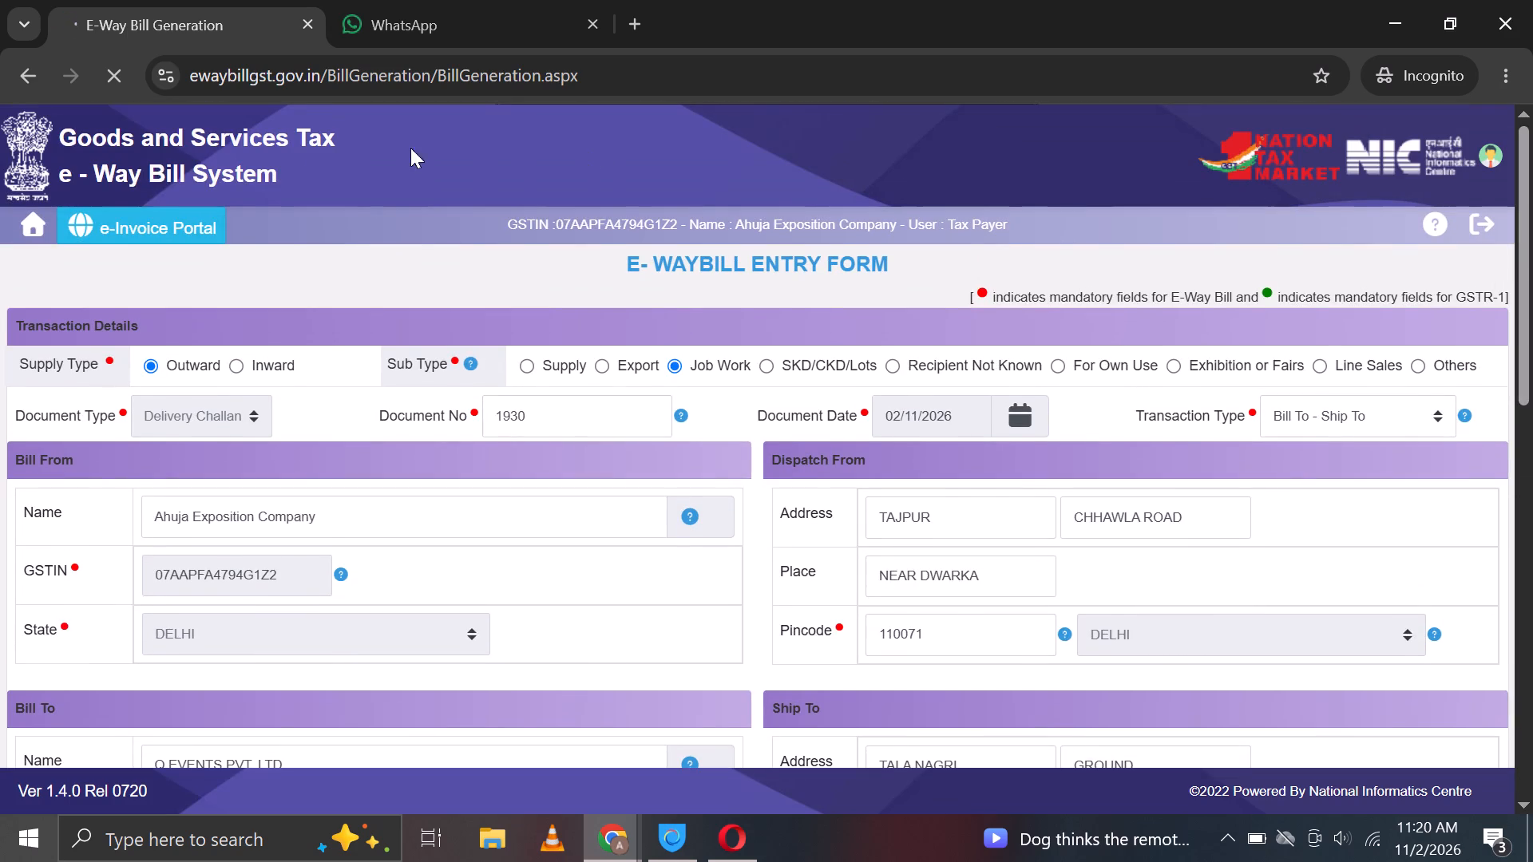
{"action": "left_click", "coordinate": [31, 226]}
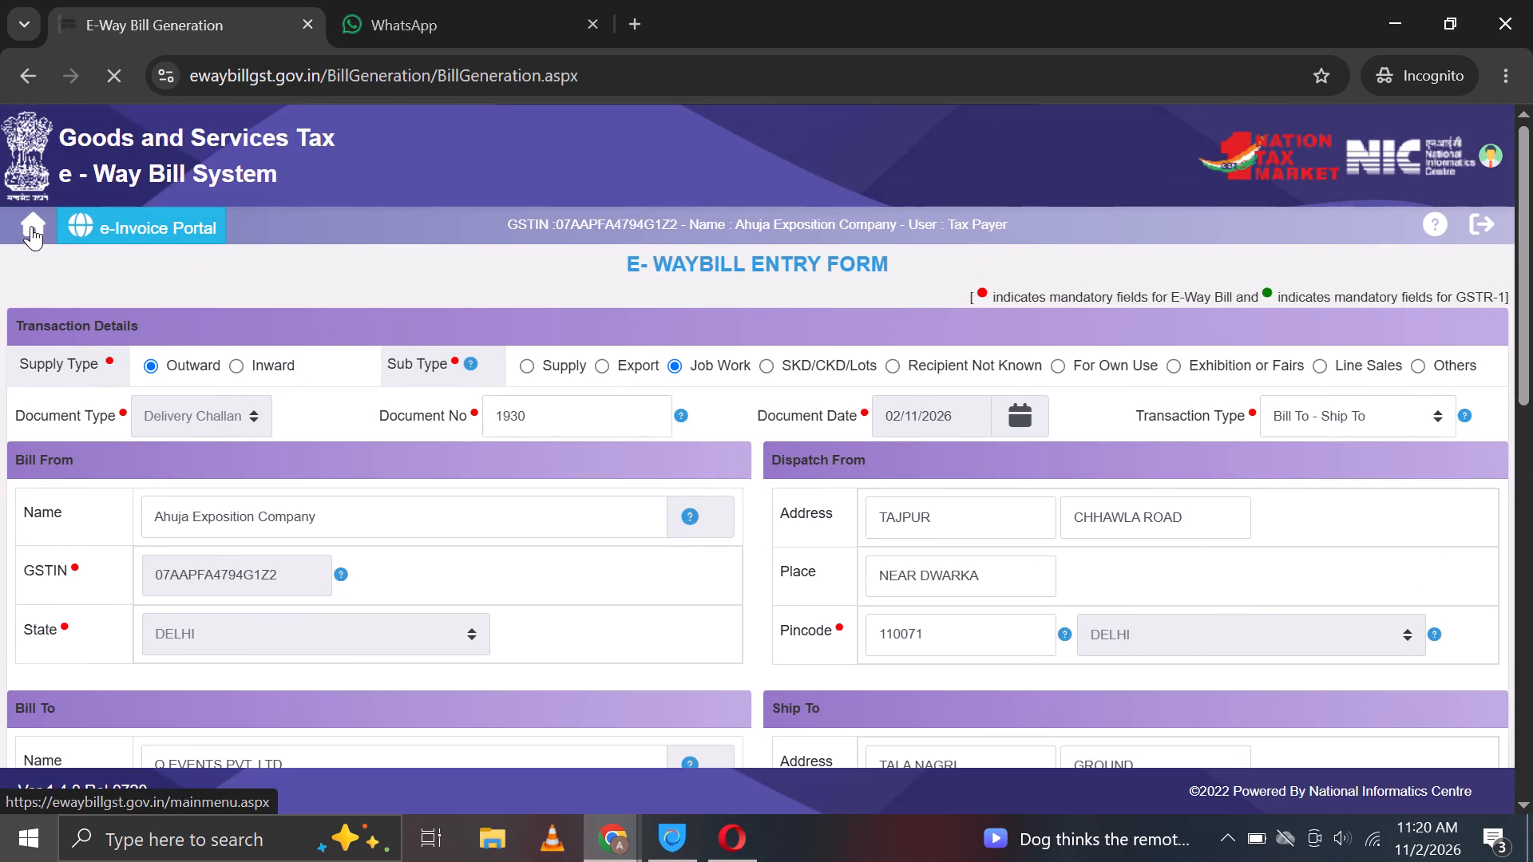
Open the e-way bill preview once more, agreeing to continue without the GSTR1 fields.
{"action": "left_click_drag", "start_coordinate": [1532, 351], "coordinate": [1532, 525]}
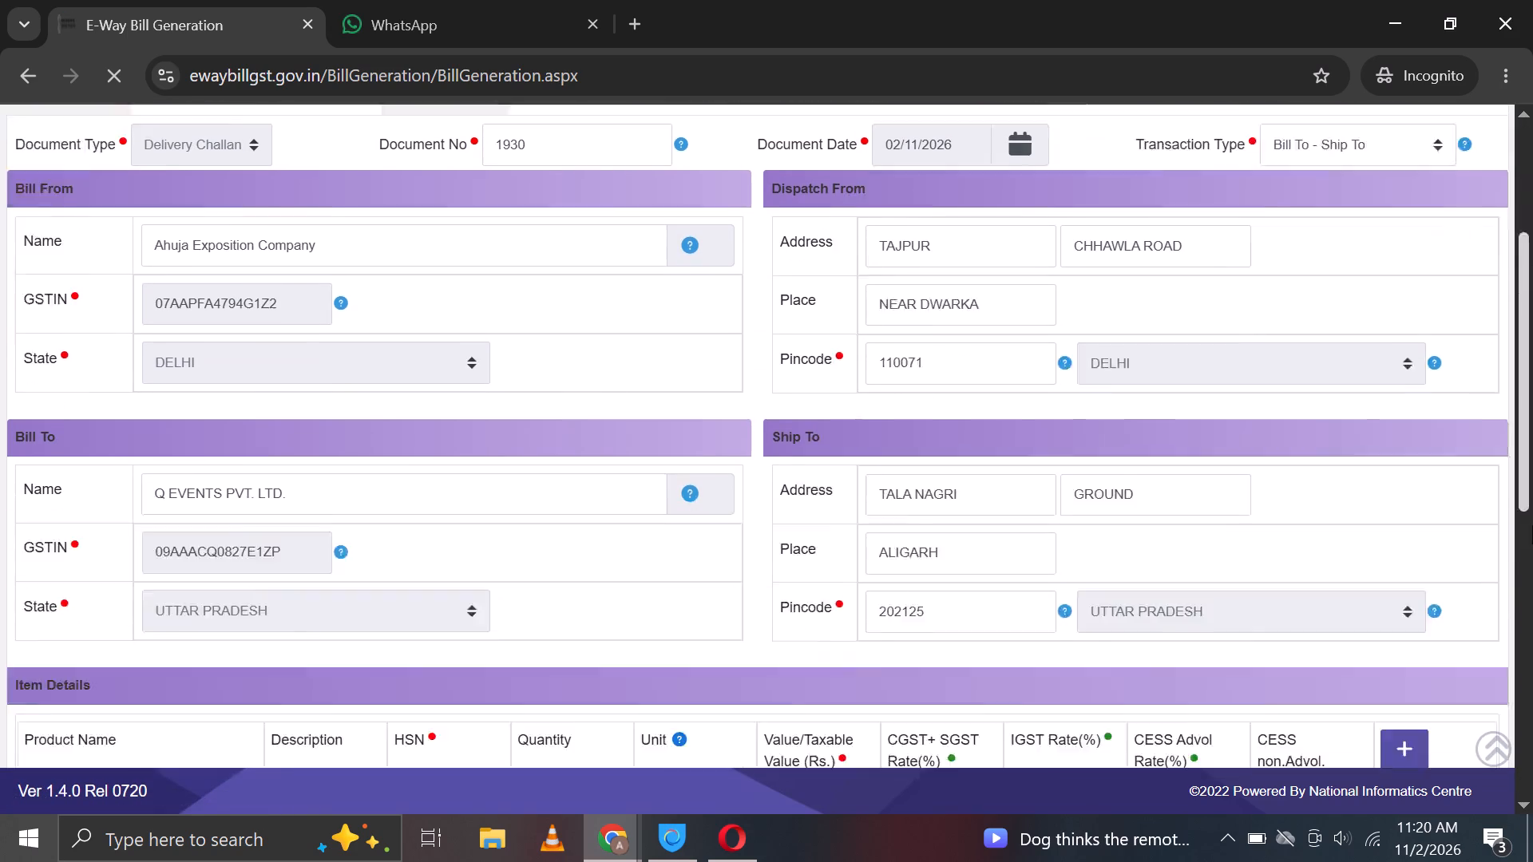
{"action": "left_click_drag", "start_coordinate": [1532, 525], "coordinate": [1532, 776]}
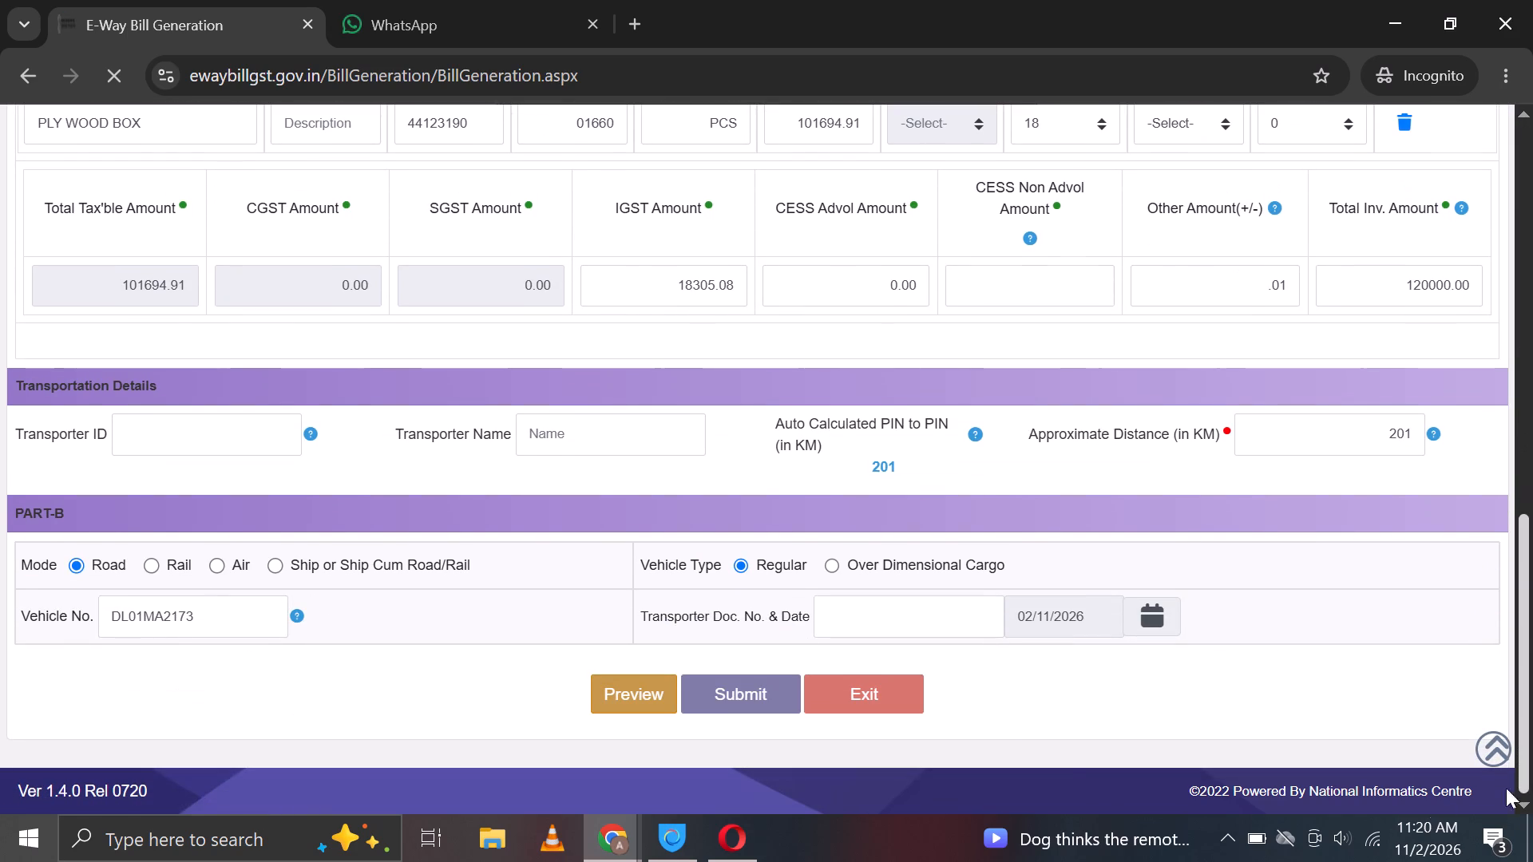
{"action": "left_click", "coordinate": [612, 694]}
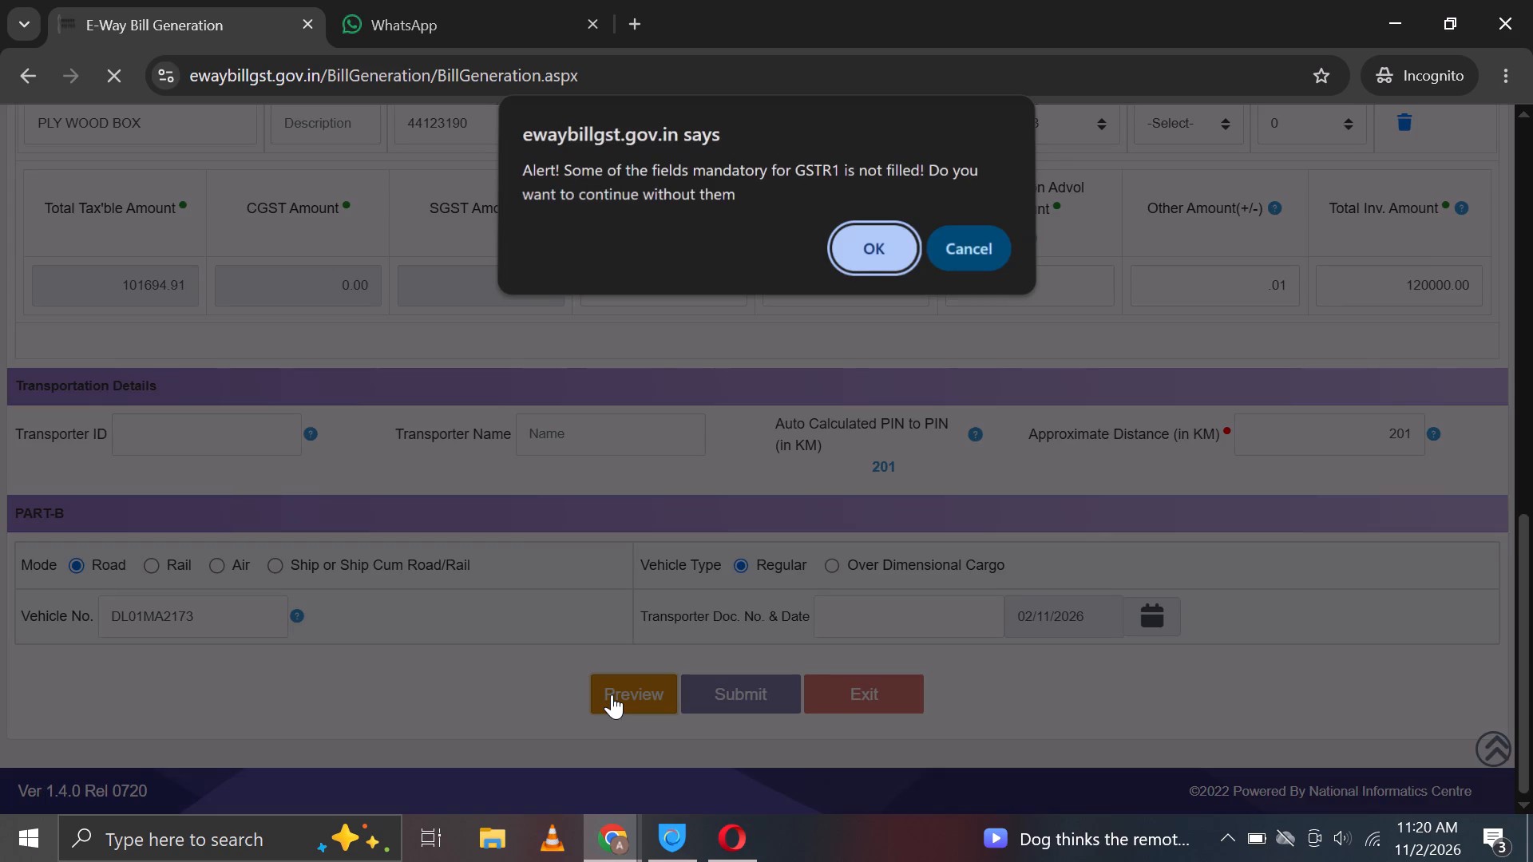
{"action": "left_click", "coordinate": [851, 255]}
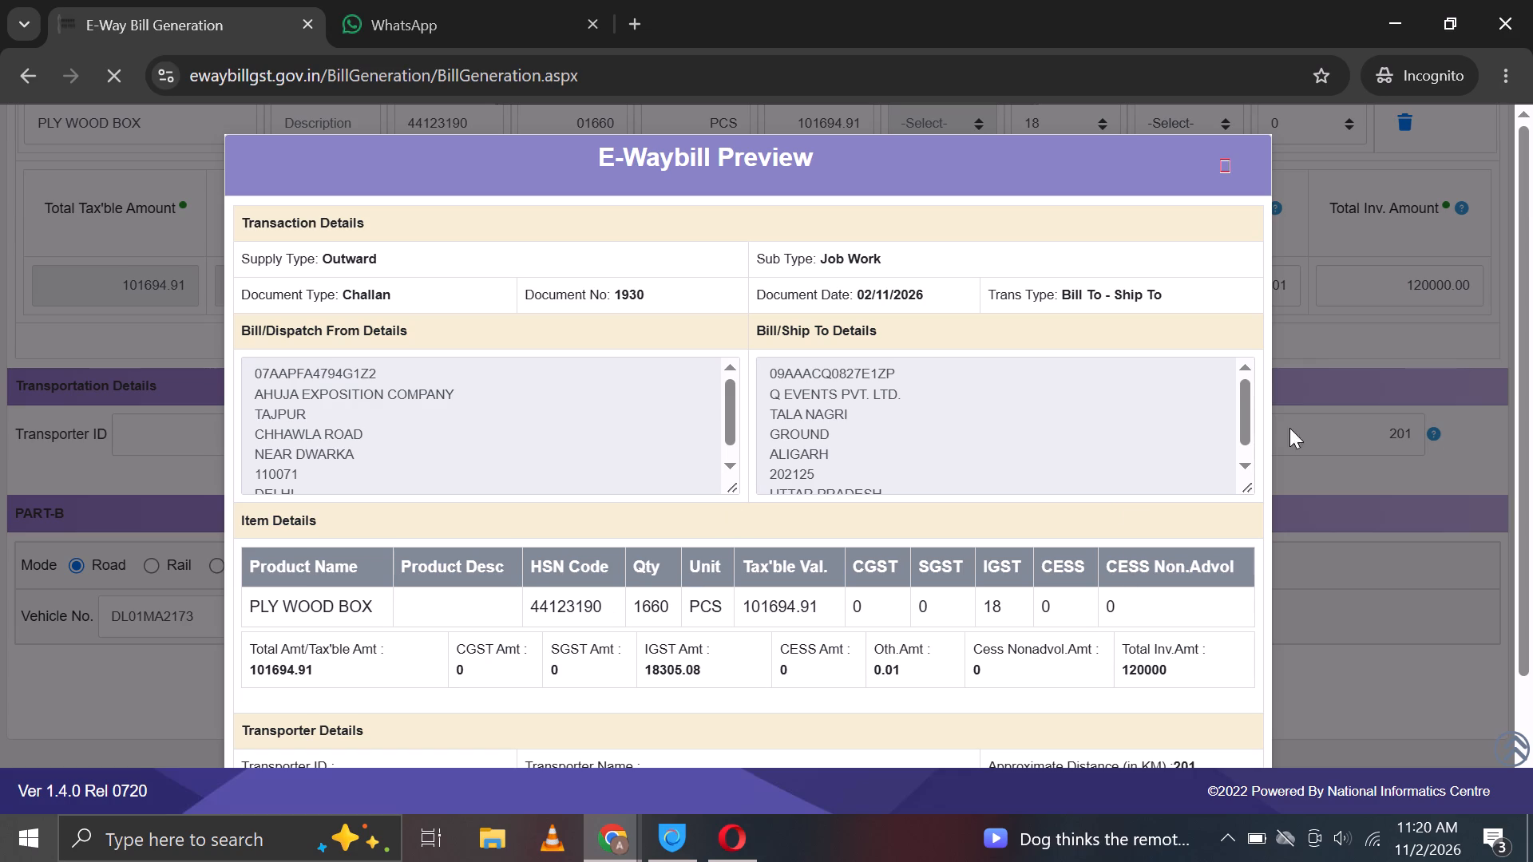
Review the rest of the e-way bill preview, down to the transporter and Part B details.
{"action": "left_click_drag", "start_coordinate": [1532, 354], "coordinate": [1532, 401]}
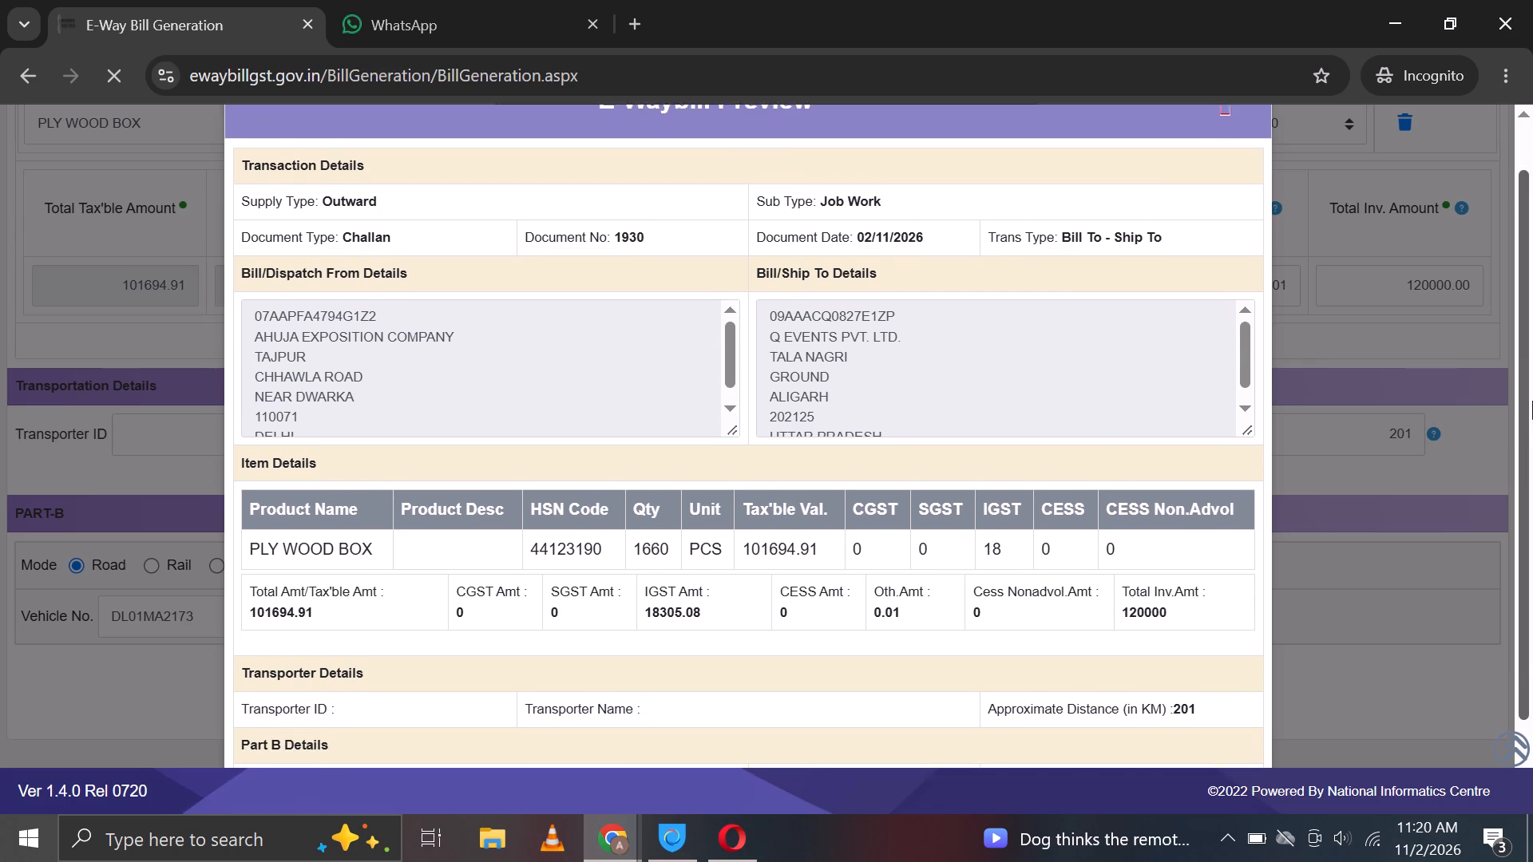
{"action": "left_click_drag", "start_coordinate": [1532, 401], "coordinate": [1532, 488]}
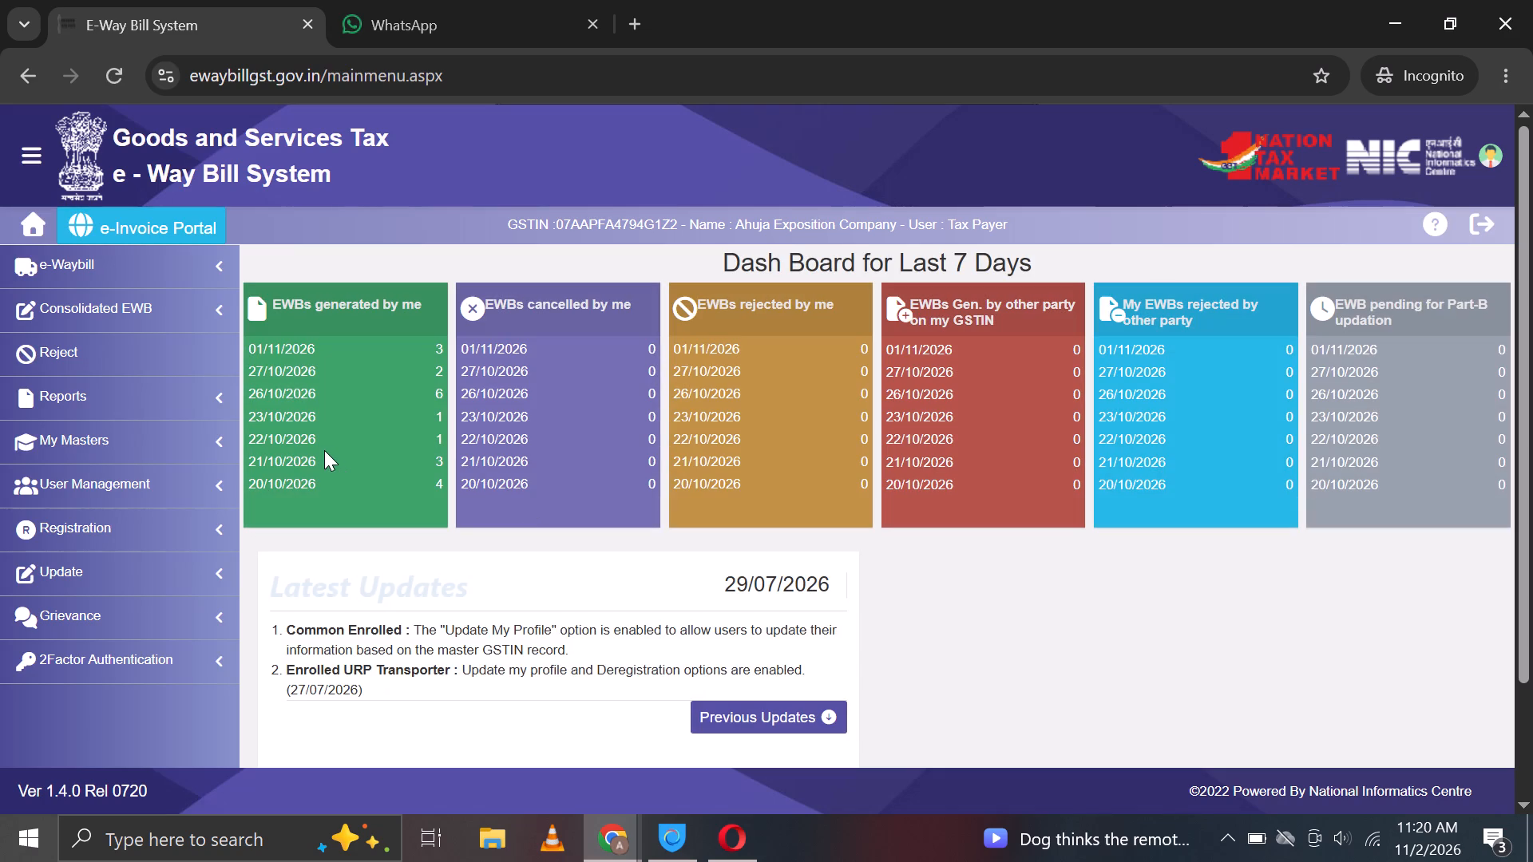
Open a new, blank e-way bill entry form from the portal's main page.
{"action": "left_click", "coordinate": [130, 273]}
{"action": "left_click", "coordinate": [129, 306]}
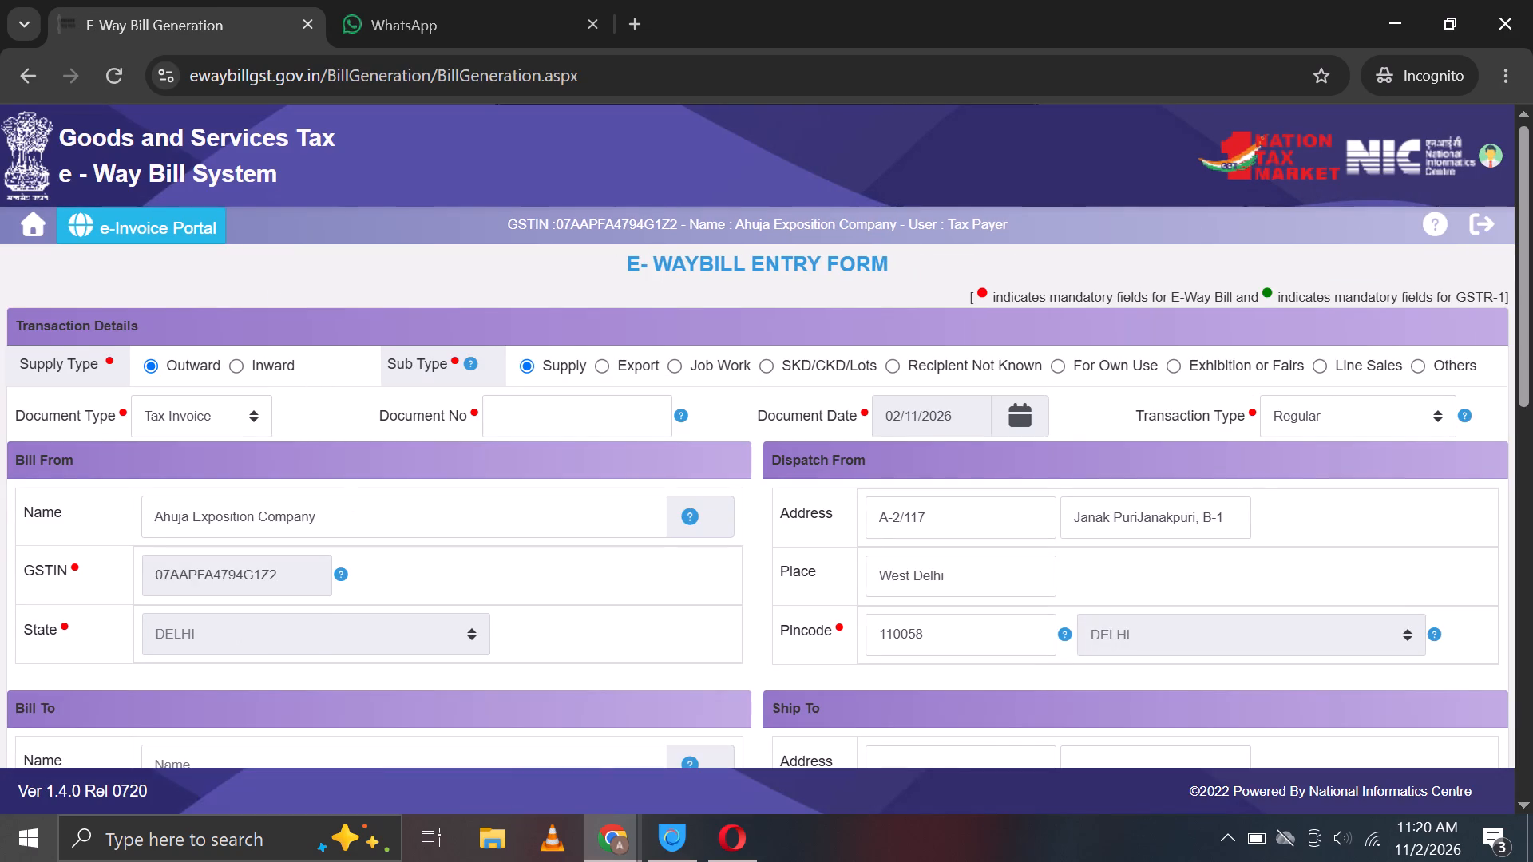
Clear the pre-filled address lines, place and pincode under Dispatch From.
{"action": "left_click", "coordinate": [951, 523]}
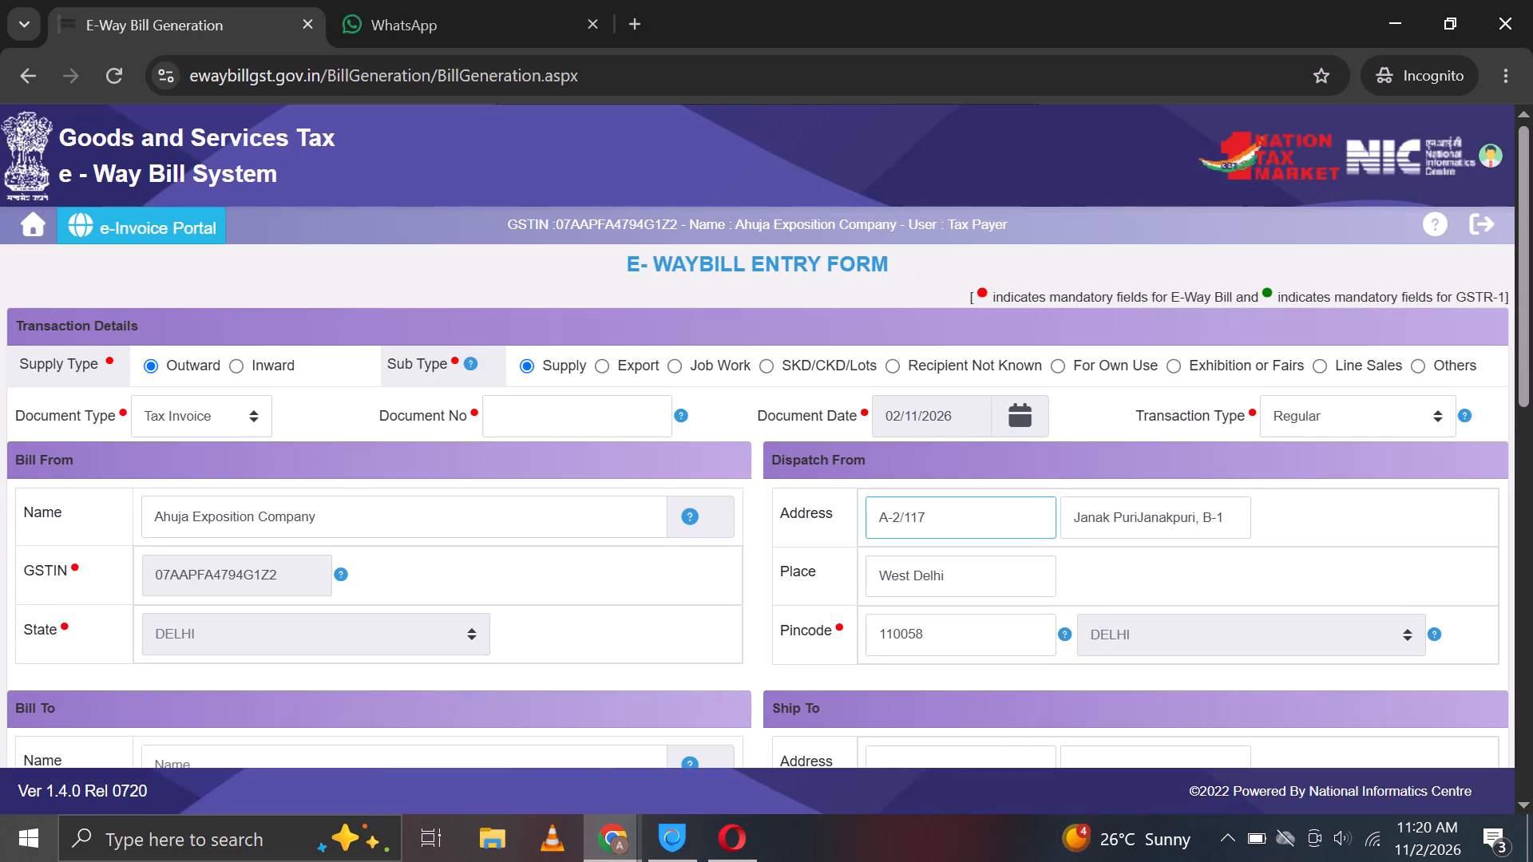
{"action": "key", "text": "ctrl+a"}
{"action": "key", "text": "BackSpace"}
{"action": "key", "text": "Tab"}
{"action": "key", "text": "BackSpace"}
{"action": "key", "text": "Tab"}
{"action": "key", "text": "BackSpace"}
{"action": "key", "text": "Tab"}
{"action": "key", "text": "BackSpace"}
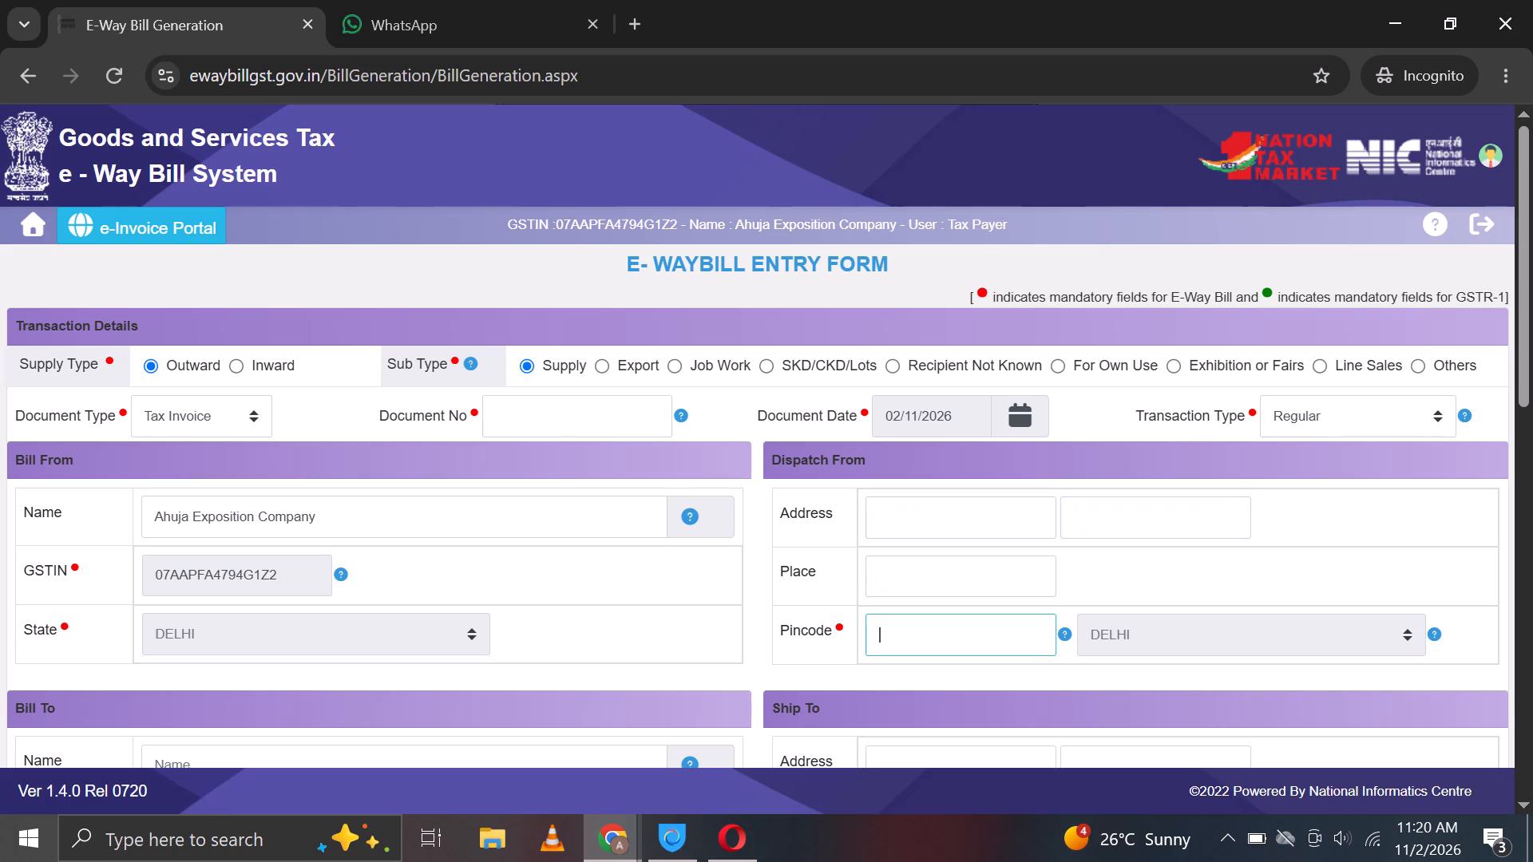
Fill in Dispatch From with the company's Tajpur address, the place NEAR DWARKA and the matching pincode.
{"action": "key", "text": "shift+Tab"}
{"action": "key", "text": "shift+Tab"}
{"action": "key", "text": "shift+Tab"}
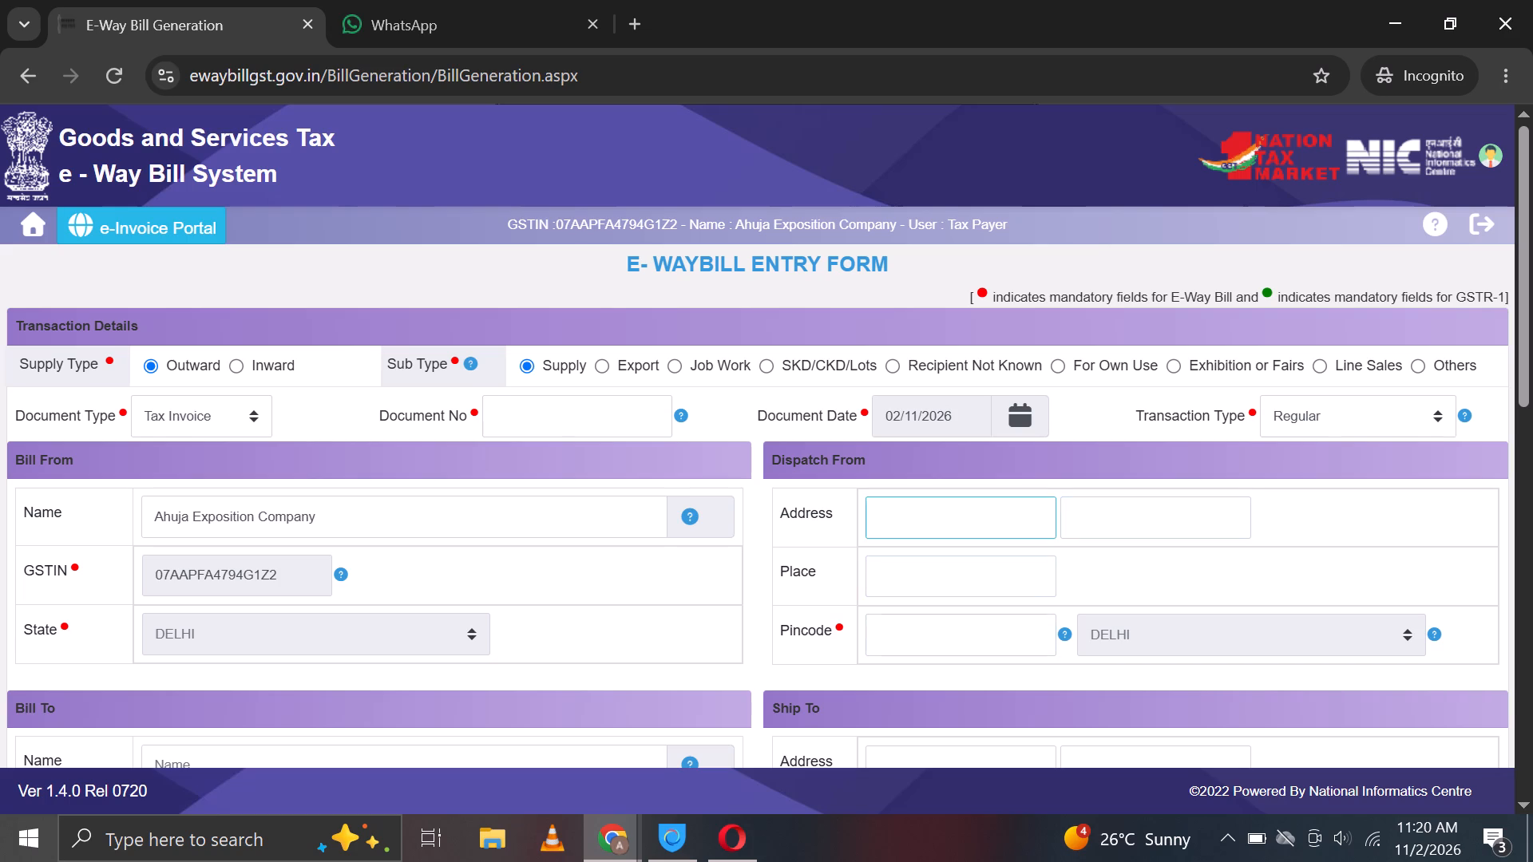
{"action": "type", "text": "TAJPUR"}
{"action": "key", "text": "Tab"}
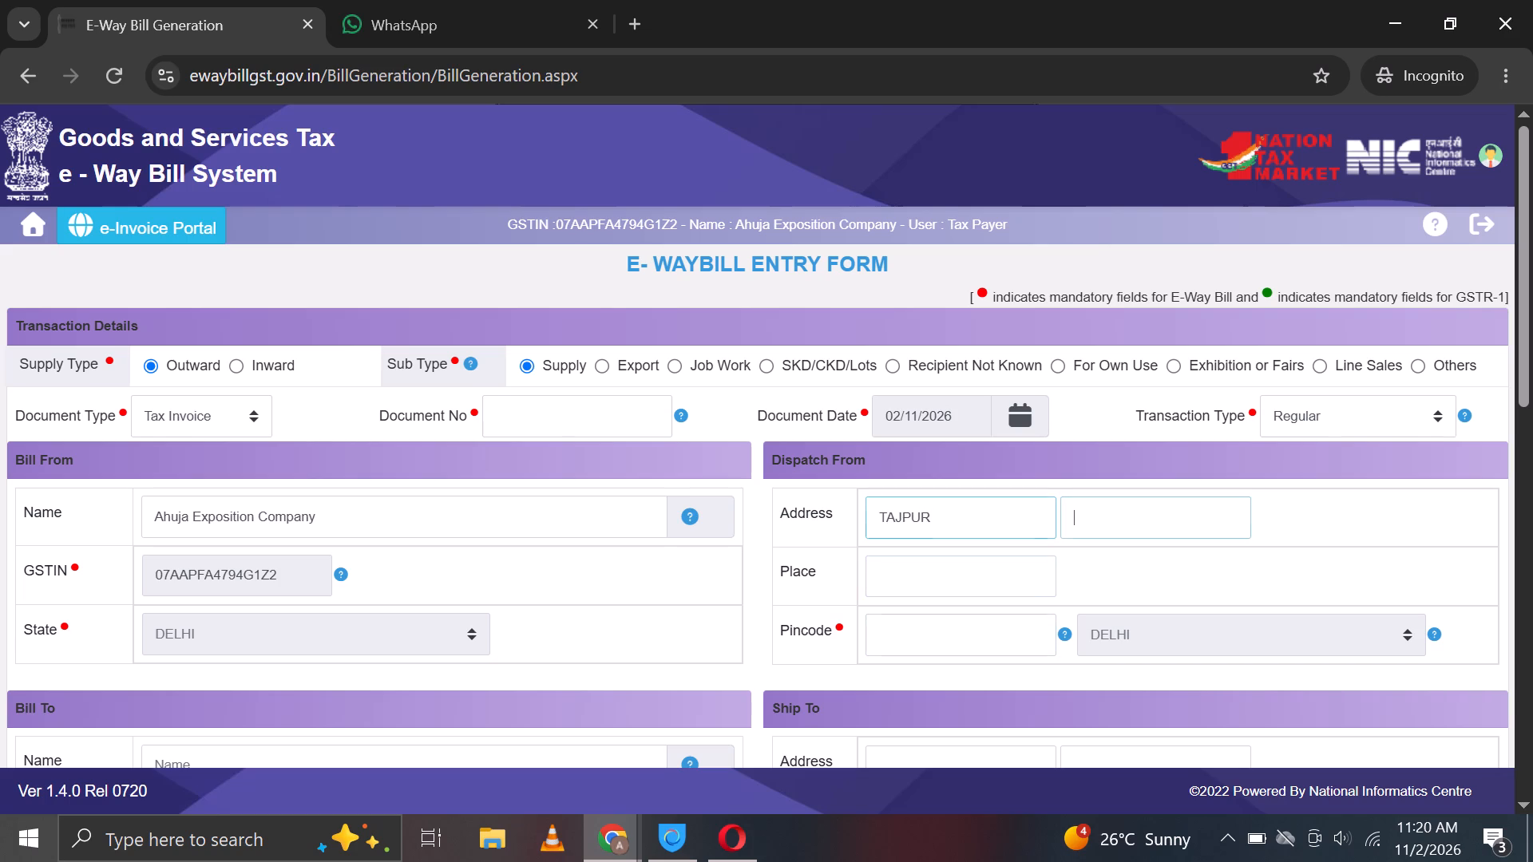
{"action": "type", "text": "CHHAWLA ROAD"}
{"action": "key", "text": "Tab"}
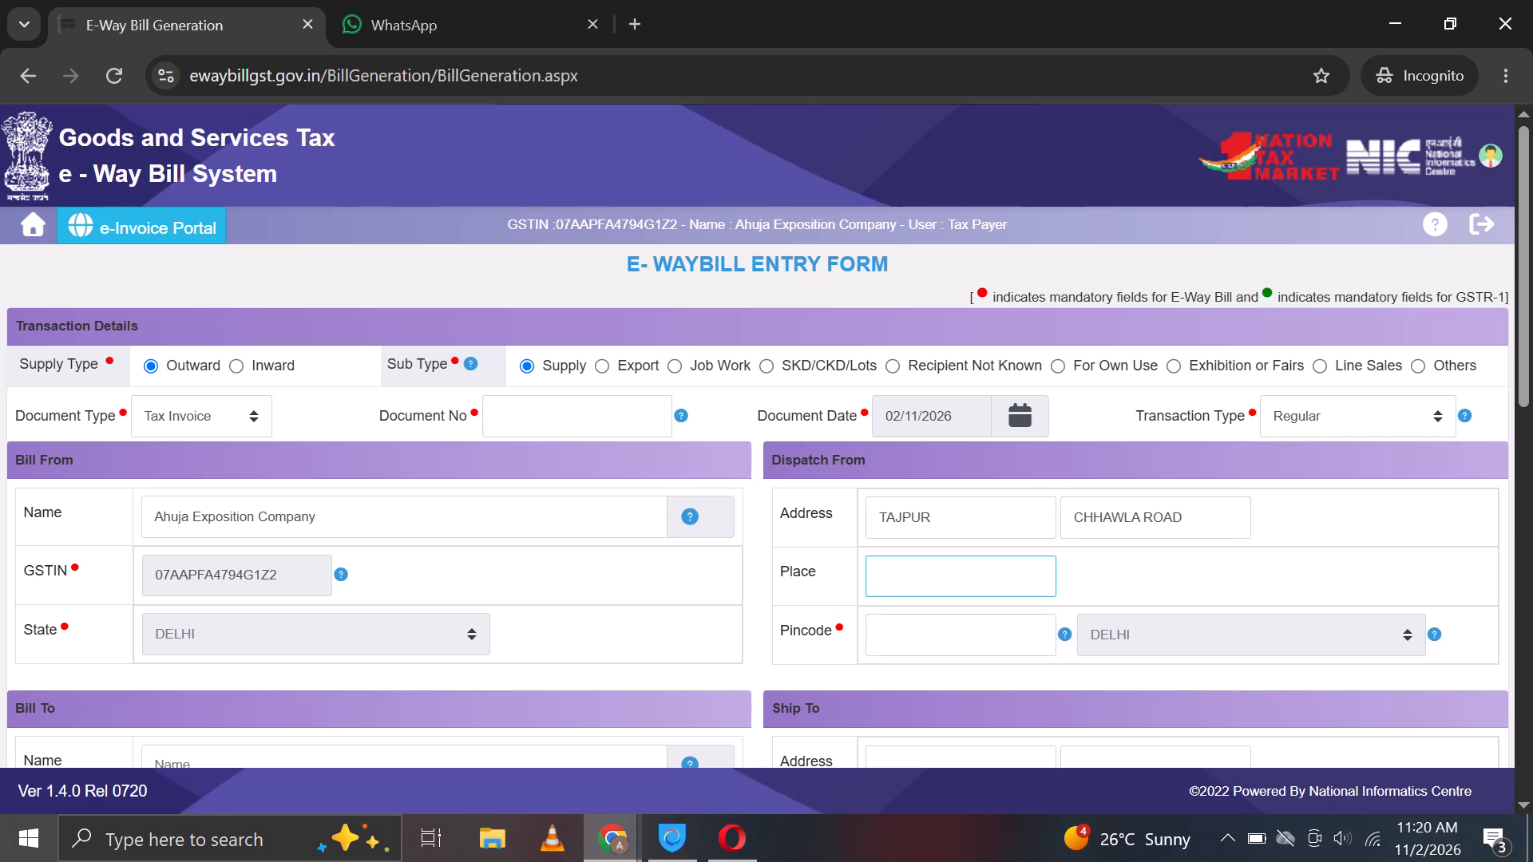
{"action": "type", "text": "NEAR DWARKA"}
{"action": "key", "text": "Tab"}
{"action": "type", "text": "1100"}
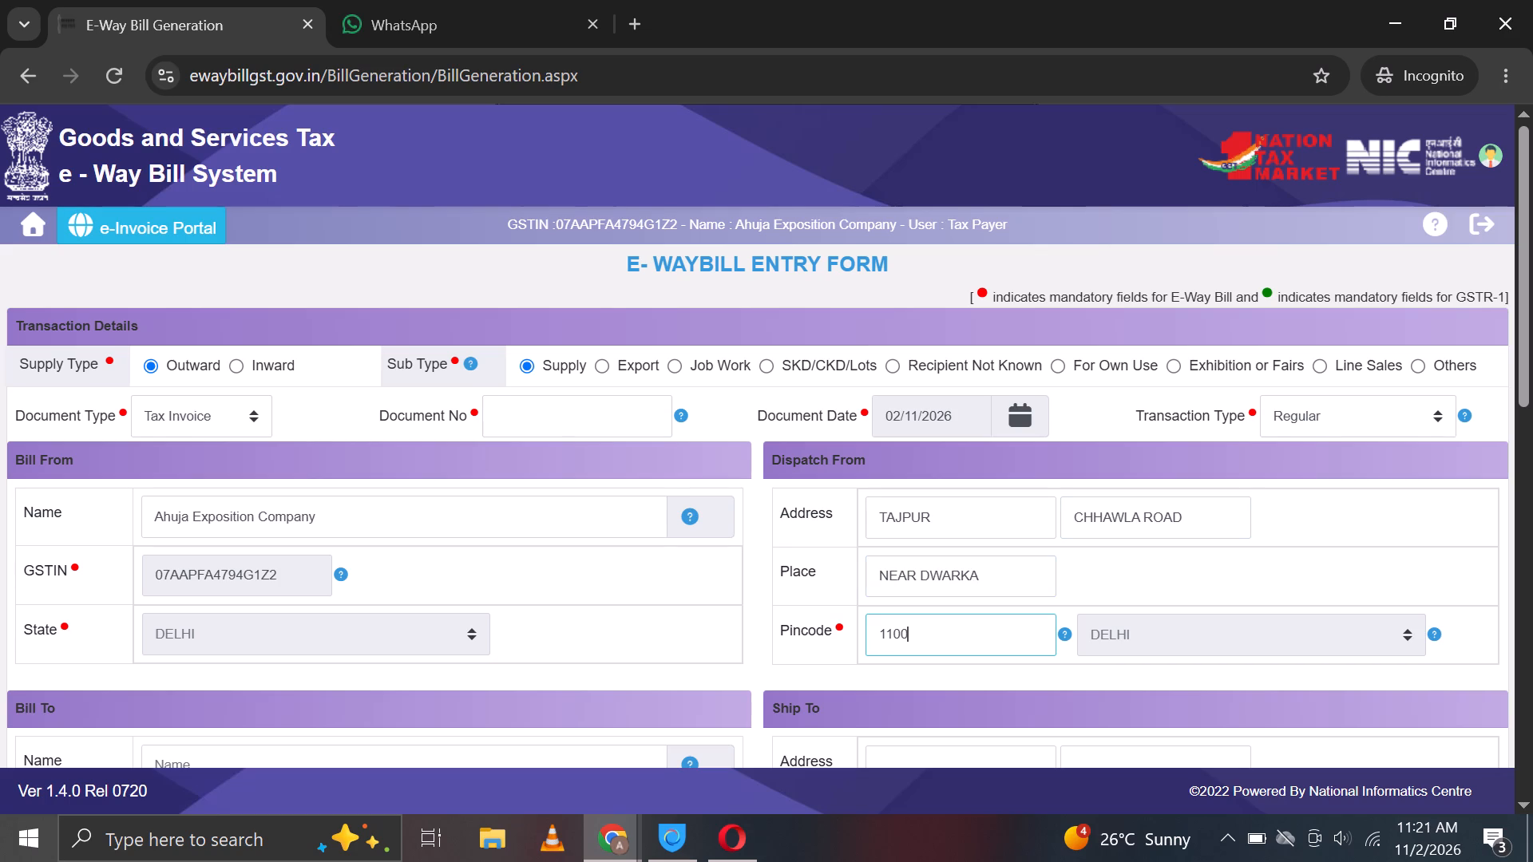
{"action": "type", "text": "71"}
Enter the GSTIN of Q EVENTS PVT. LTD. as the Bill To party.
{"action": "left_click_drag", "start_coordinate": [1531, 283], "coordinate": [1531, 364]}
{"action": "left_click", "coordinate": [267, 623]}
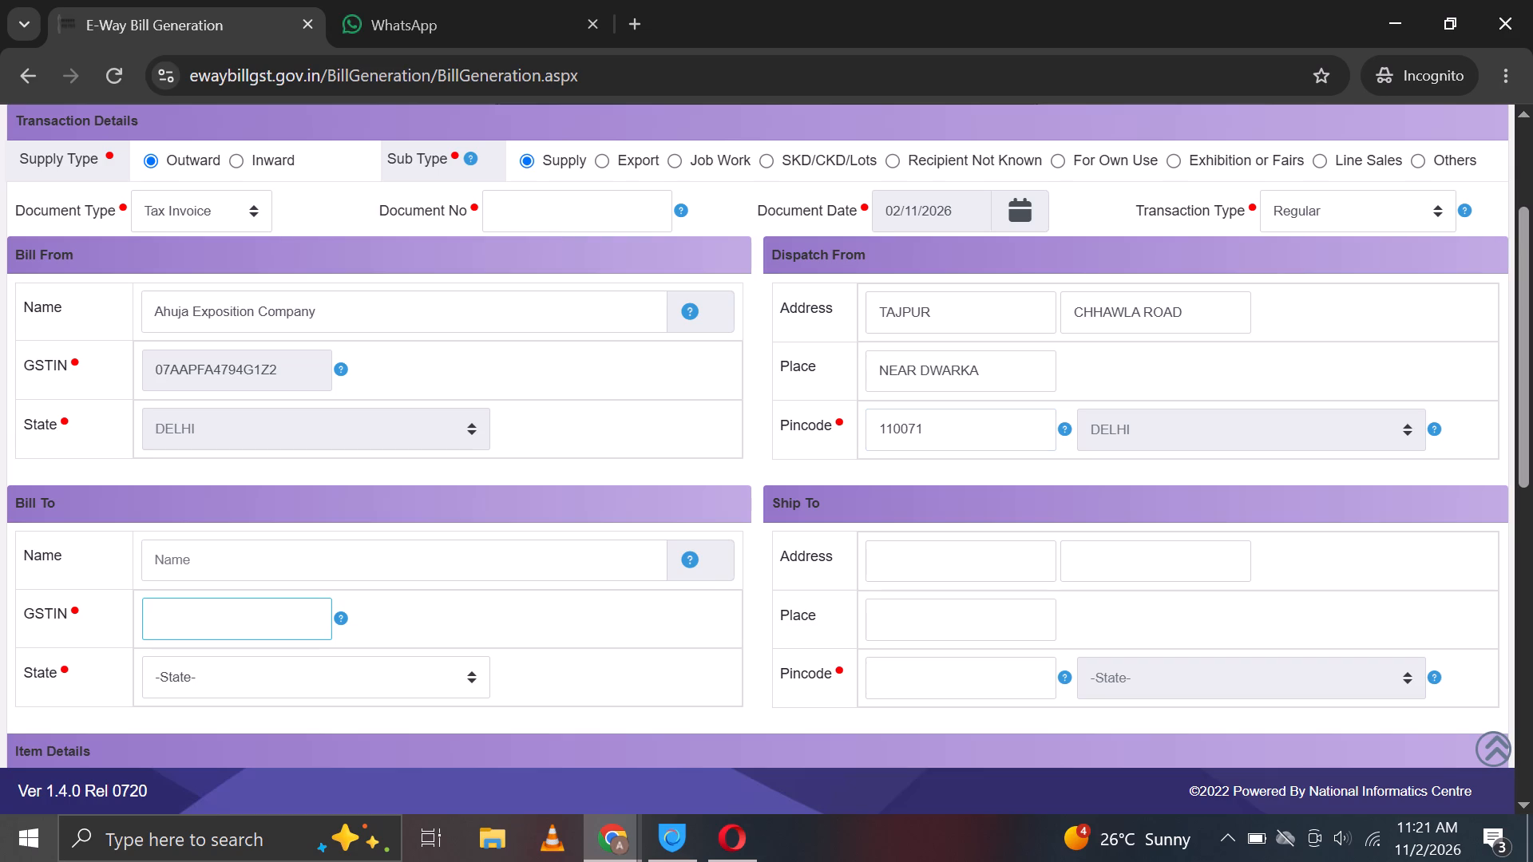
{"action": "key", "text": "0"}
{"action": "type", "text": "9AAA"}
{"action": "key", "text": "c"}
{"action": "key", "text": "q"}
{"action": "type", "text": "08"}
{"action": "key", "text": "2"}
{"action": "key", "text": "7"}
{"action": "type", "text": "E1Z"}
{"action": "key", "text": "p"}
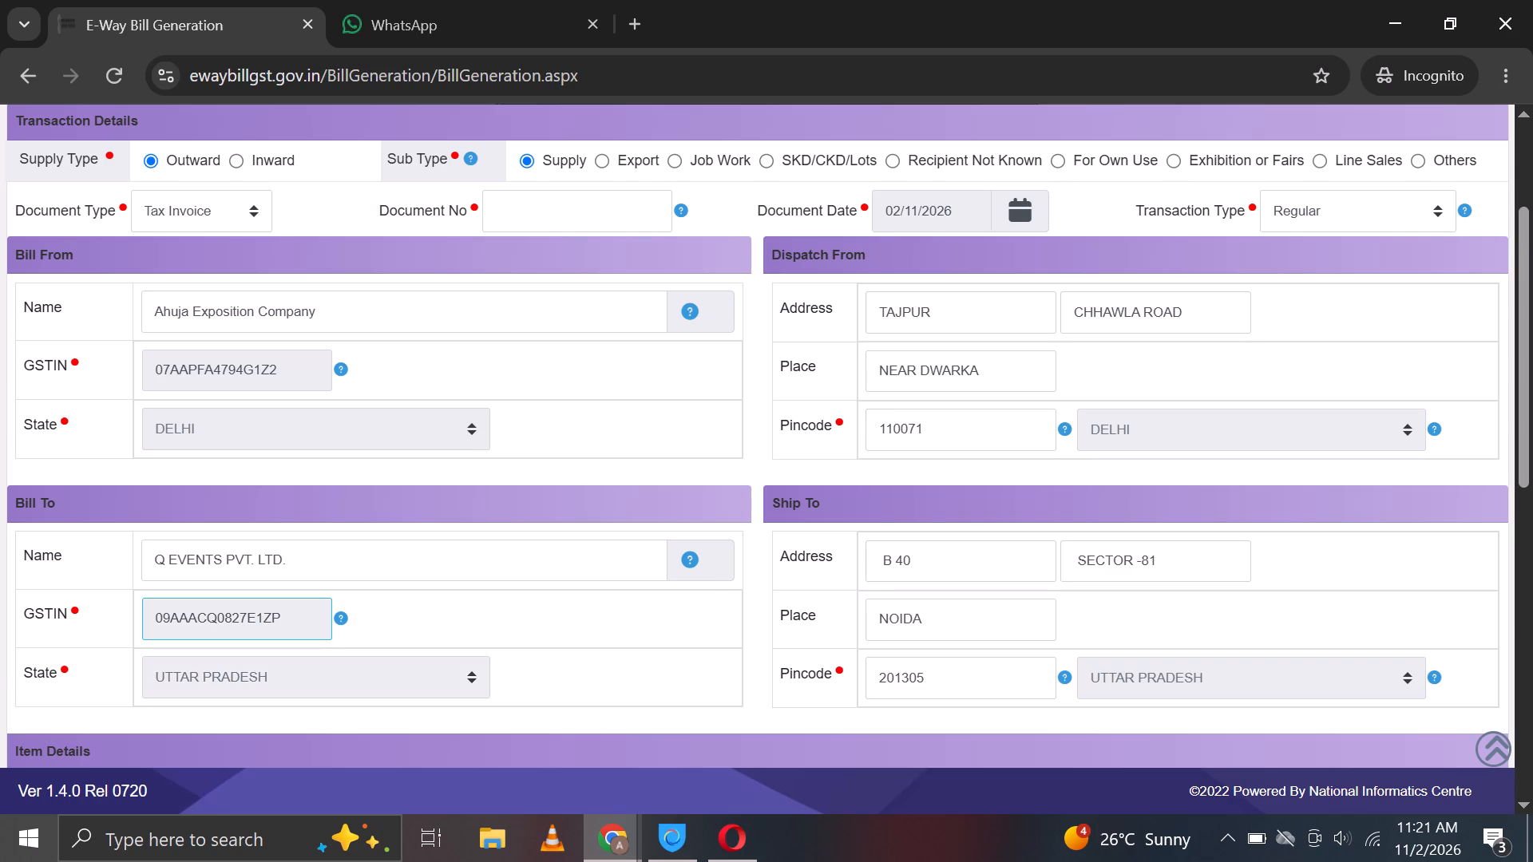
Clear the auto-filled Noida address lines, place and pincode under Ship To.
{"action": "left_click", "coordinate": [942, 555]}
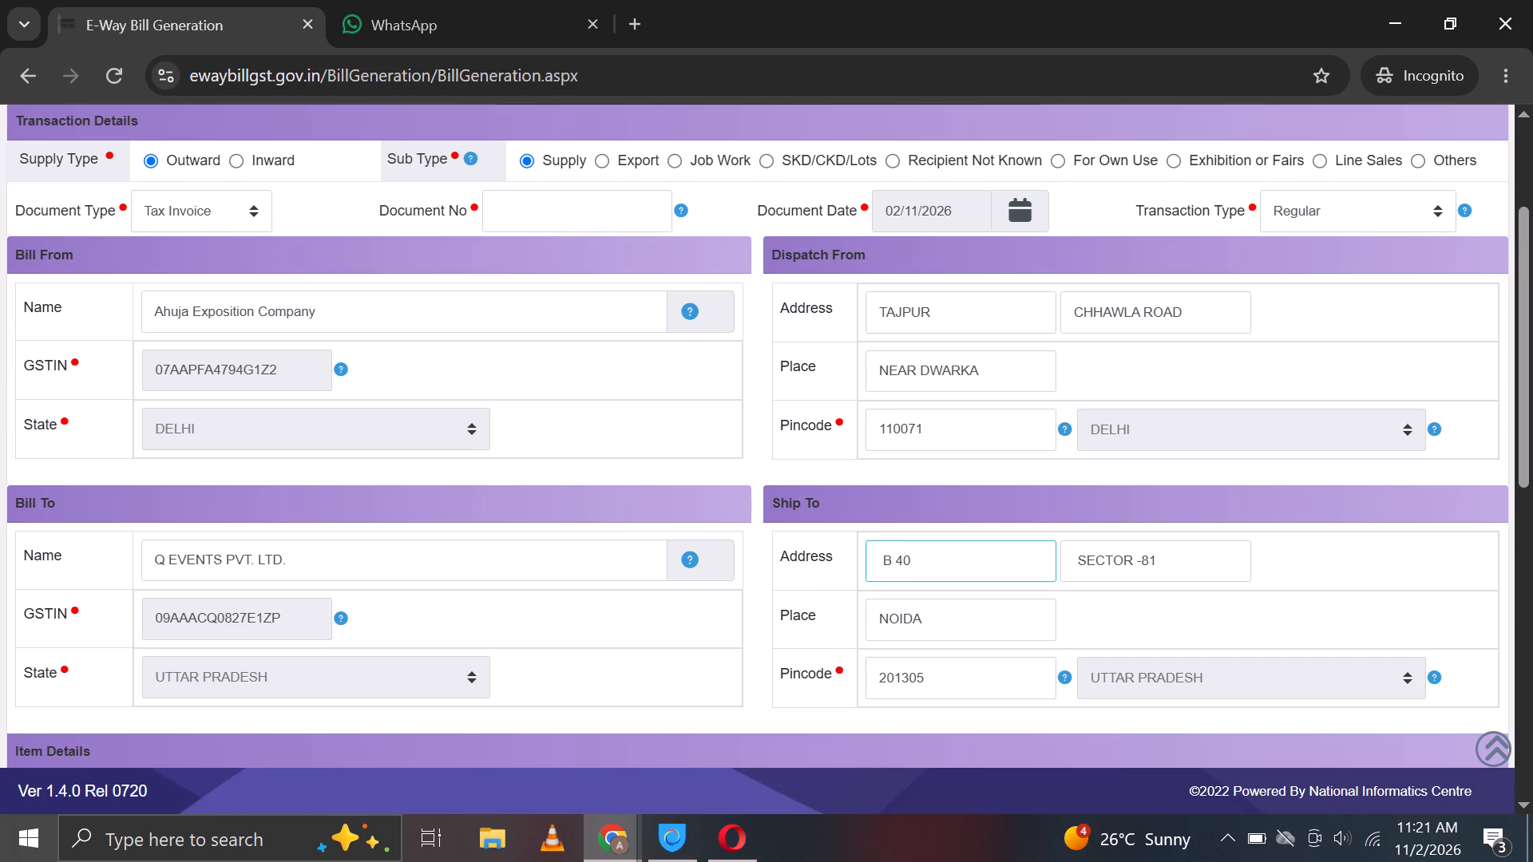
{"action": "key", "text": "ctrl+a"}
{"action": "key", "text": "BackSpace"}
{"action": "key", "text": "Tab"}
{"action": "key", "text": "BackSpace"}
{"action": "key", "text": "Tab"}
{"action": "key", "text": "BackSpace"}
{"action": "key", "text": "Tab"}
{"action": "key", "text": "BackSpace"}
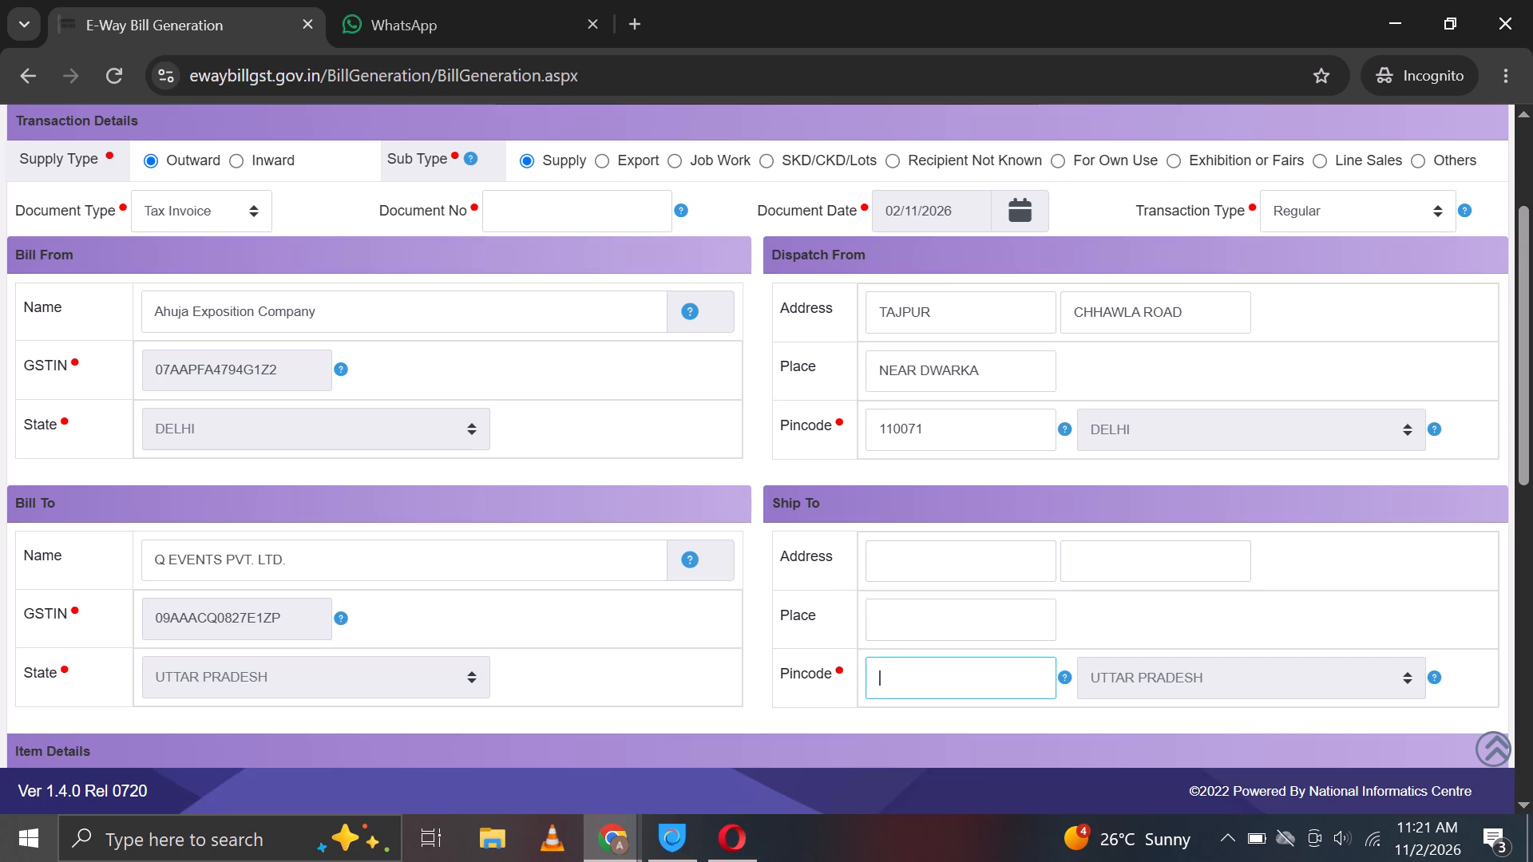
Fill in Ship To with the delivery ground's address, the place ALIGARH and its pincode.
{"action": "key", "text": "shift+Tab"}
{"action": "key", "text": "shift+Tab"}
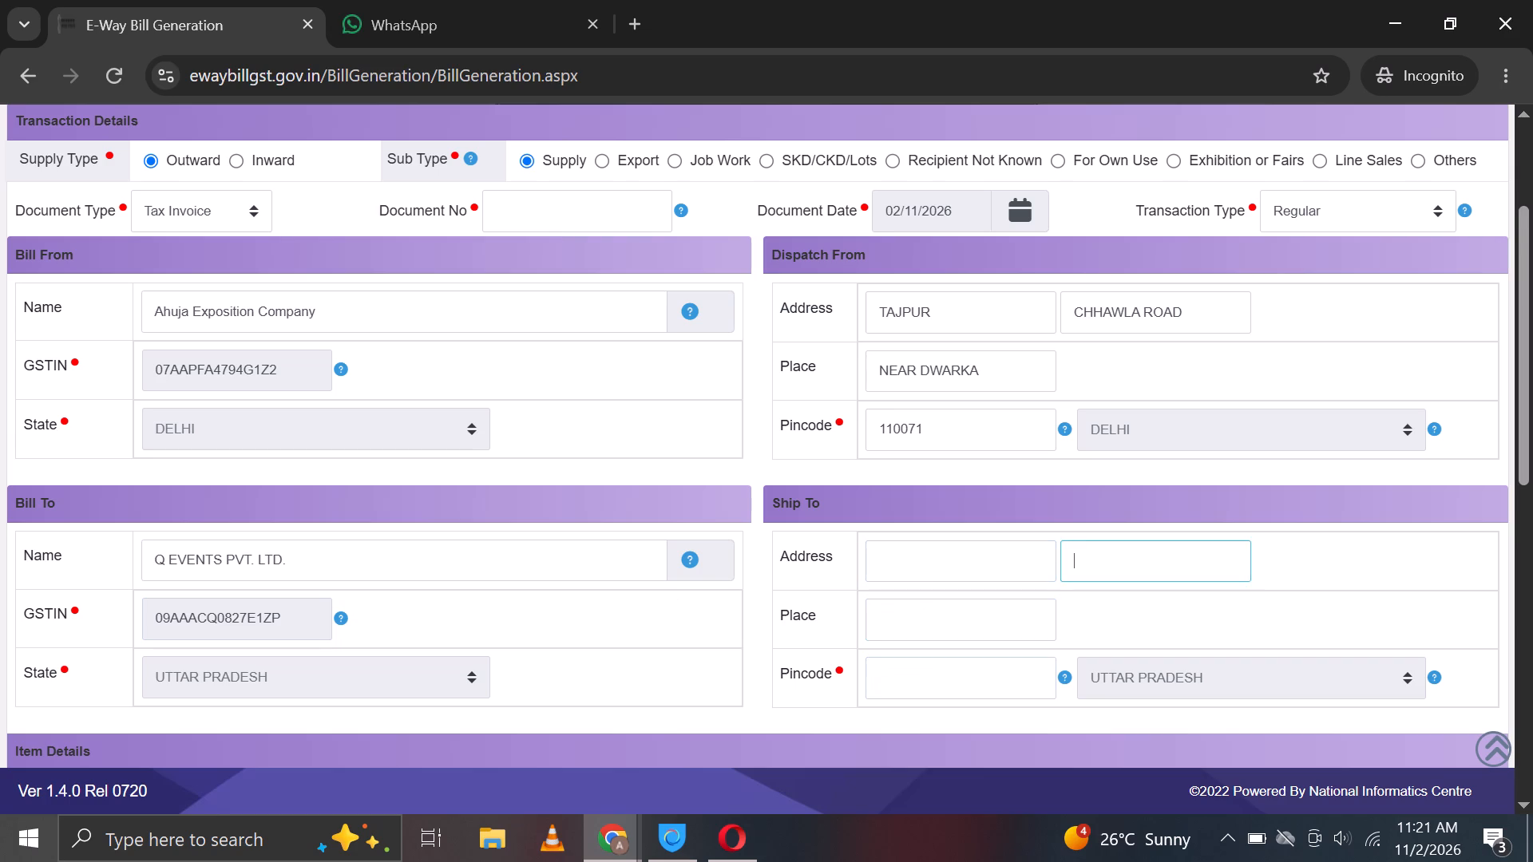
{"action": "key", "text": "shift+Tab"}
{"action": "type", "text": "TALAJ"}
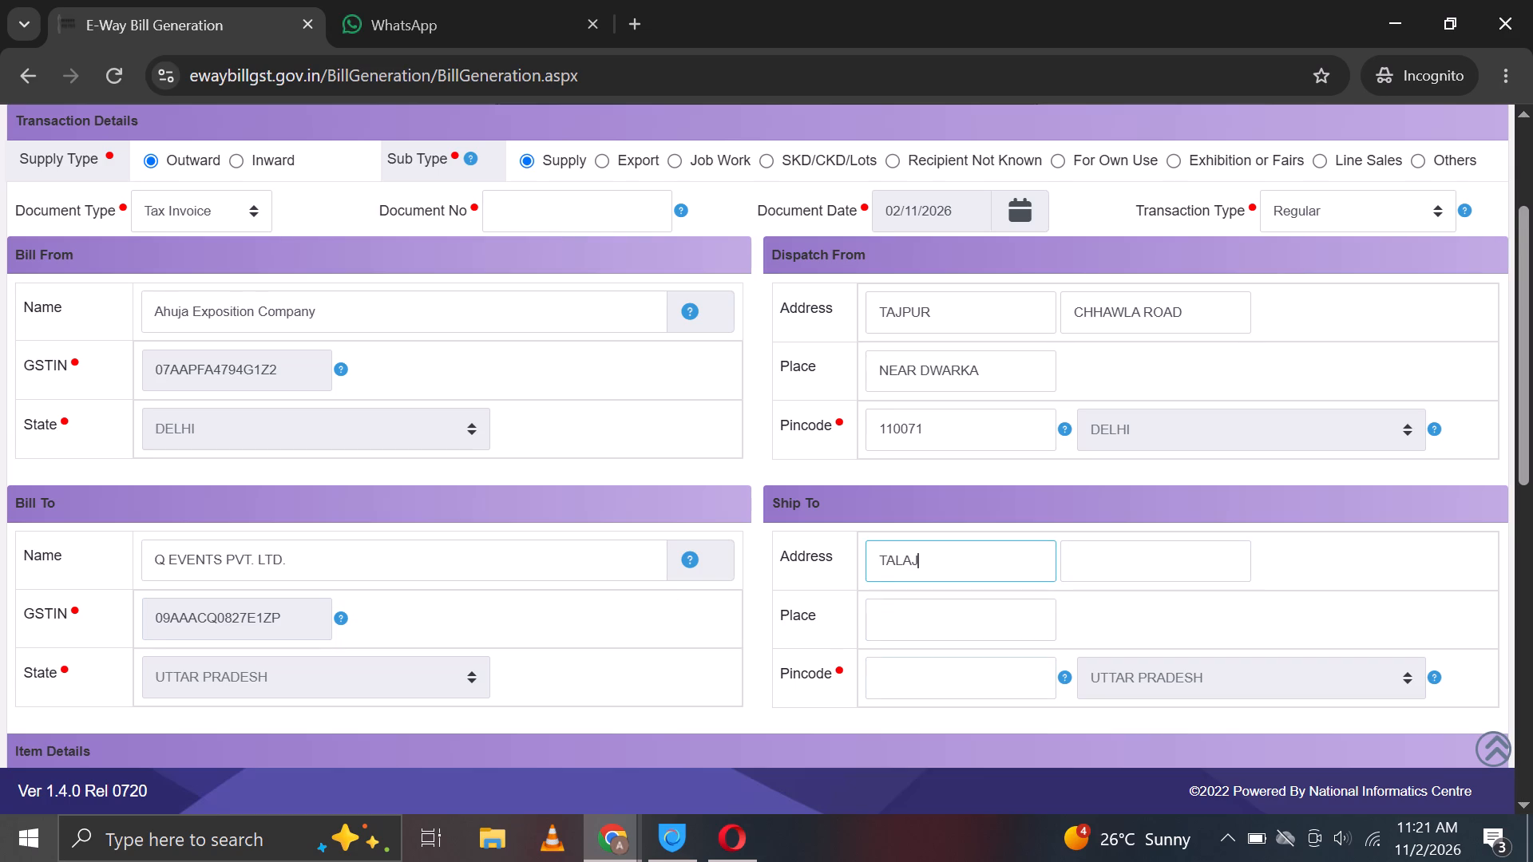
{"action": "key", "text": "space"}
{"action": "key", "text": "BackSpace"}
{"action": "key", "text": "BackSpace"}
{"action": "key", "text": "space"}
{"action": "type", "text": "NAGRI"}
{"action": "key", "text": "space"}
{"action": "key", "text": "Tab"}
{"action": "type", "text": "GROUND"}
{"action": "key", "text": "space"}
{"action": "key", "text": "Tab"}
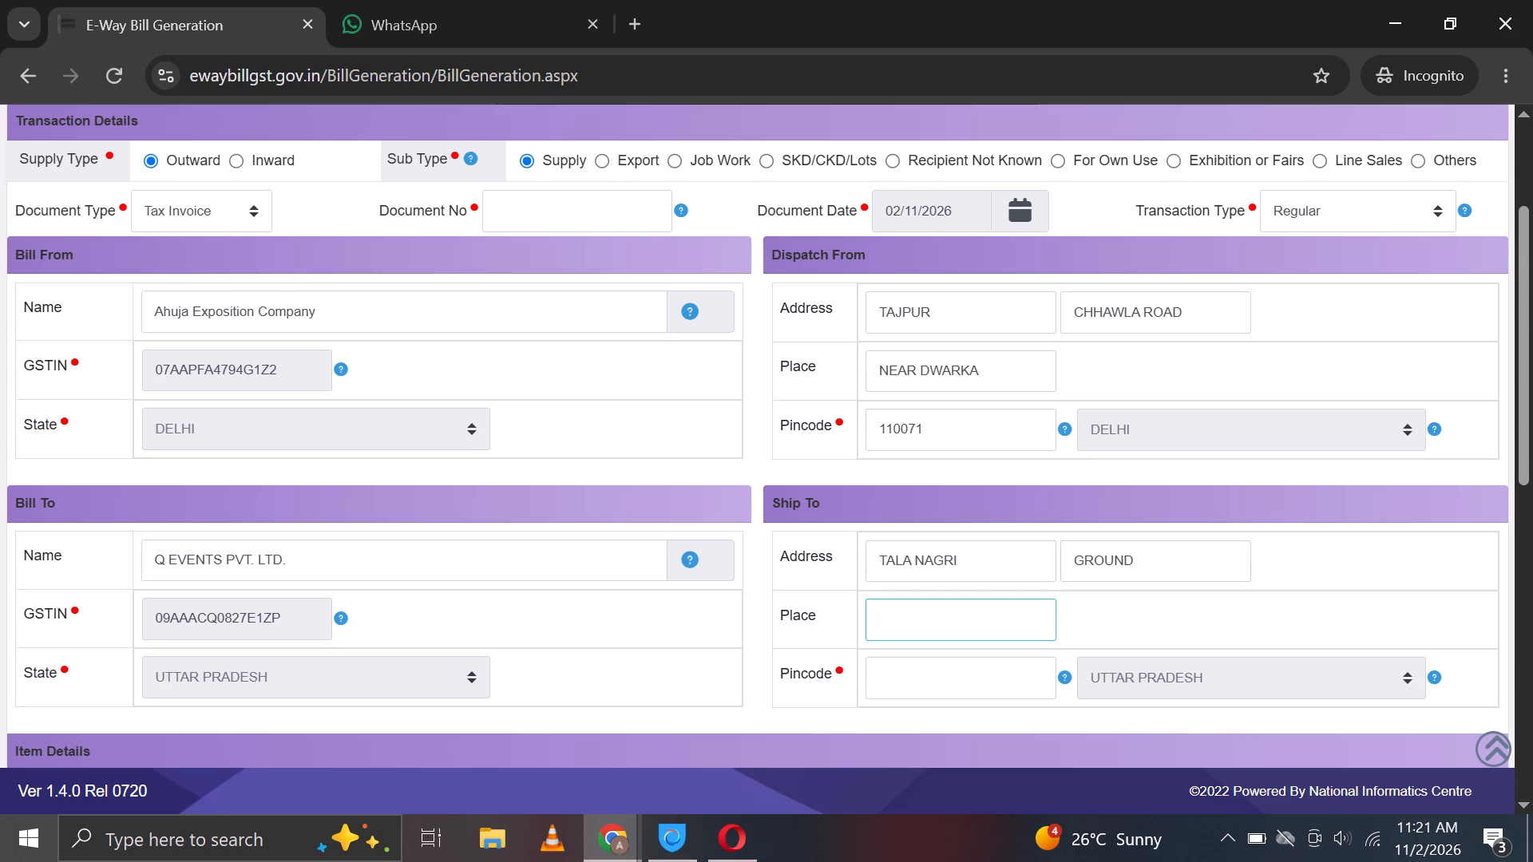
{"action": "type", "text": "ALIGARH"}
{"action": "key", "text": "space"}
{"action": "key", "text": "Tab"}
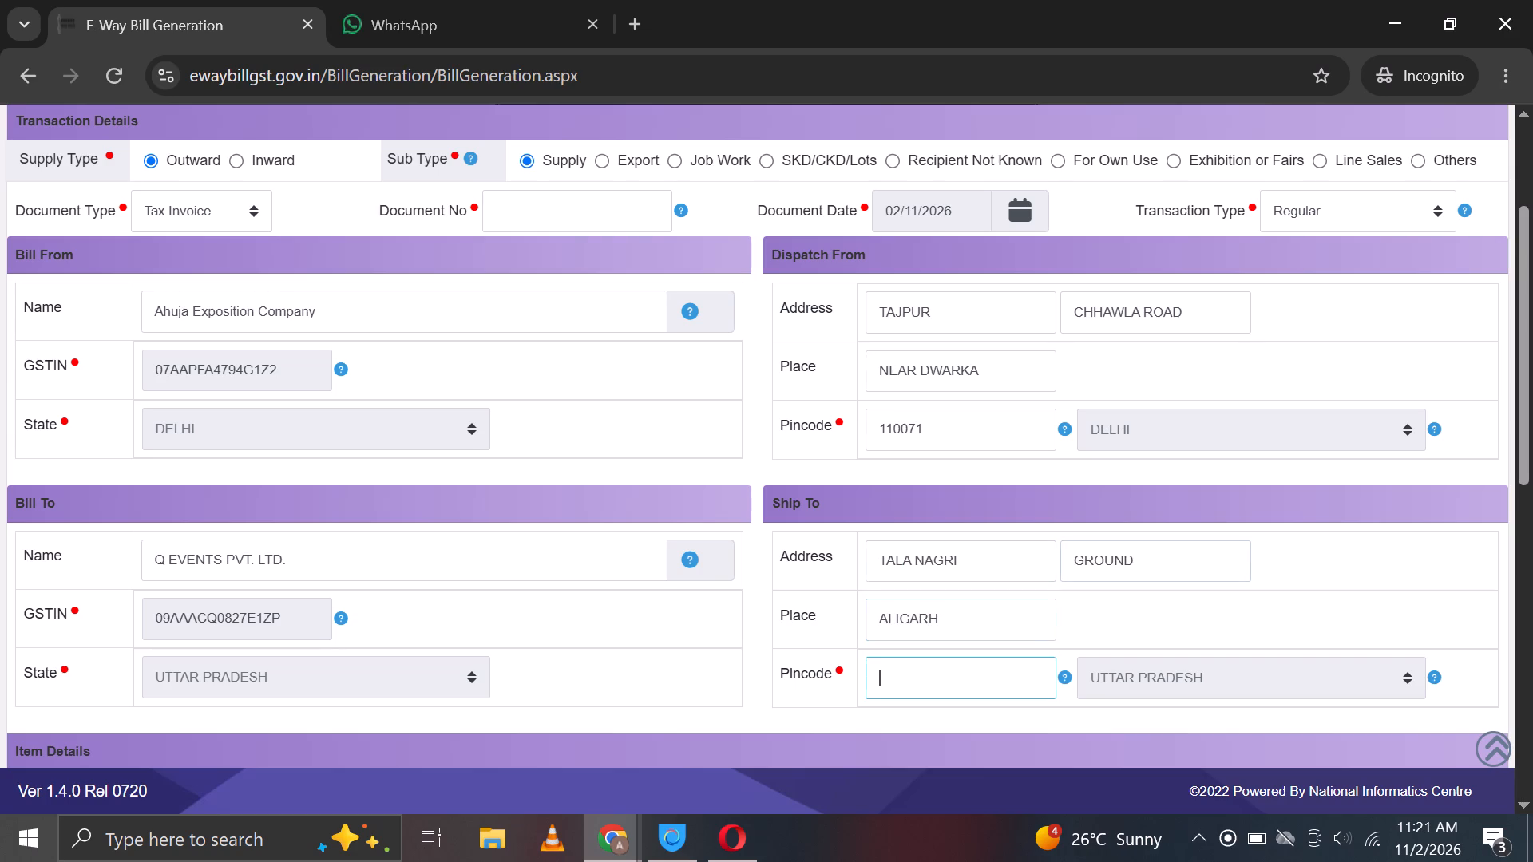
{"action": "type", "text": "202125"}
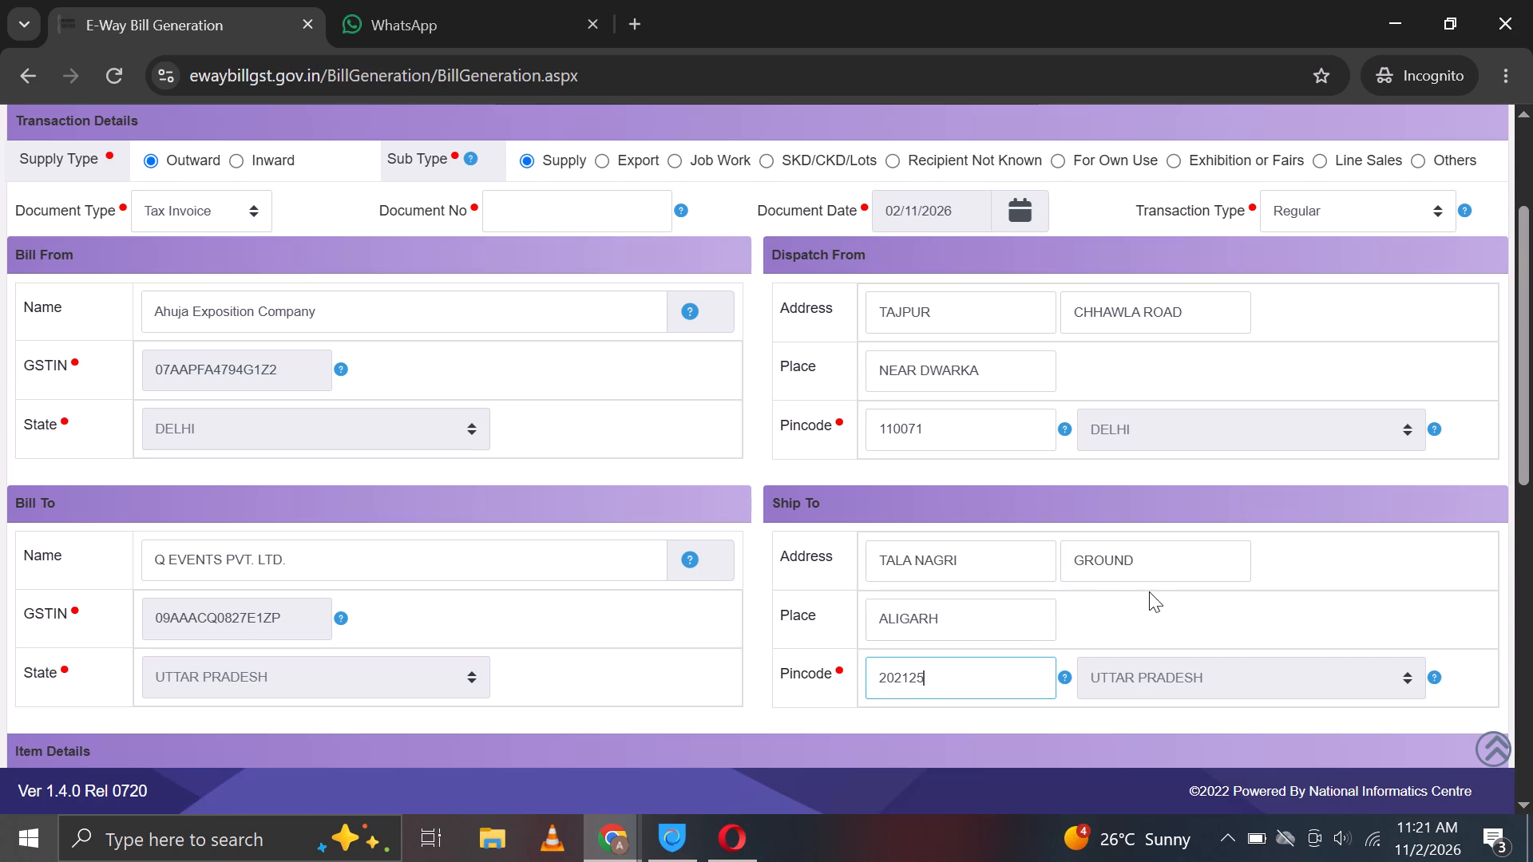
{"action": "left_click", "coordinate": [1149, 591]}
Enter the item PLY WOOD BOX with HSN 44123190, quantity 1660 and unit PCS.
{"action": "left_click_drag", "start_coordinate": [1532, 396], "coordinate": [1532, 520]}
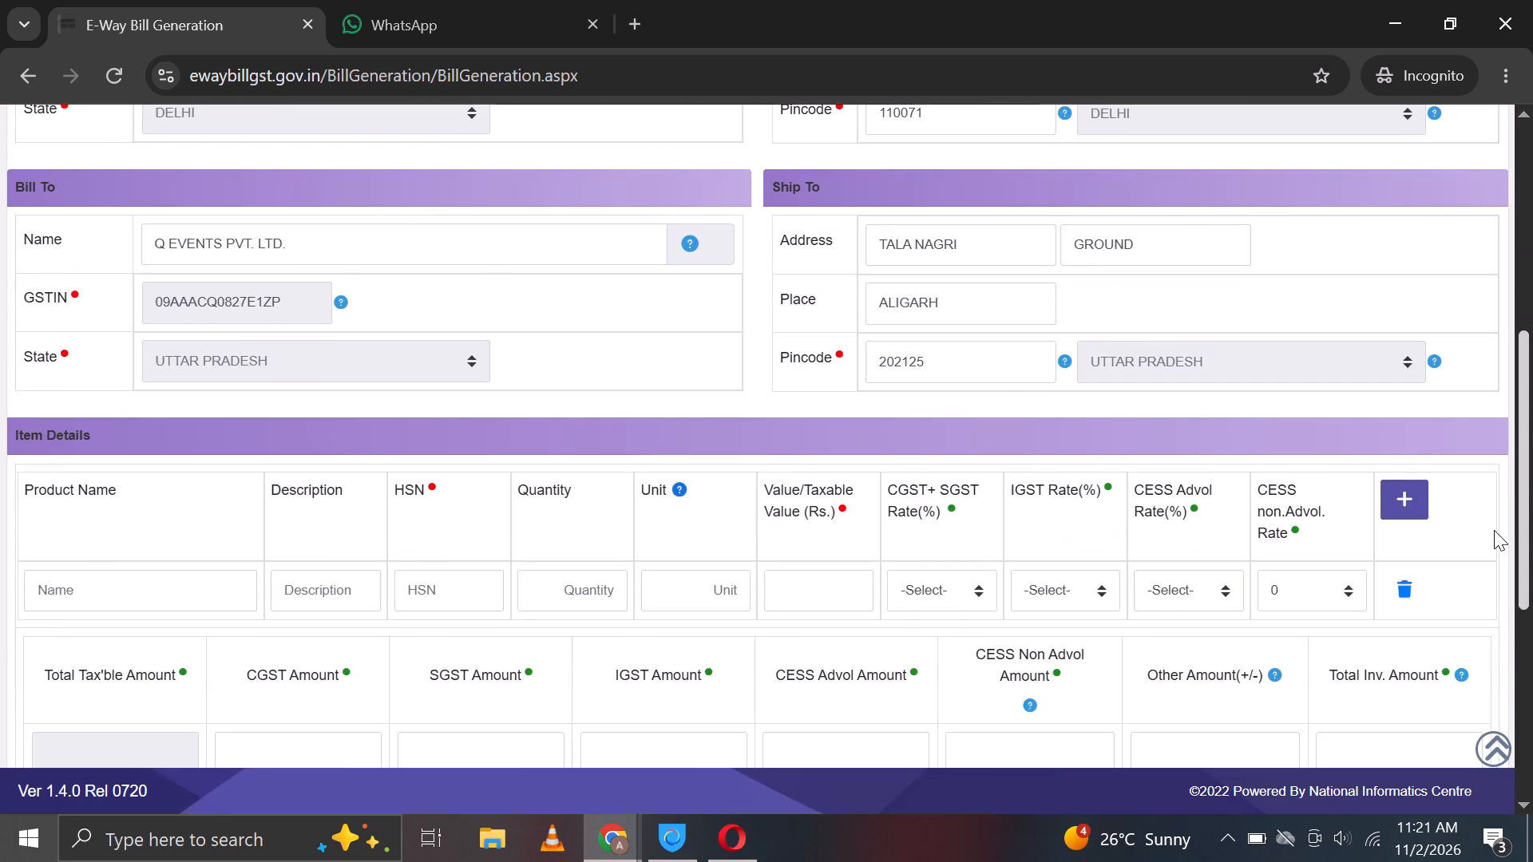
{"action": "left_click", "coordinate": [174, 582]}
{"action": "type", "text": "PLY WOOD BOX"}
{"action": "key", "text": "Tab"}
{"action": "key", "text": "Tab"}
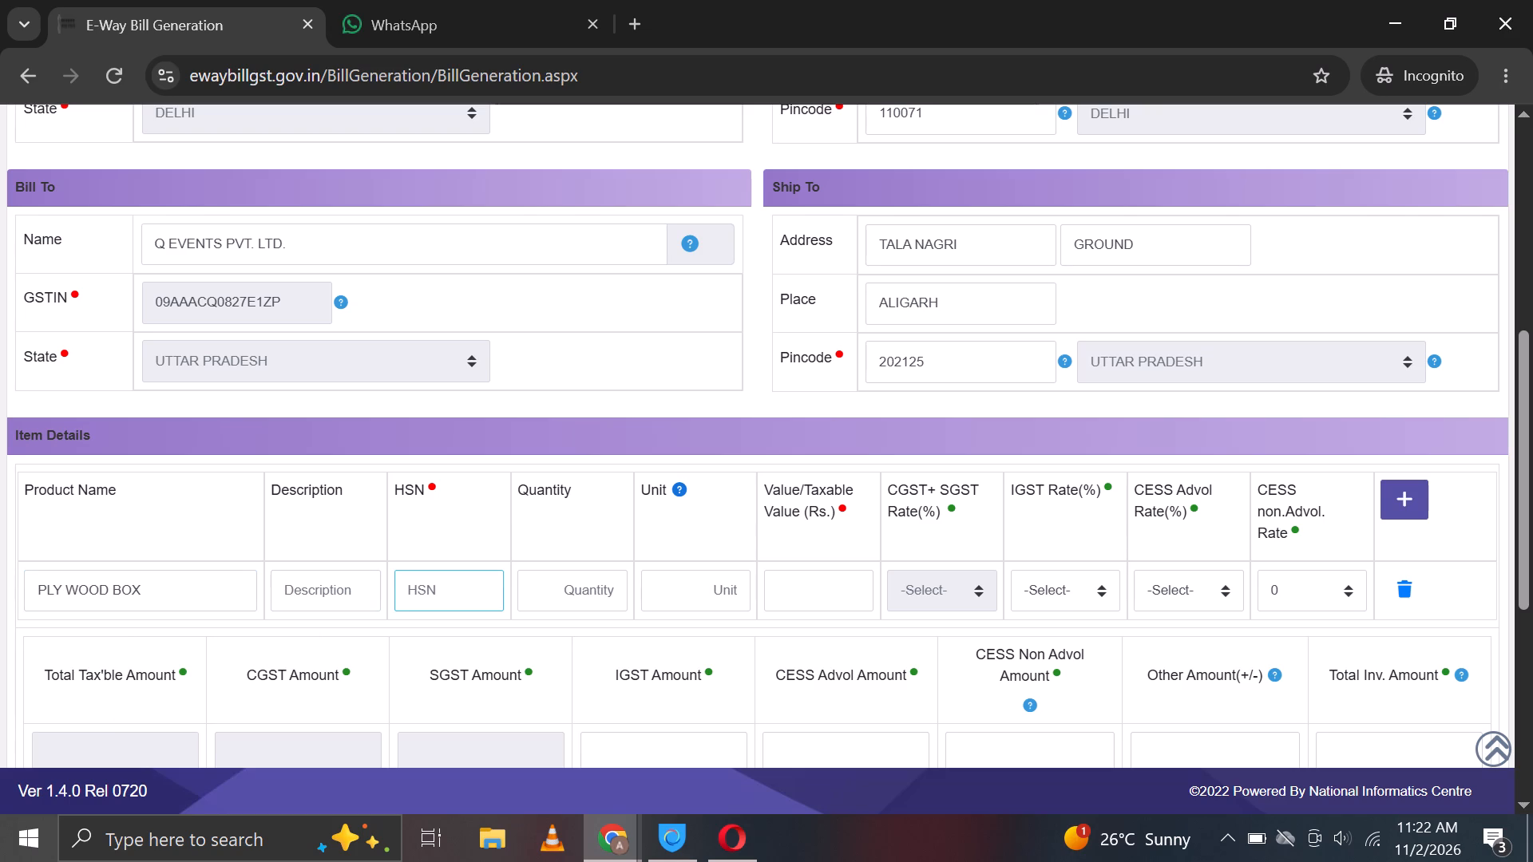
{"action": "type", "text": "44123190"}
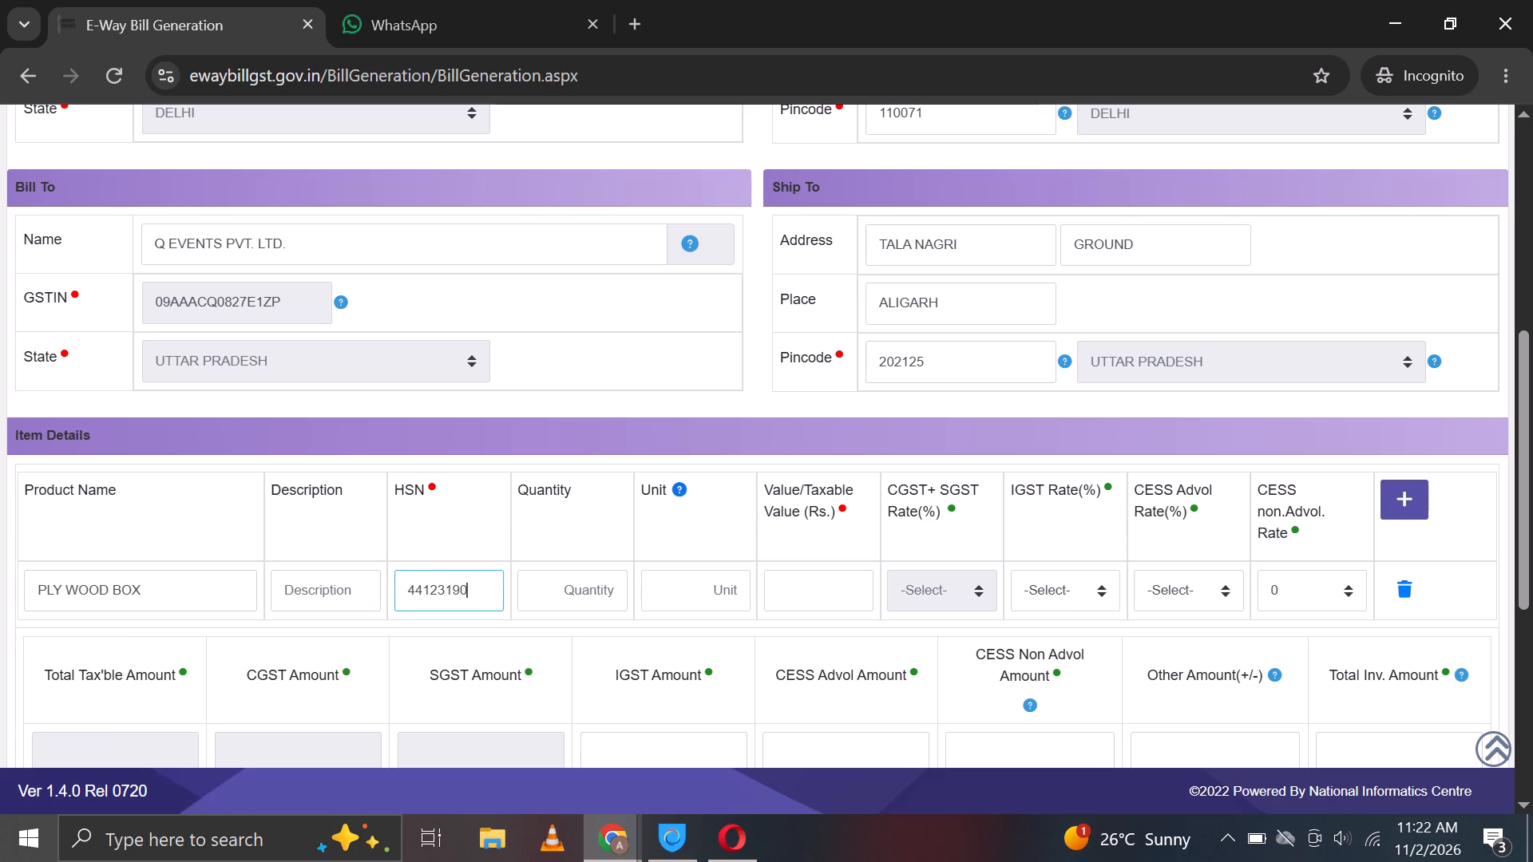
{"action": "left_click", "coordinate": [744, 602]}
{"action": "left_click", "coordinate": [612, 598]}
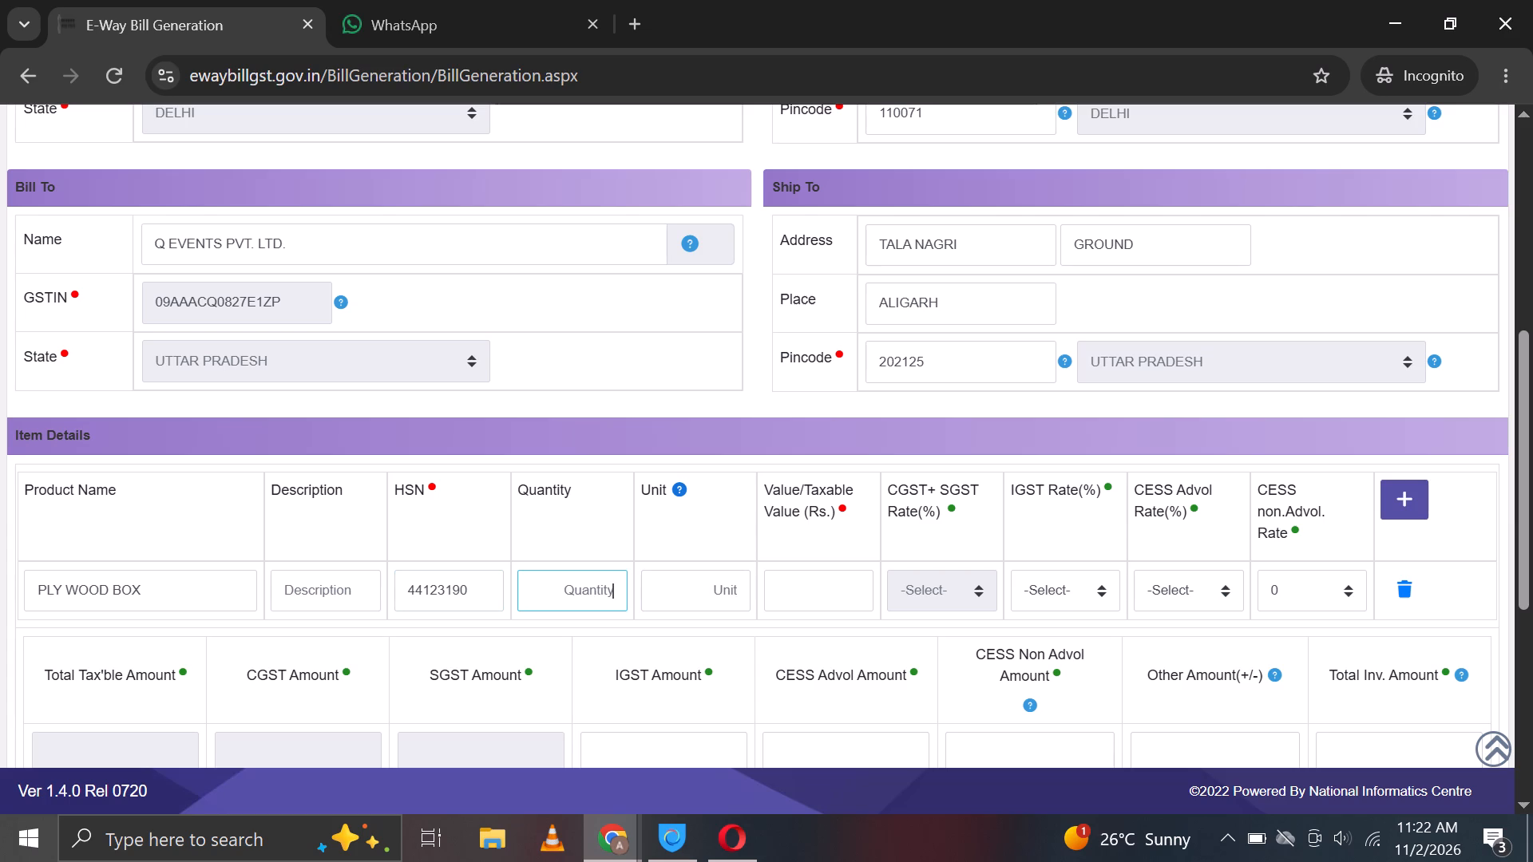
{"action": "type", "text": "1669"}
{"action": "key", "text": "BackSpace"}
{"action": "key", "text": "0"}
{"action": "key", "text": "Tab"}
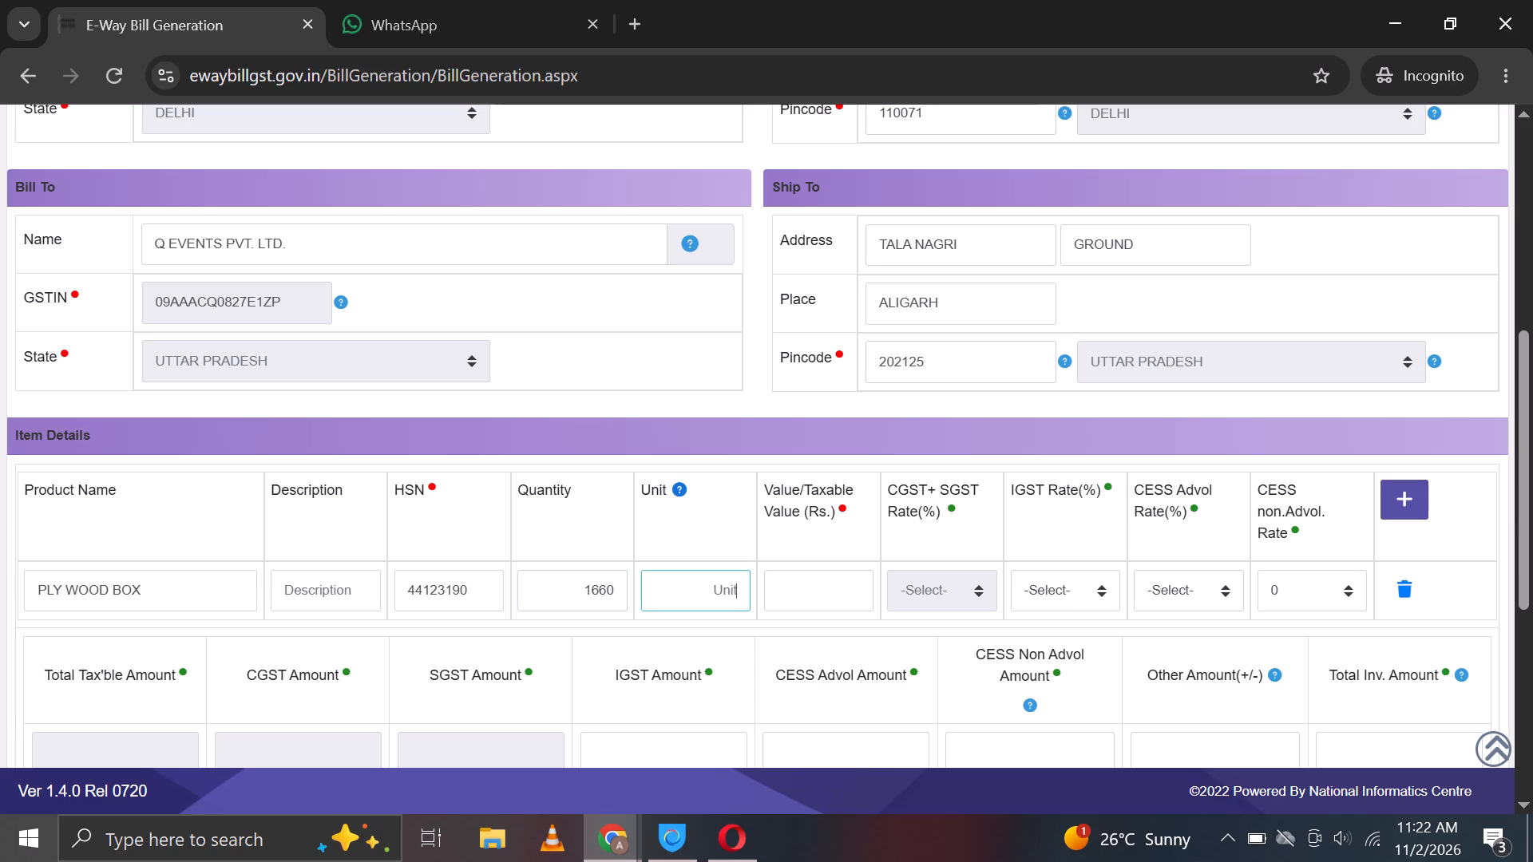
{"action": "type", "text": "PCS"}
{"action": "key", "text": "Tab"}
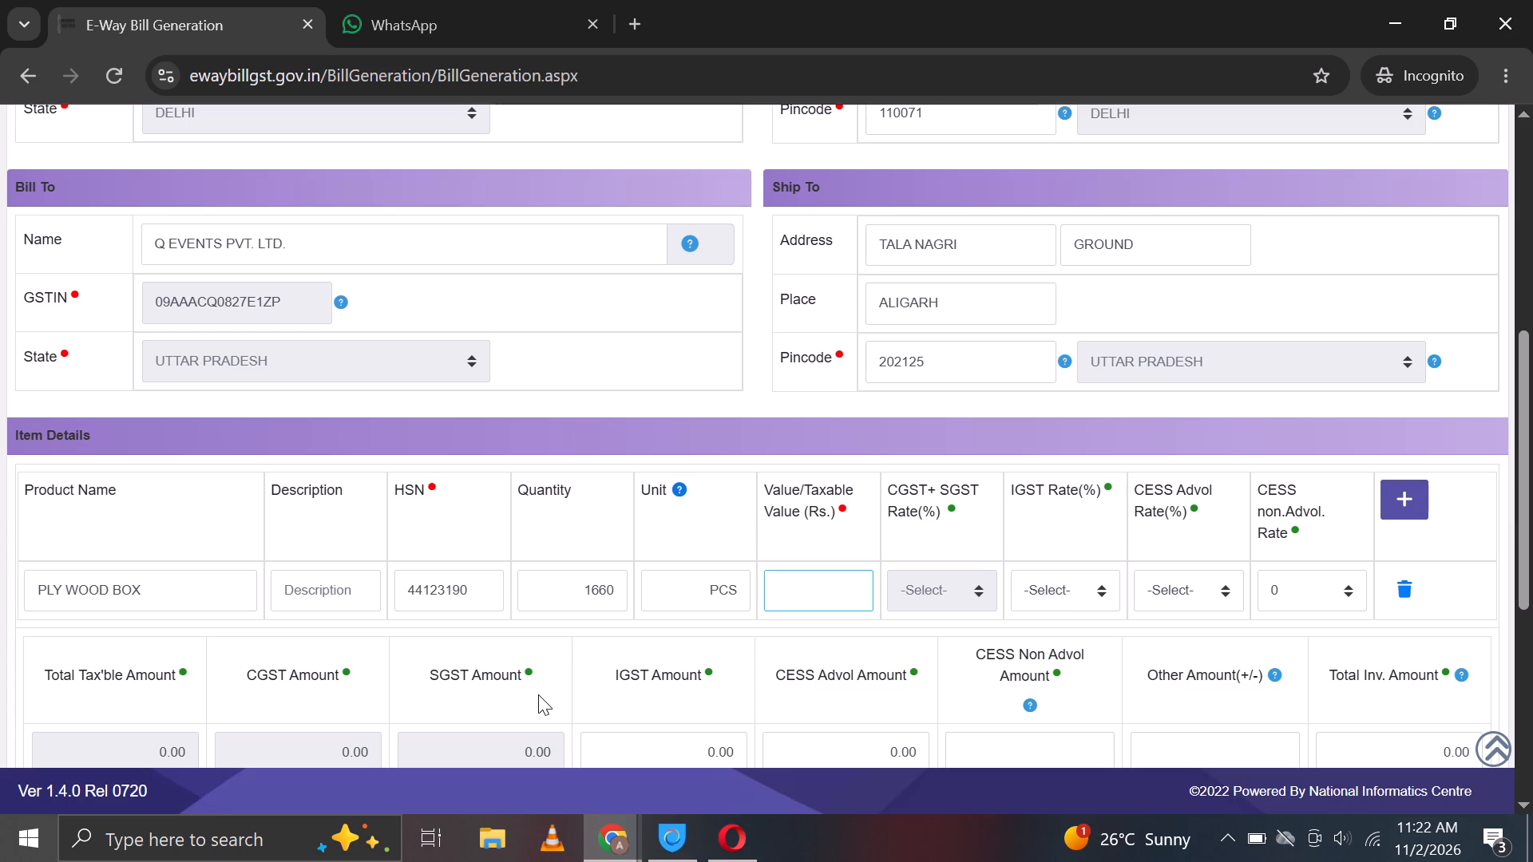
Set the plywood box item's taxable value to 101694.91 and its IGST rate to 18%.
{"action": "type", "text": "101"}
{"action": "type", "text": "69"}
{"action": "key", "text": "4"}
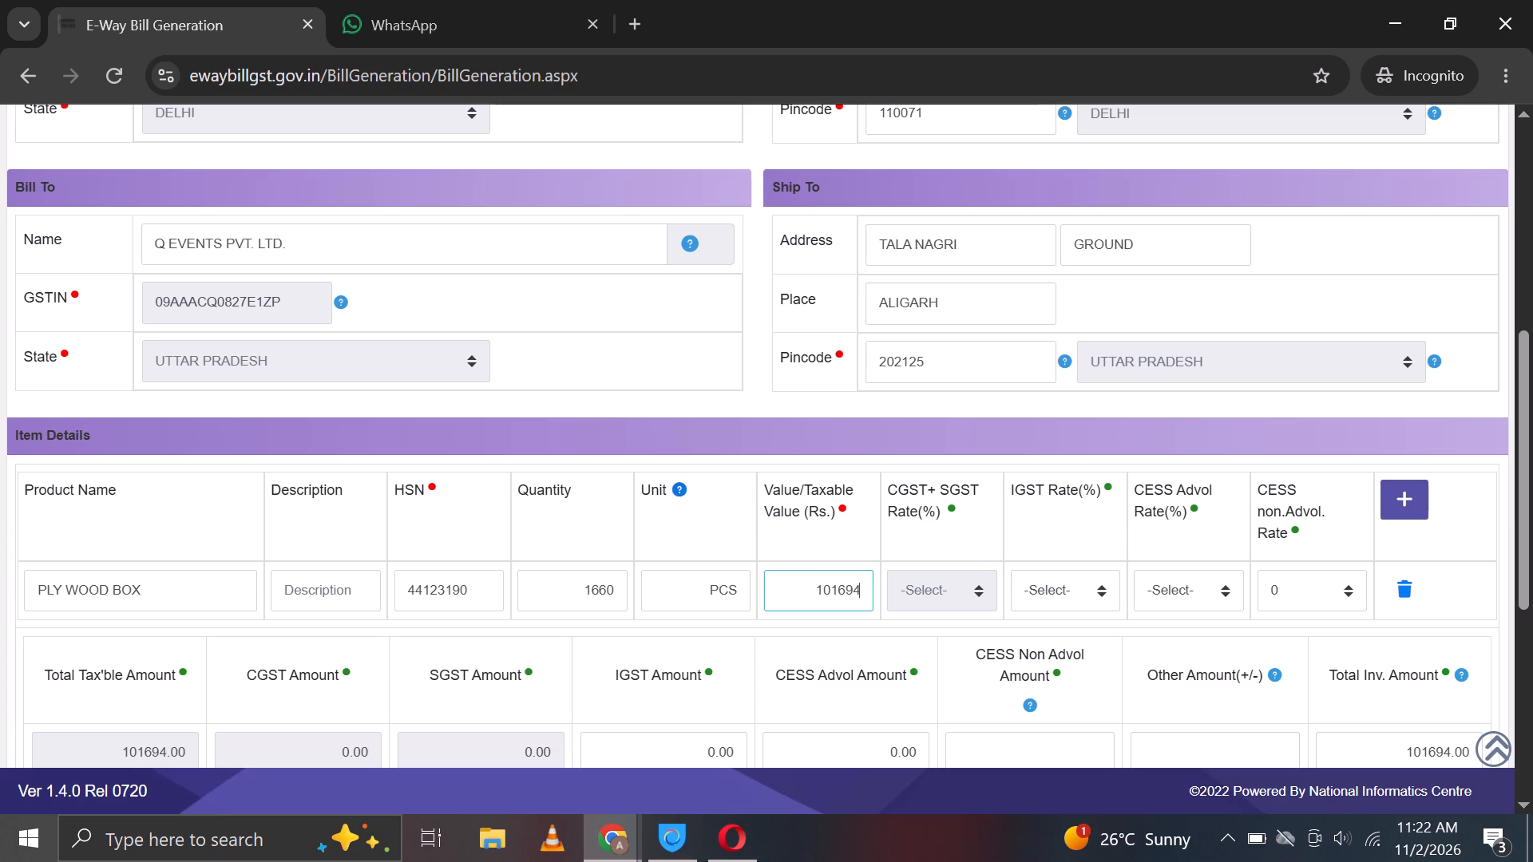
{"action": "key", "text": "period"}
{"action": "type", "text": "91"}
{"action": "left_click", "coordinate": [1044, 593]}
{"action": "left_click", "coordinate": [1033, 470]}
Enter .01 as the Other Amount to round the invoice total.
{"action": "left_click_drag", "start_coordinate": [1532, 437], "coordinate": [1532, 576]}
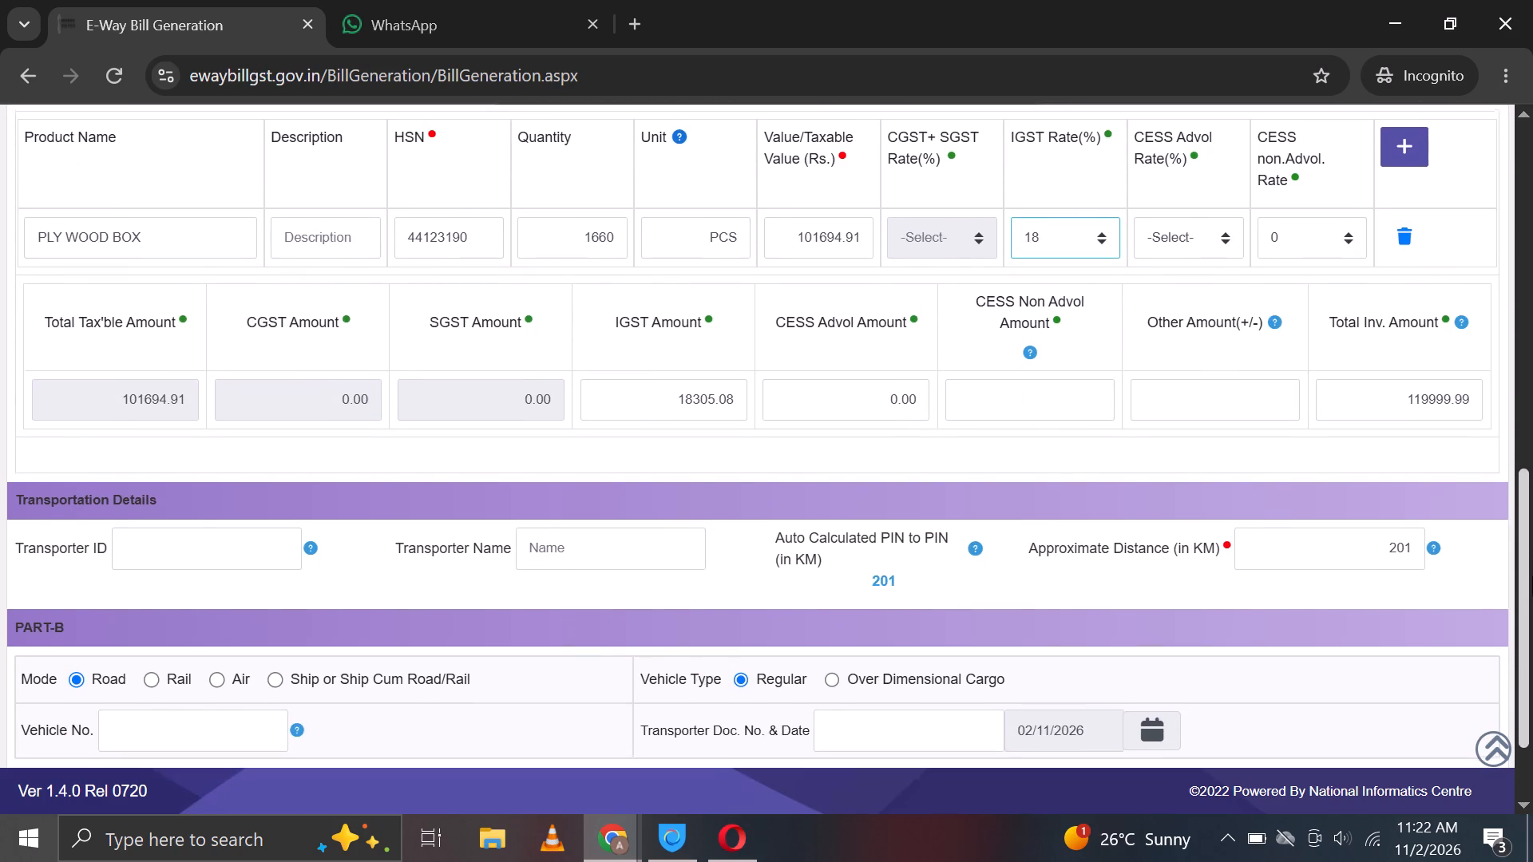
{"action": "left_click_drag", "start_coordinate": [1532, 576], "coordinate": [1532, 587]}
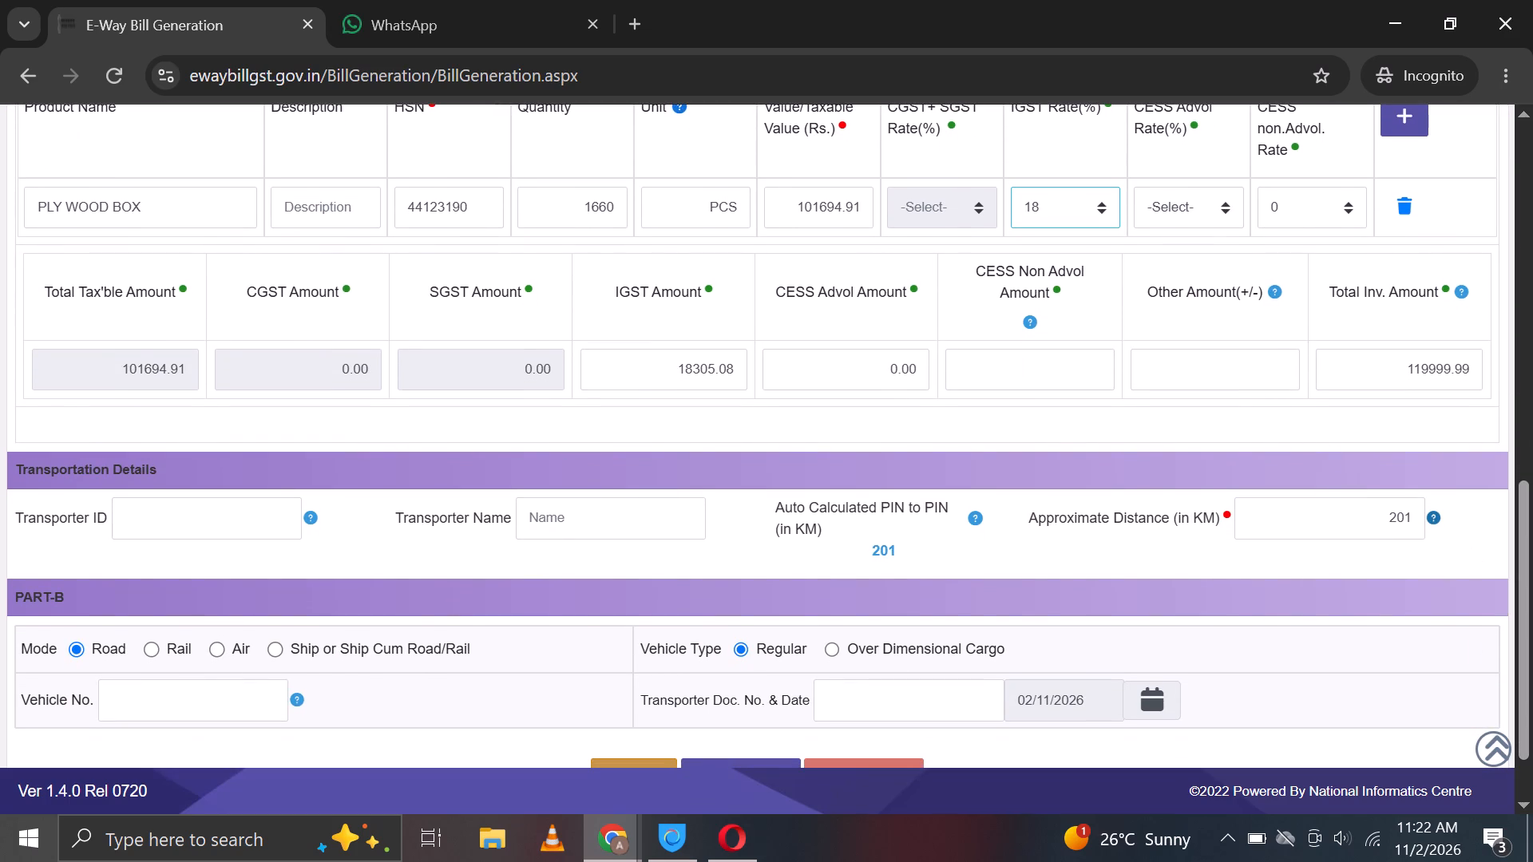
{"action": "left_click", "coordinate": [1214, 374]}
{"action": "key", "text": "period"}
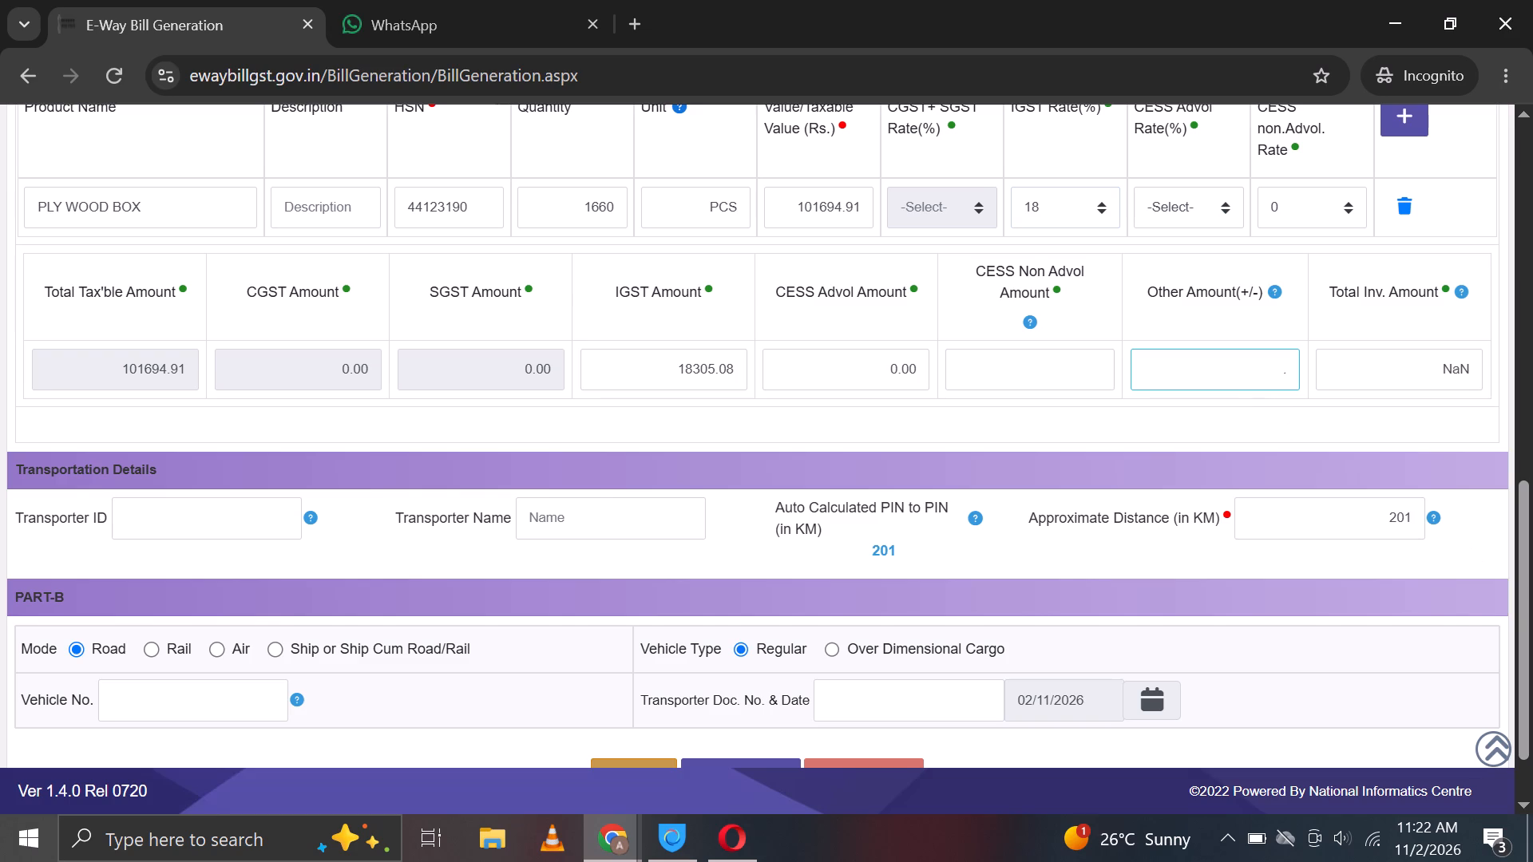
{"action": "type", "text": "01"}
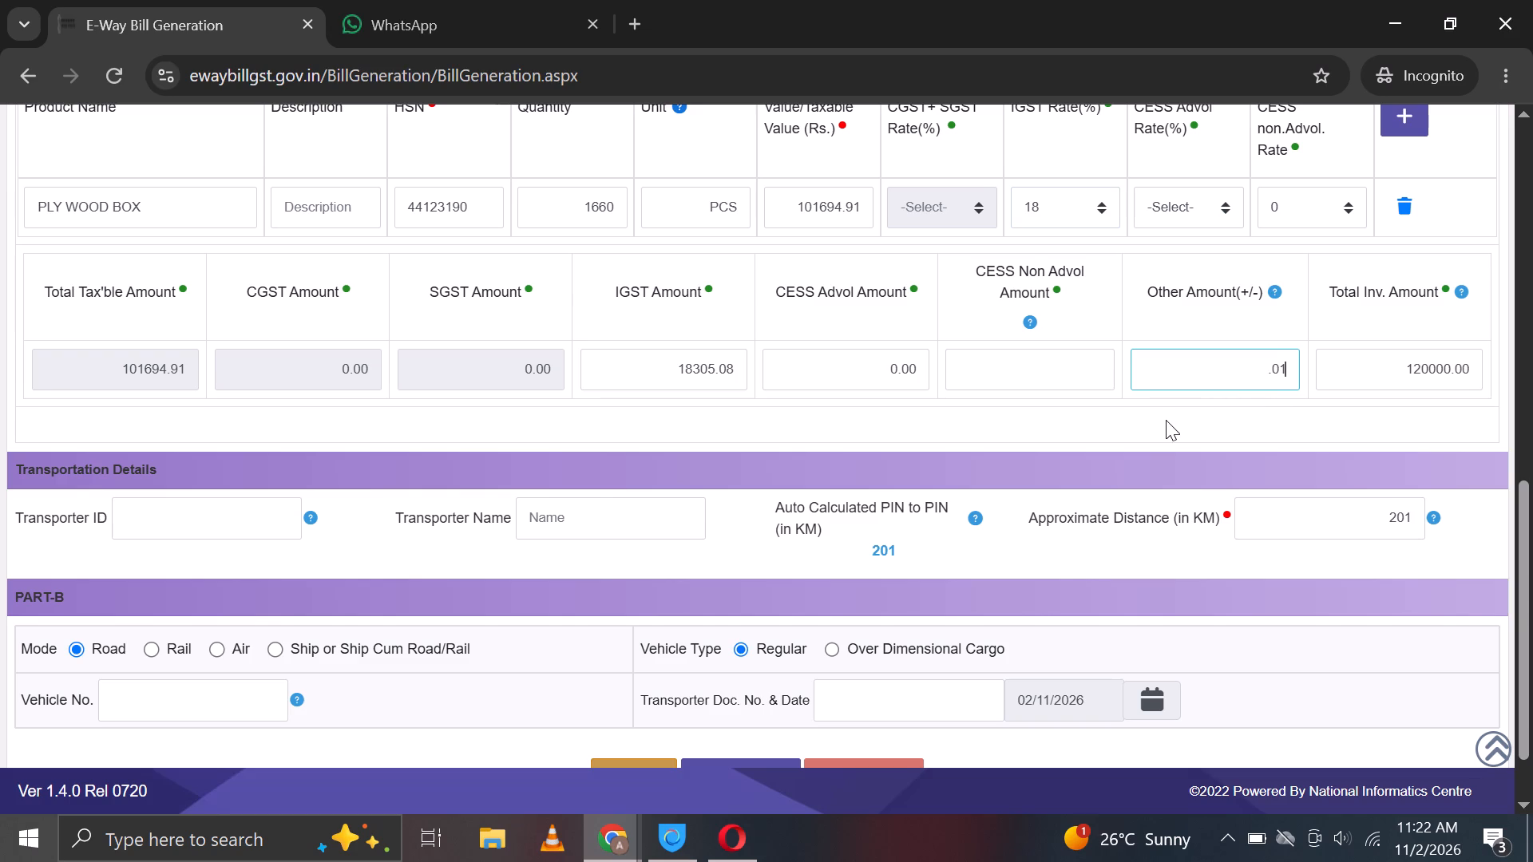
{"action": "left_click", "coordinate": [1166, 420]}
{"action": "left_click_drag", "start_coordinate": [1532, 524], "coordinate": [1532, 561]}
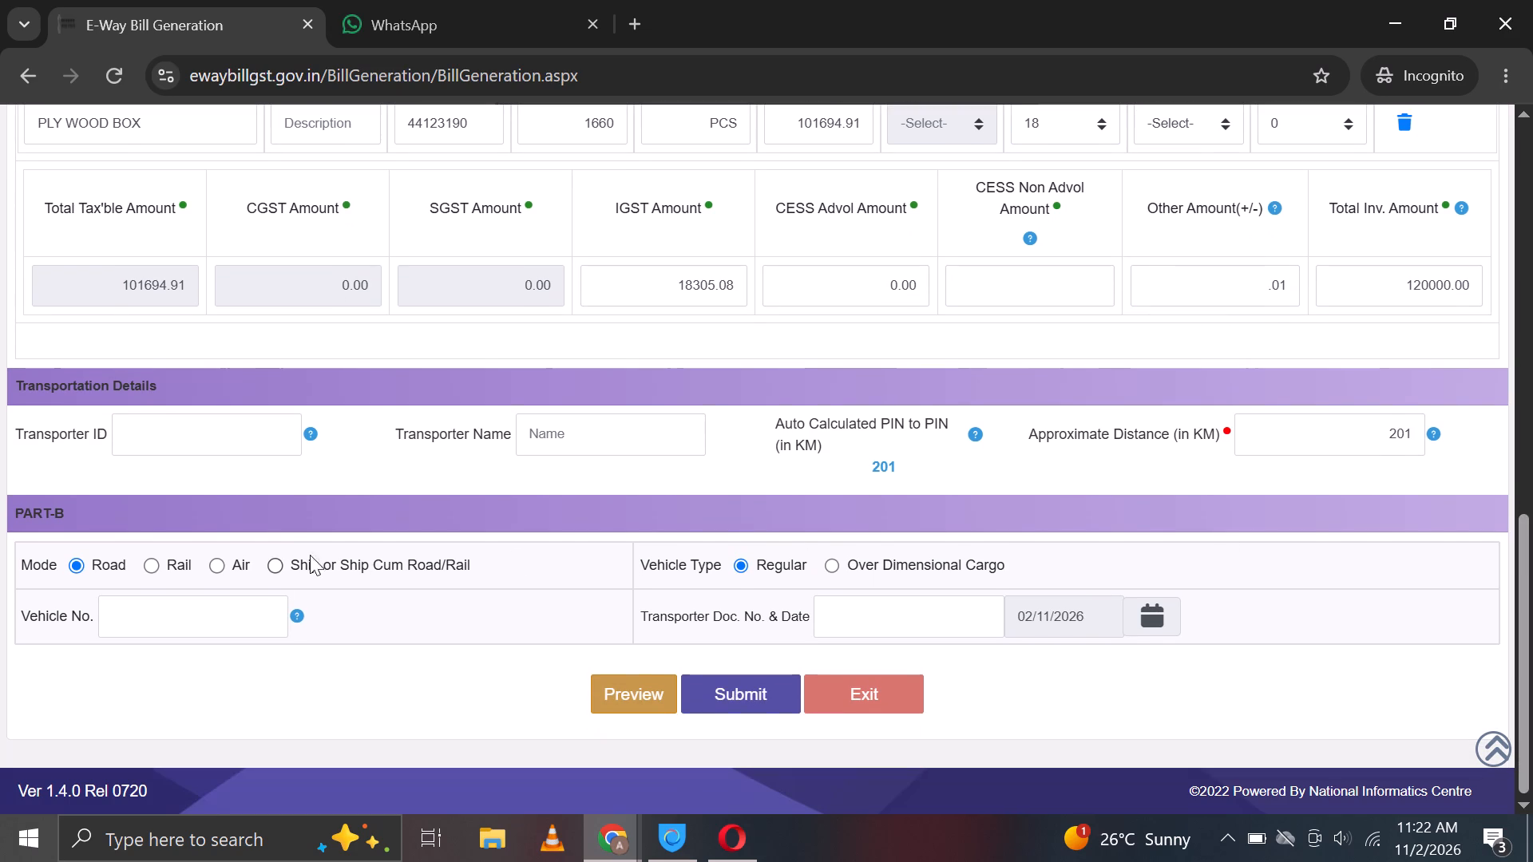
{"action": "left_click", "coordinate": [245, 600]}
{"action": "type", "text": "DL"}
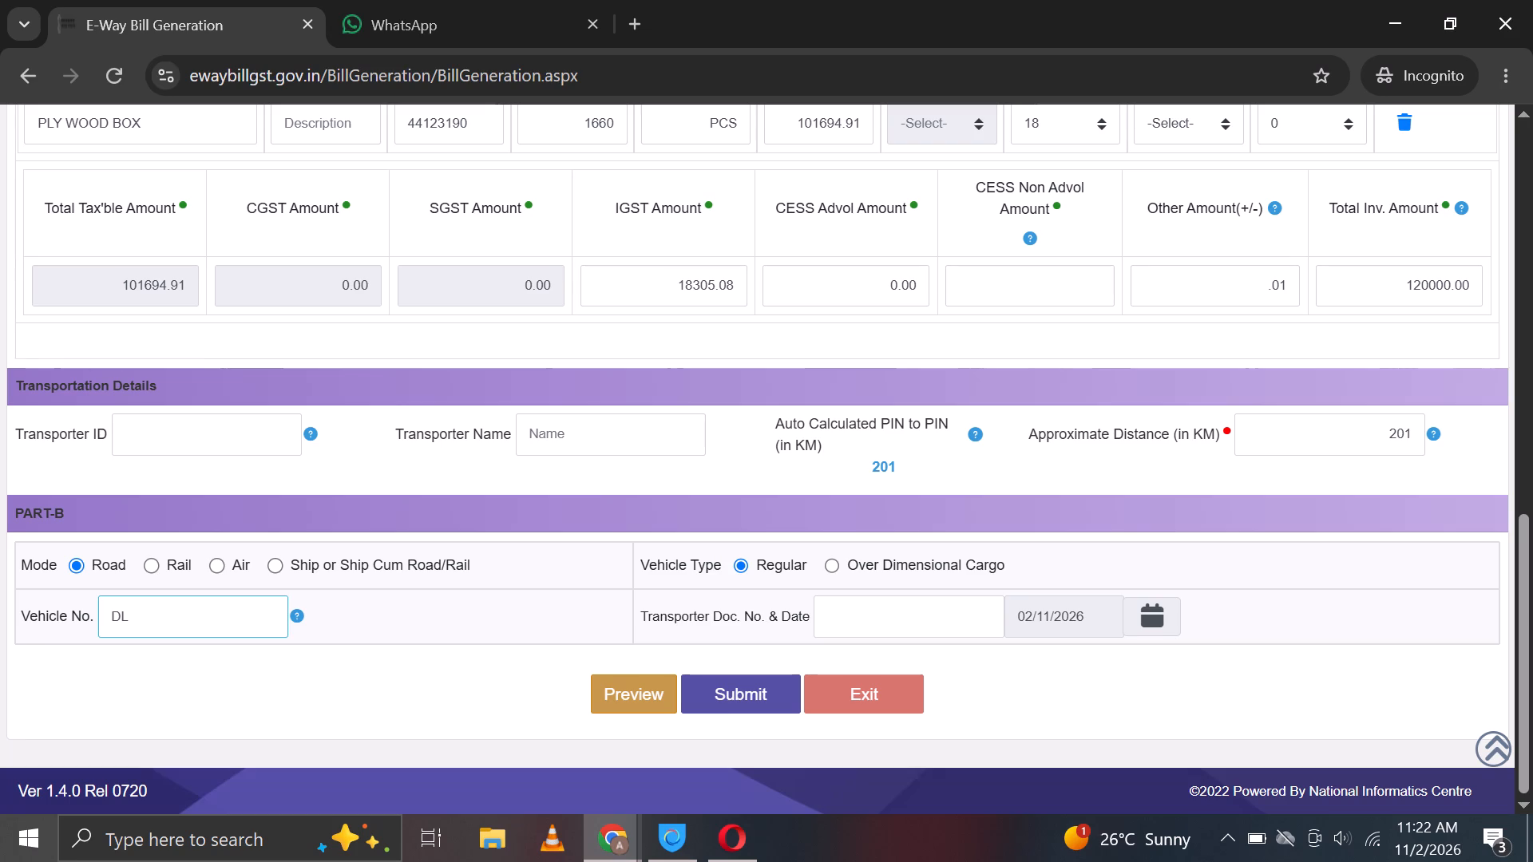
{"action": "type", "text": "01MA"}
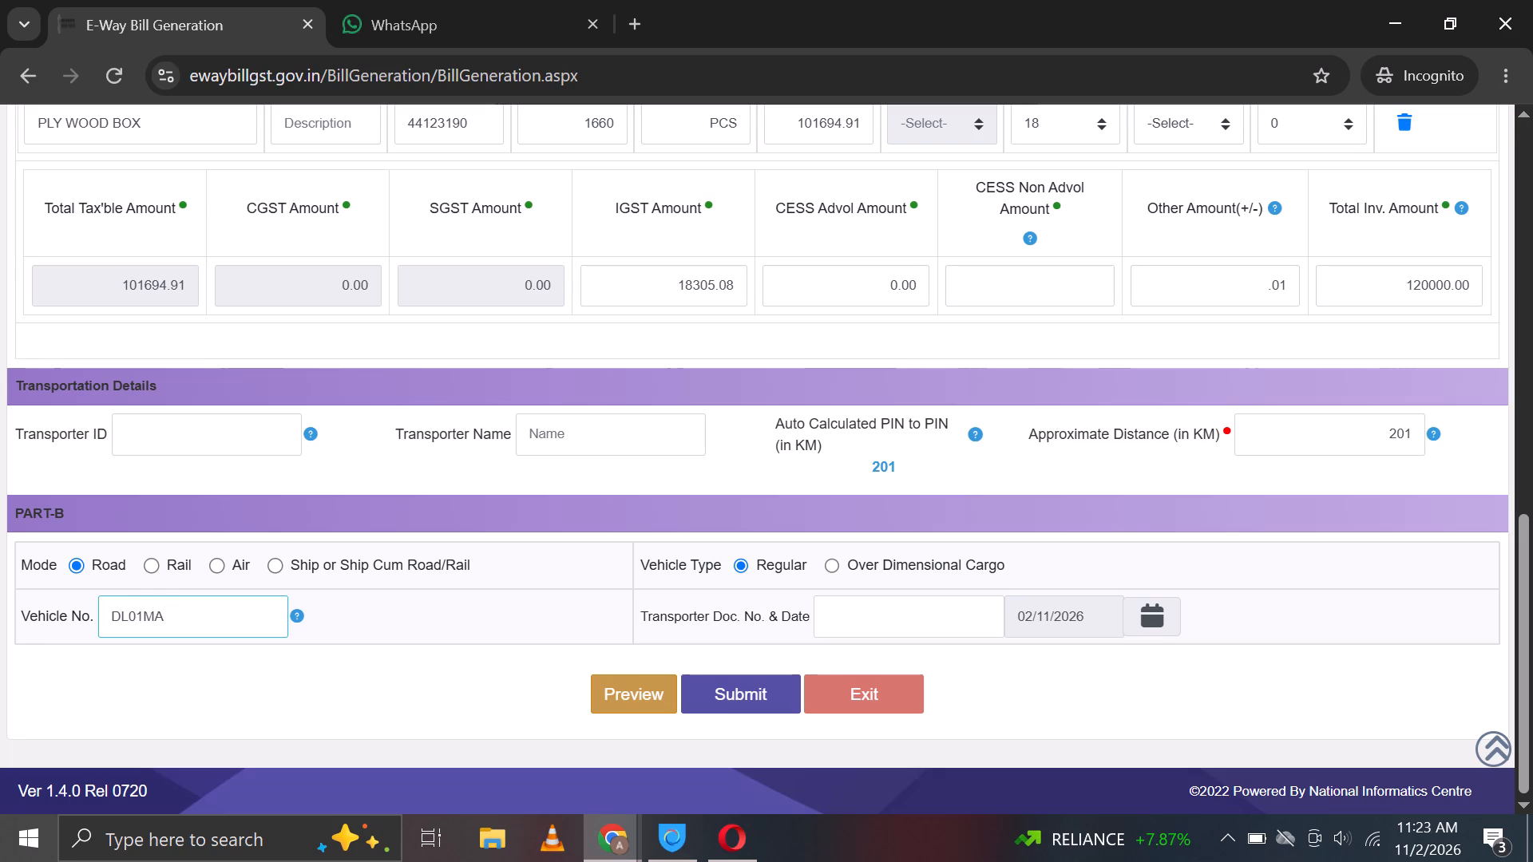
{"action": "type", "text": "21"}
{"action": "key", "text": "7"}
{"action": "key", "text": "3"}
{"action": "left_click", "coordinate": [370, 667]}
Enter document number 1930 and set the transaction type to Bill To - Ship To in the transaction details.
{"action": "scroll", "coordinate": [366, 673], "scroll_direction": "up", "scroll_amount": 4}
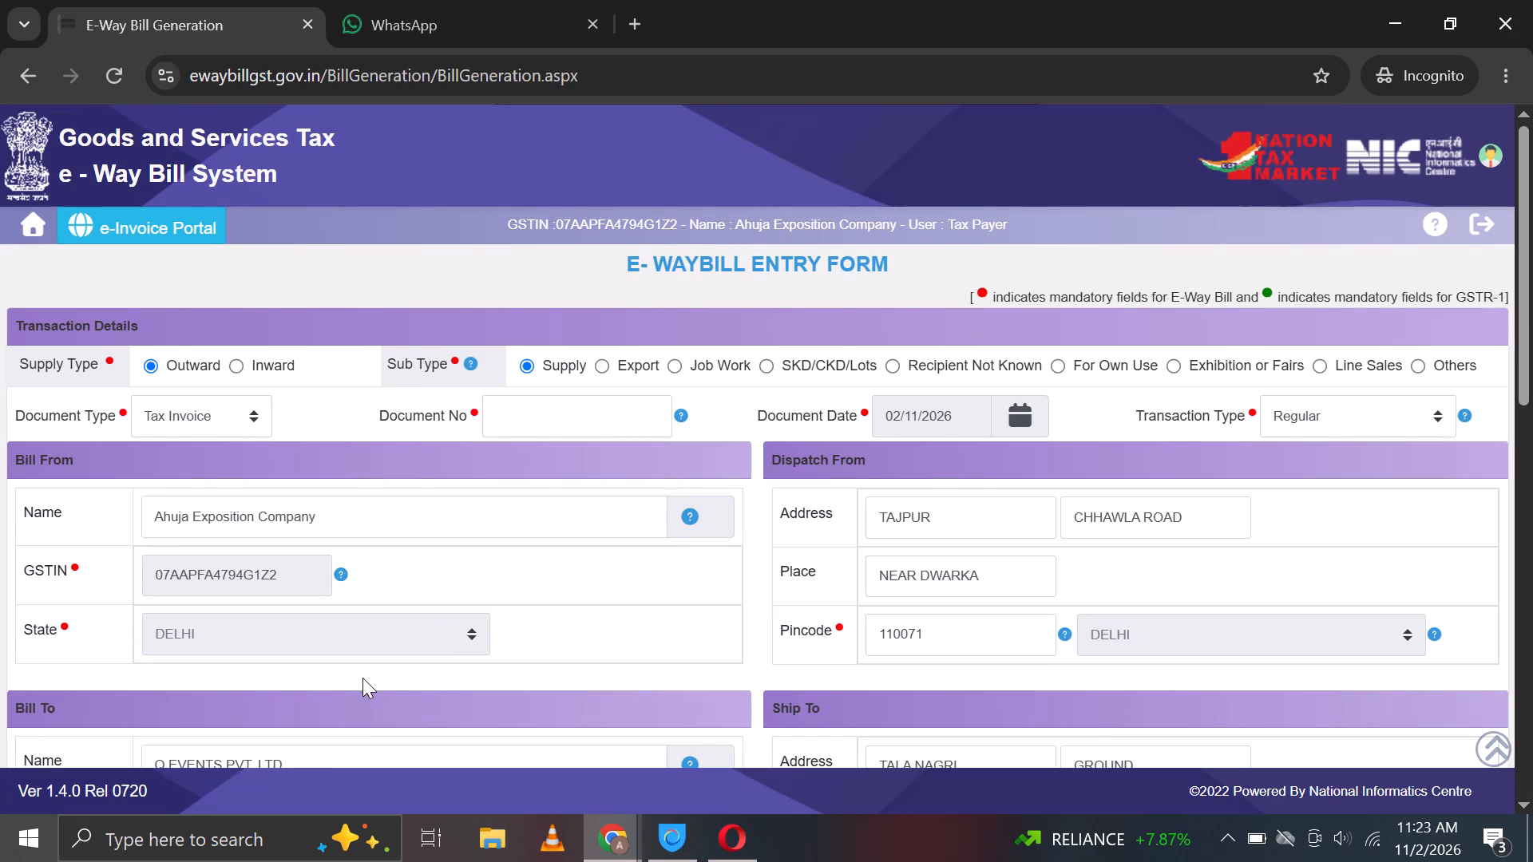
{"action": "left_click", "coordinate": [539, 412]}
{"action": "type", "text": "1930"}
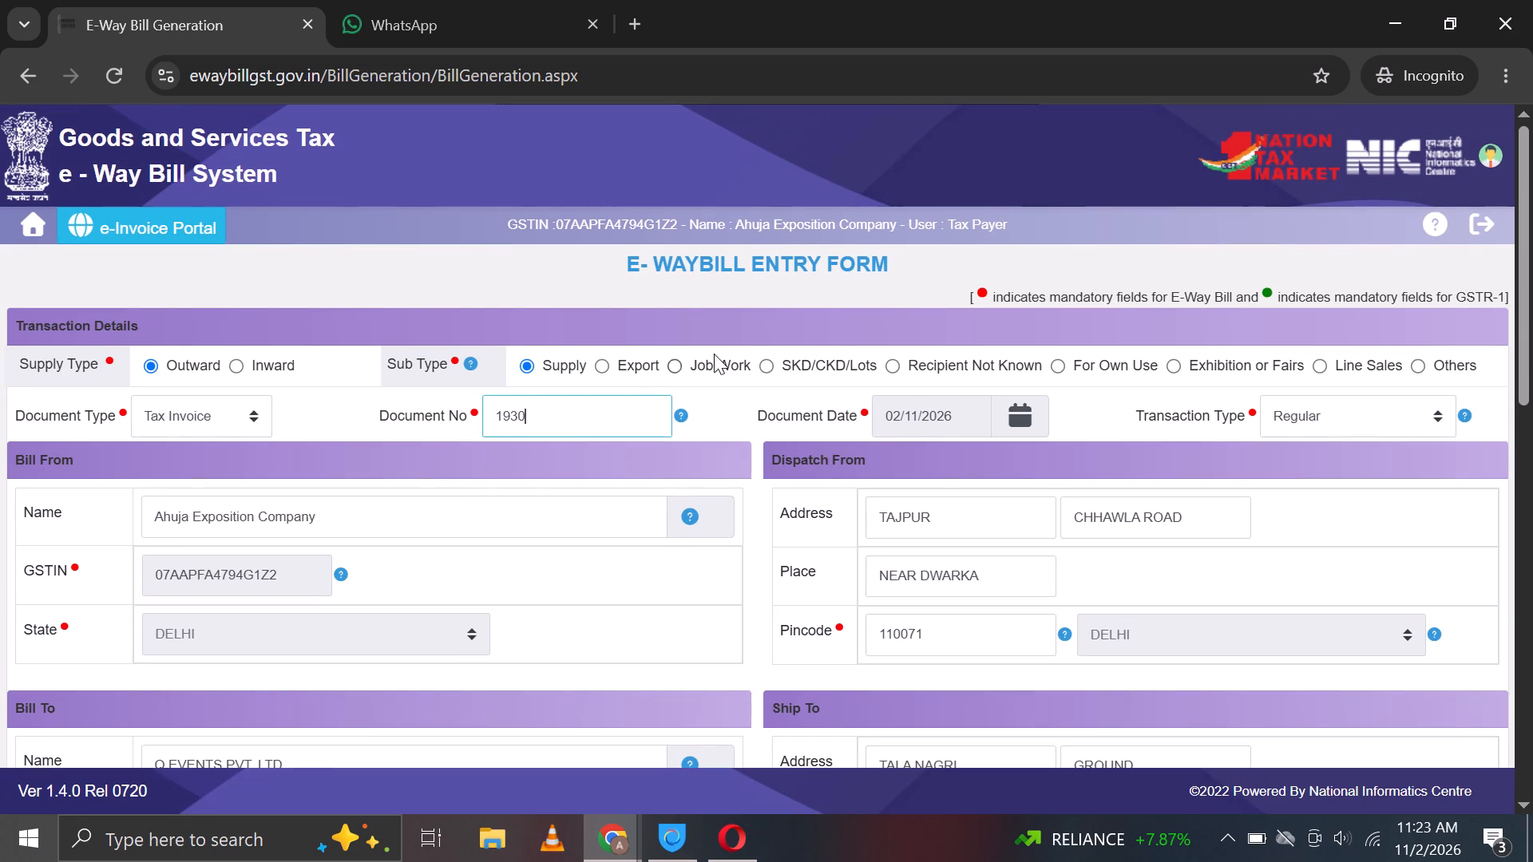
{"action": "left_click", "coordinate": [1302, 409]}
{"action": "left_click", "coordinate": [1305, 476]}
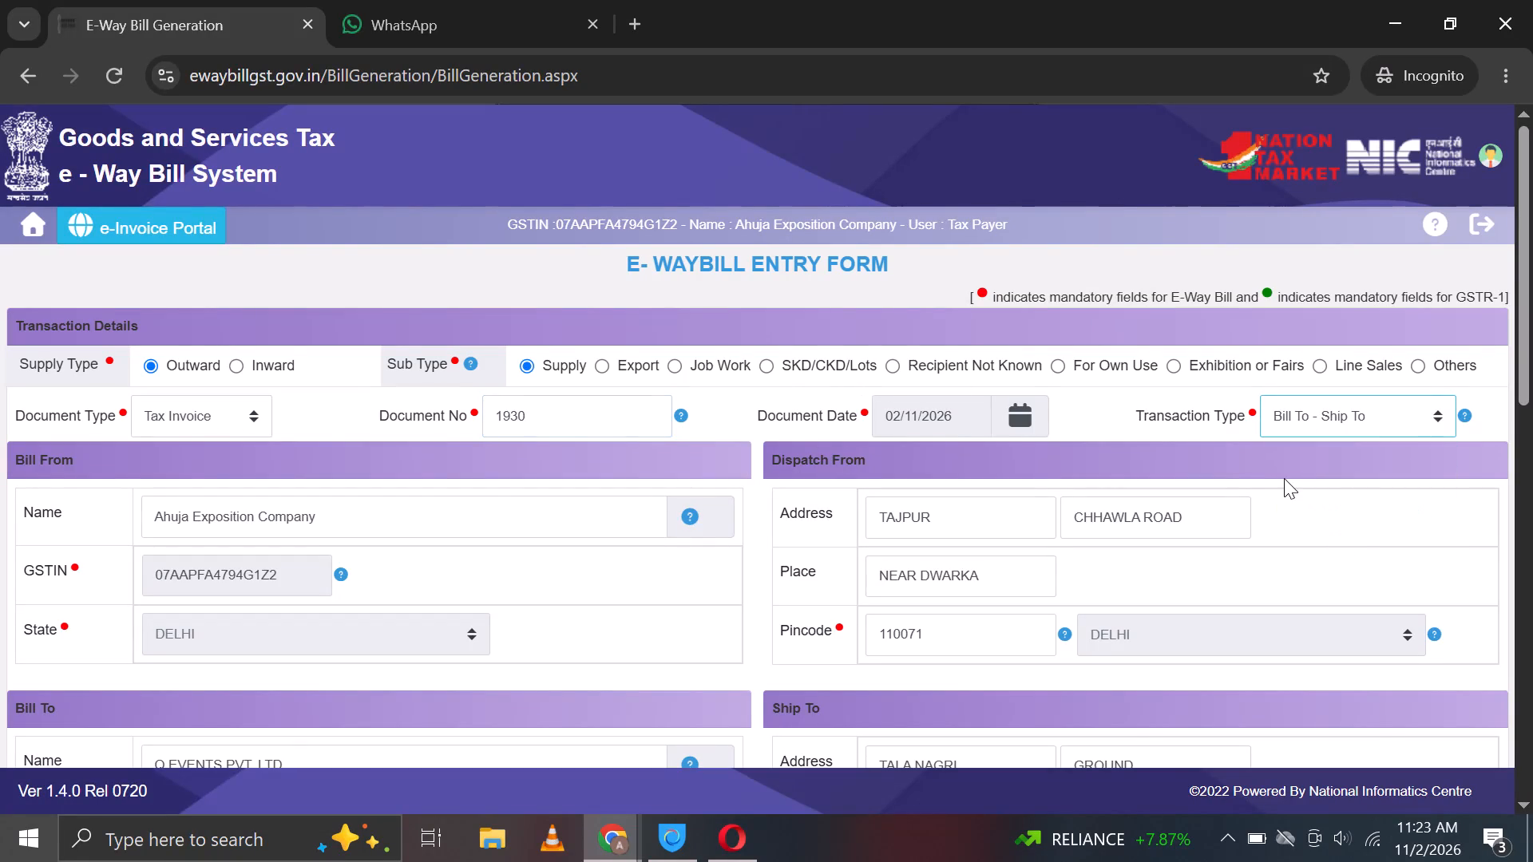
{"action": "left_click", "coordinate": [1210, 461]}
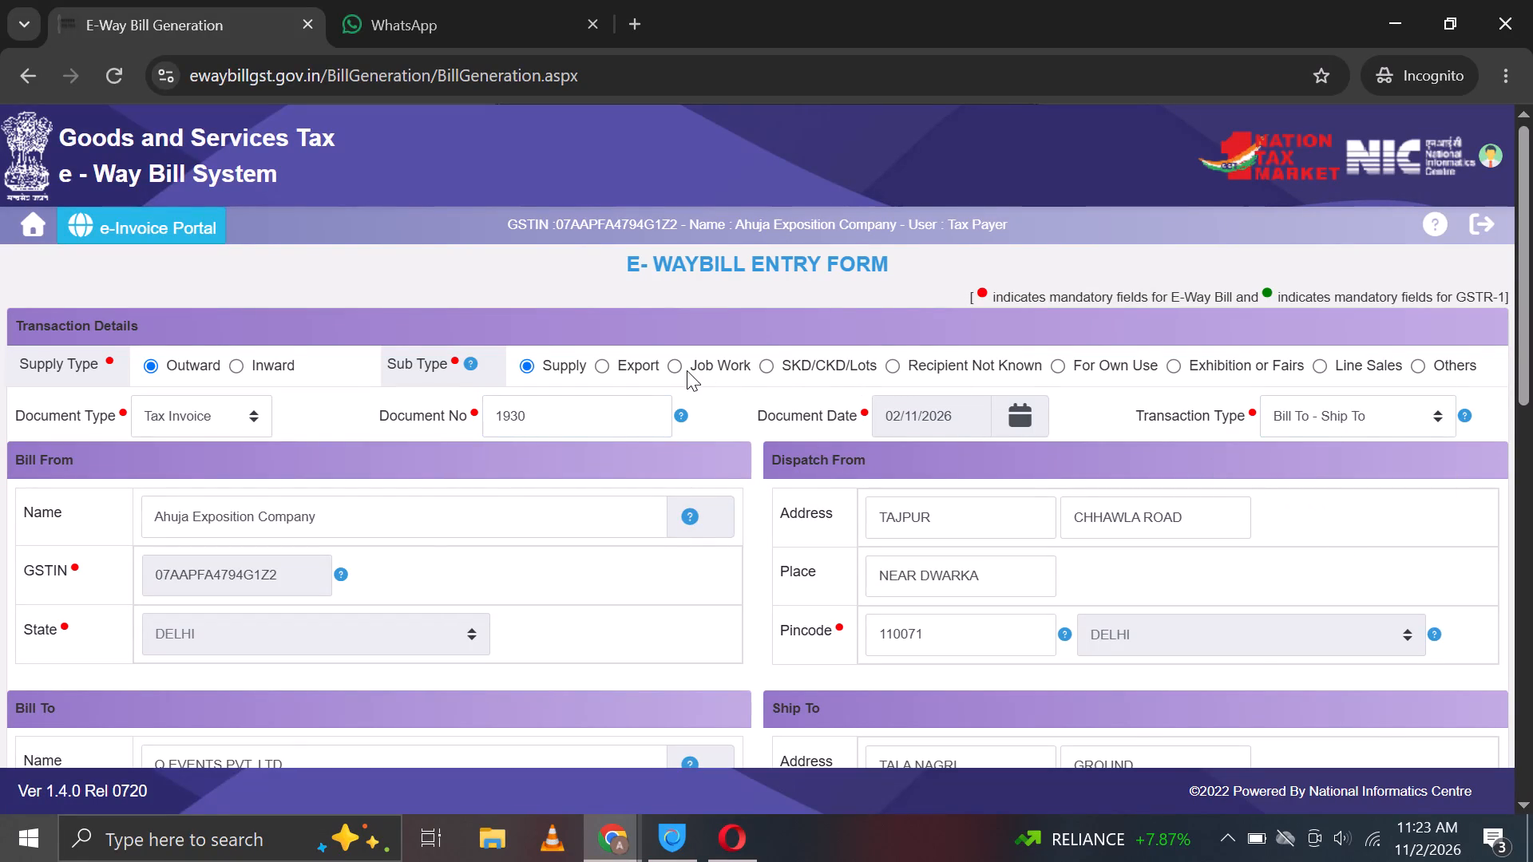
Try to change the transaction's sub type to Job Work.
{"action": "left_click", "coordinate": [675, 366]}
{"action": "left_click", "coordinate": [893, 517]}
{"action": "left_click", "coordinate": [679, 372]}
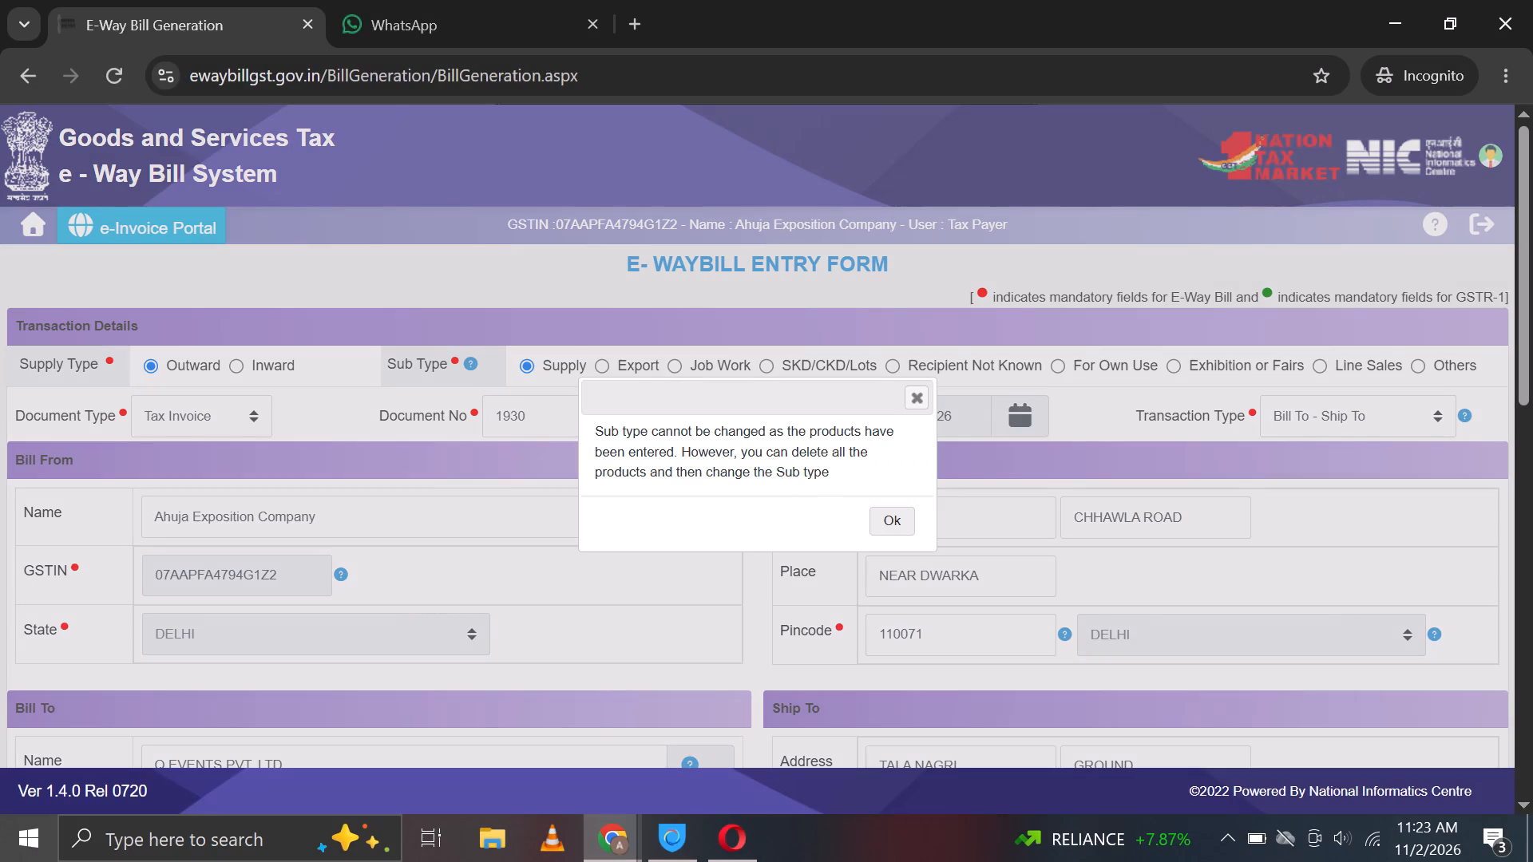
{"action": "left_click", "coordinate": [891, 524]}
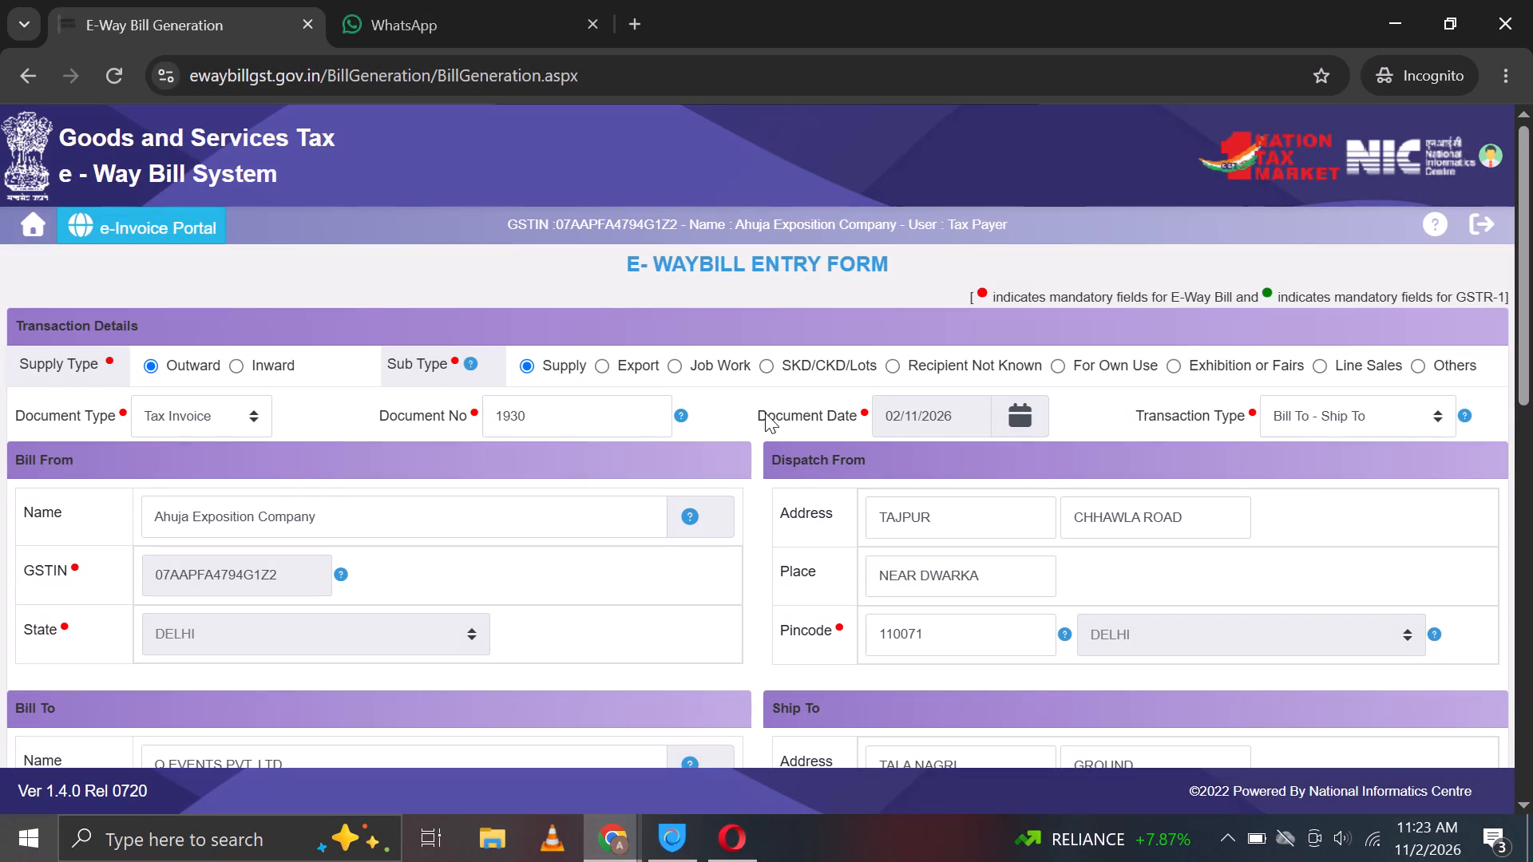
Exit the e-way bill entry form without submitting it.
{"action": "left_click_drag", "start_coordinate": [1532, 299], "coordinate": [1532, 694]}
{"action": "left_click", "coordinate": [869, 706]}
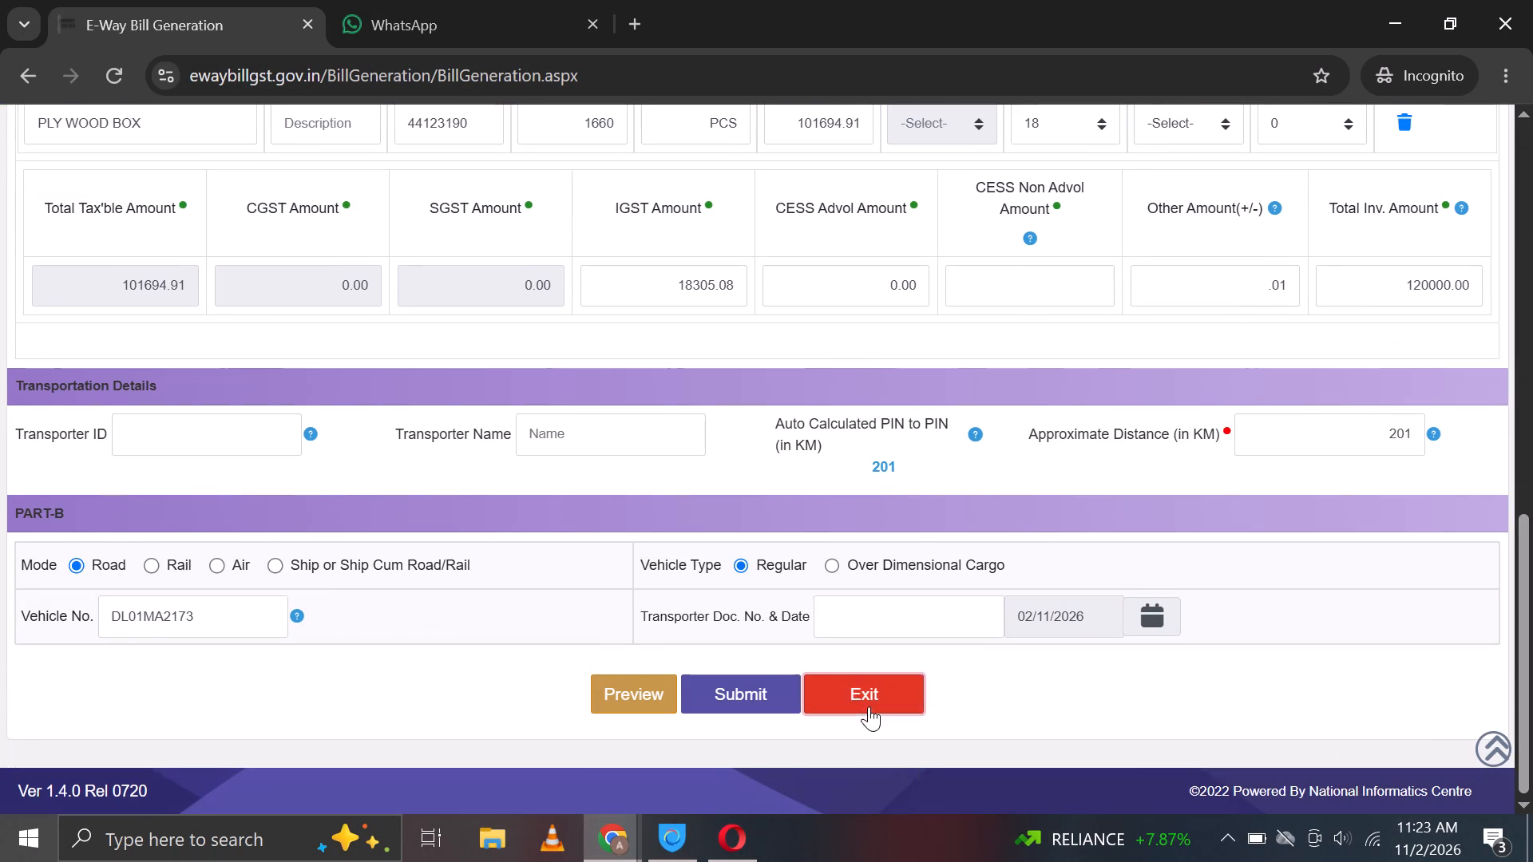
{"action": "left_click", "coordinate": [862, 707]}
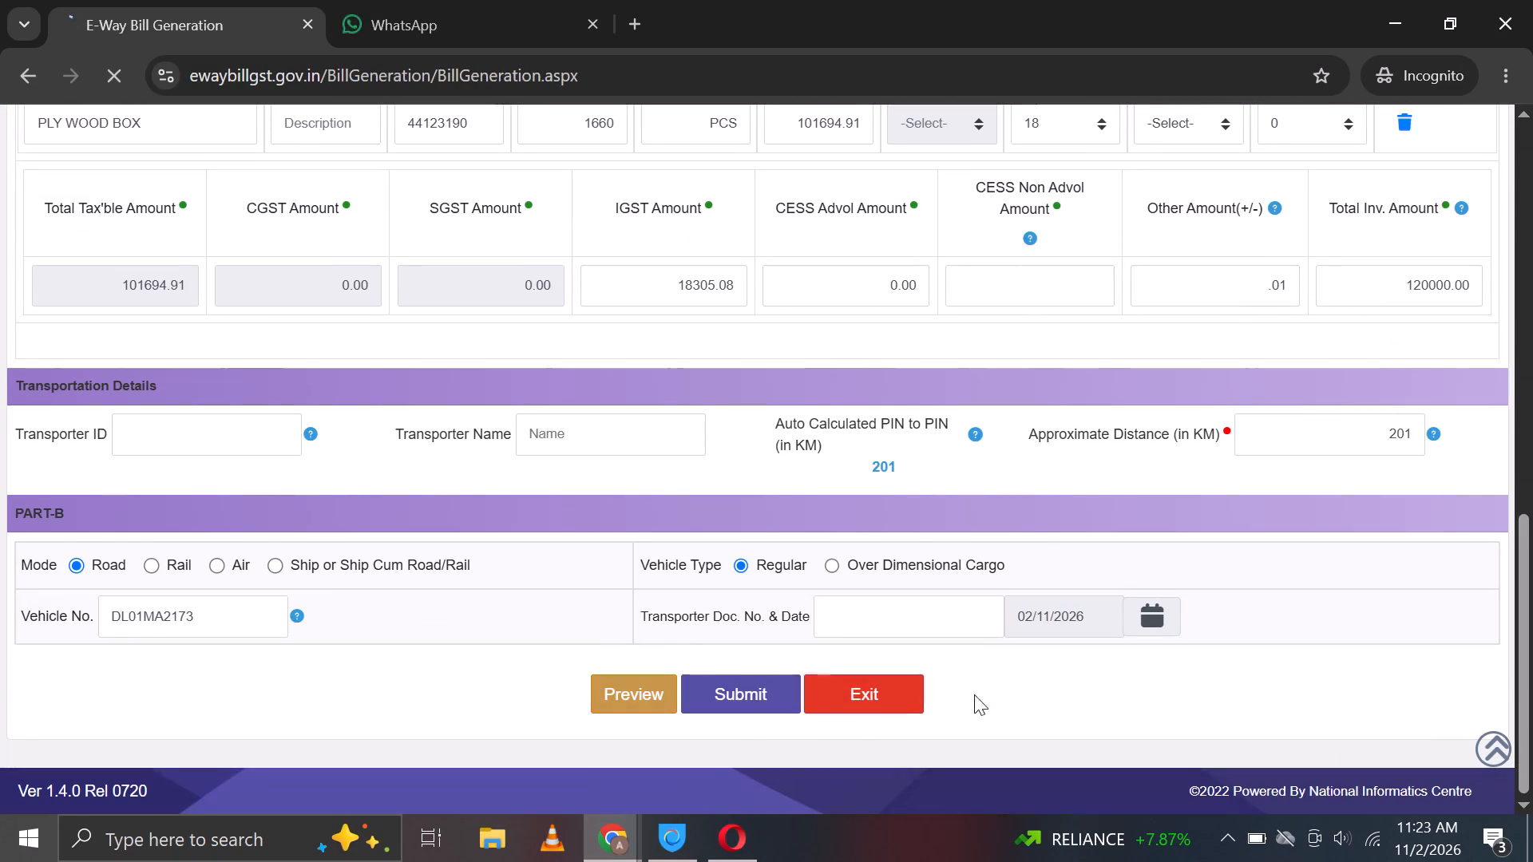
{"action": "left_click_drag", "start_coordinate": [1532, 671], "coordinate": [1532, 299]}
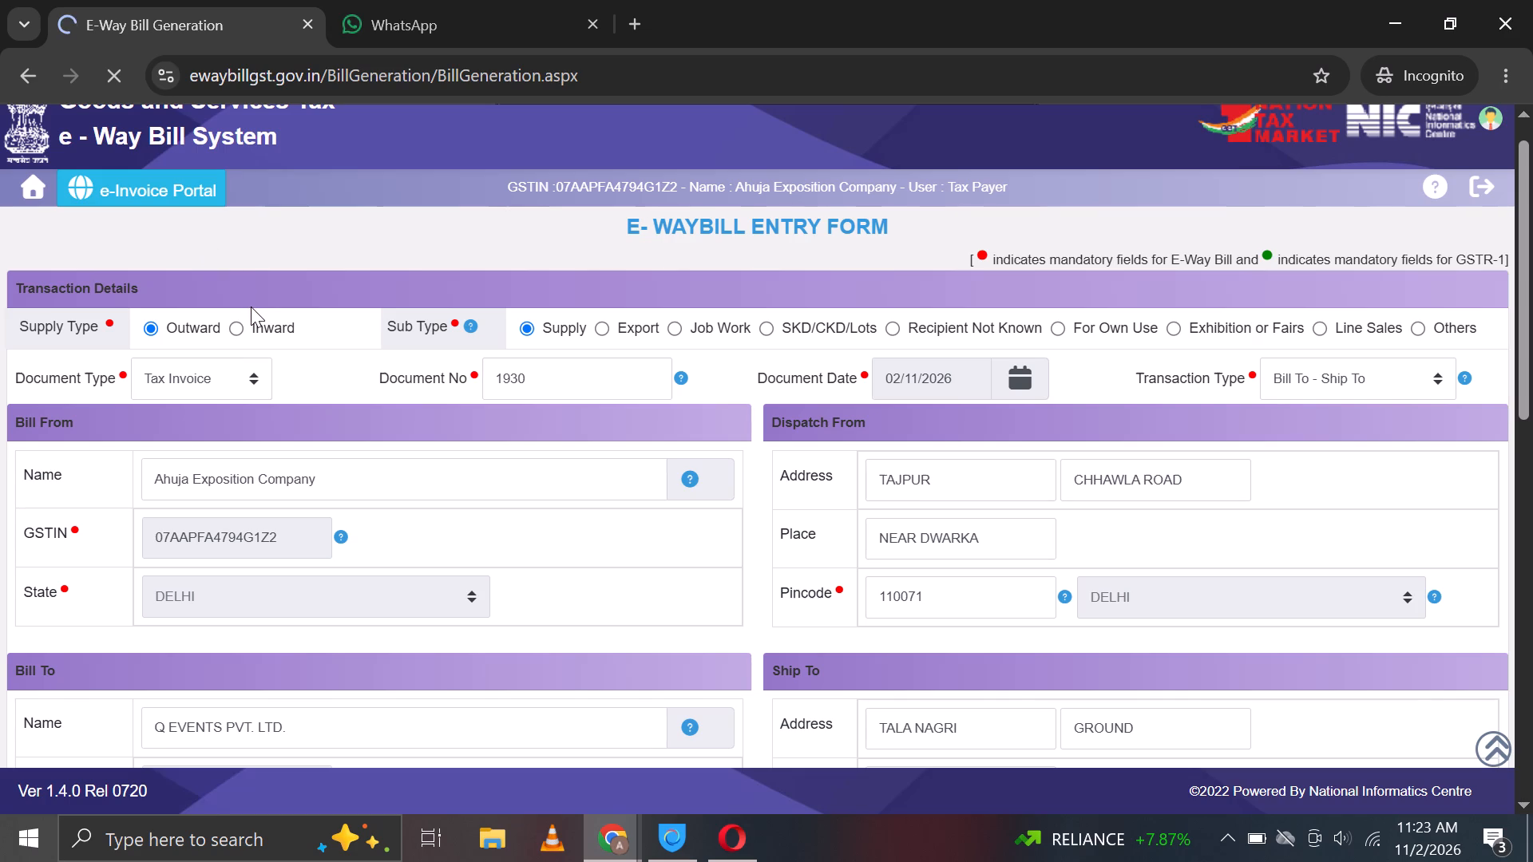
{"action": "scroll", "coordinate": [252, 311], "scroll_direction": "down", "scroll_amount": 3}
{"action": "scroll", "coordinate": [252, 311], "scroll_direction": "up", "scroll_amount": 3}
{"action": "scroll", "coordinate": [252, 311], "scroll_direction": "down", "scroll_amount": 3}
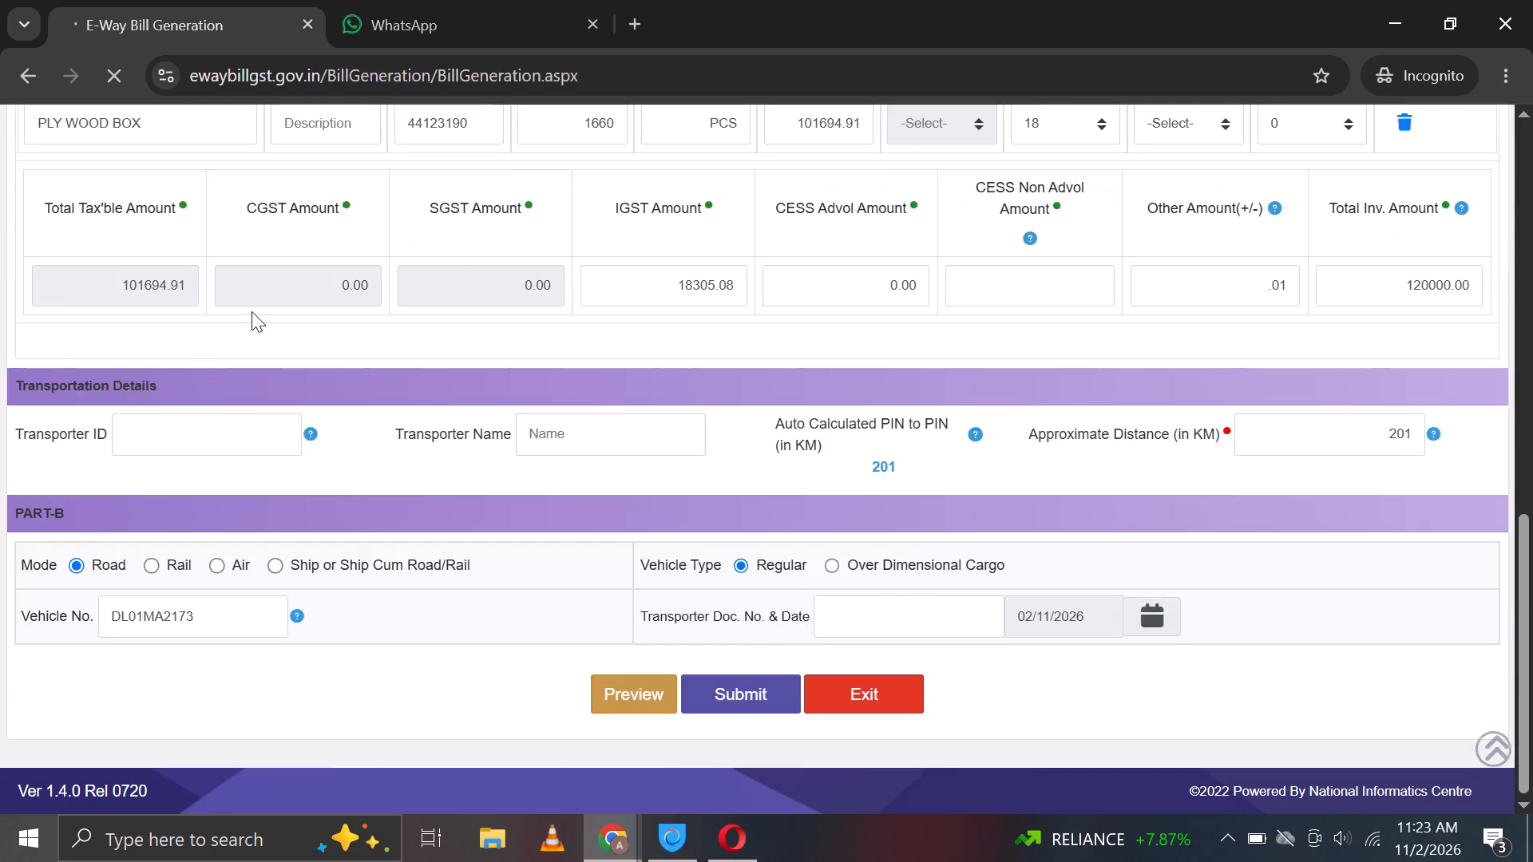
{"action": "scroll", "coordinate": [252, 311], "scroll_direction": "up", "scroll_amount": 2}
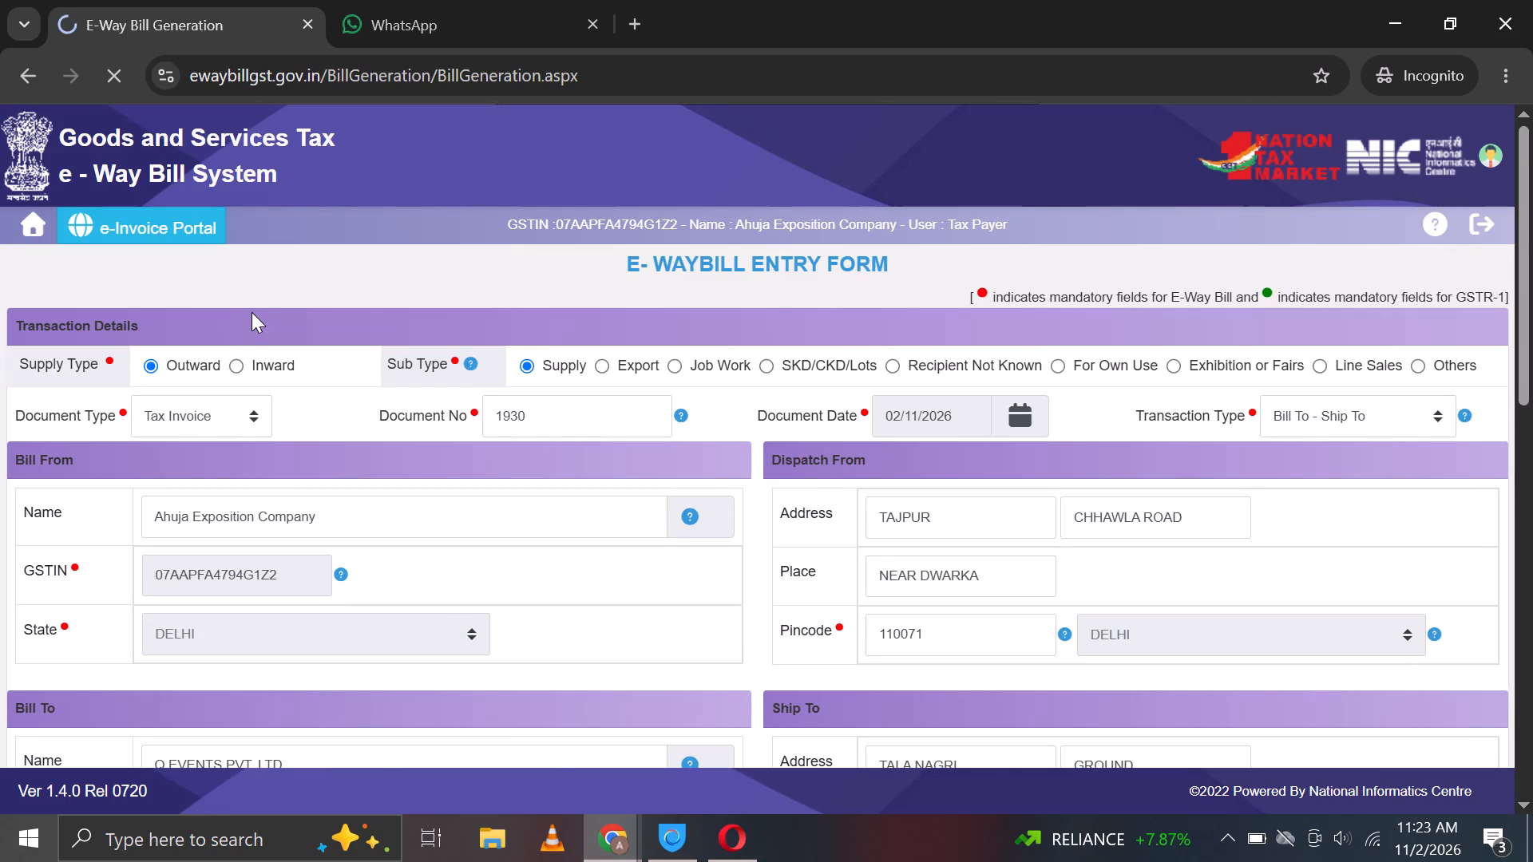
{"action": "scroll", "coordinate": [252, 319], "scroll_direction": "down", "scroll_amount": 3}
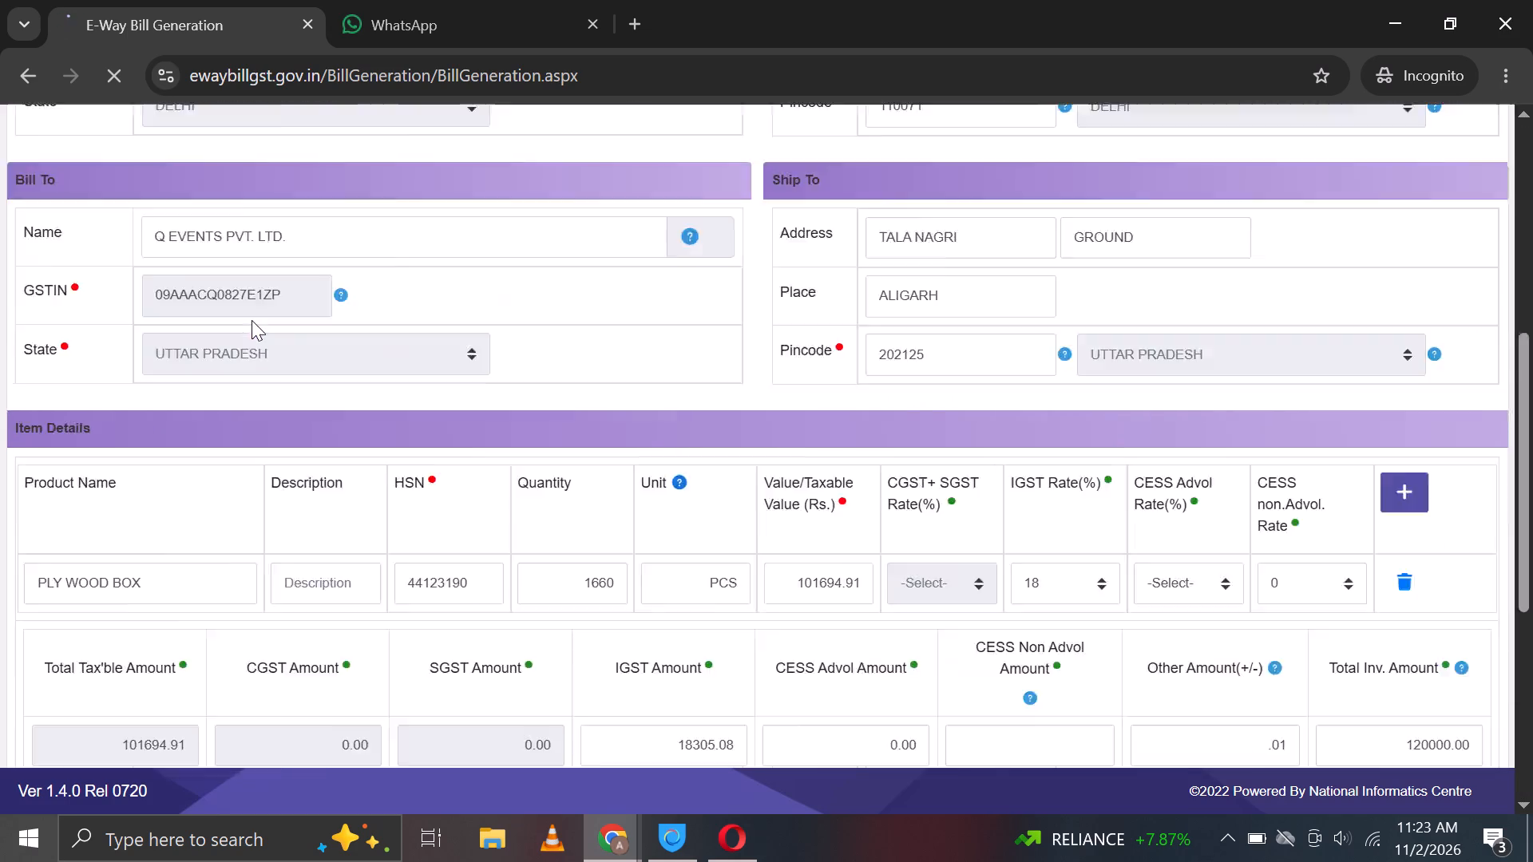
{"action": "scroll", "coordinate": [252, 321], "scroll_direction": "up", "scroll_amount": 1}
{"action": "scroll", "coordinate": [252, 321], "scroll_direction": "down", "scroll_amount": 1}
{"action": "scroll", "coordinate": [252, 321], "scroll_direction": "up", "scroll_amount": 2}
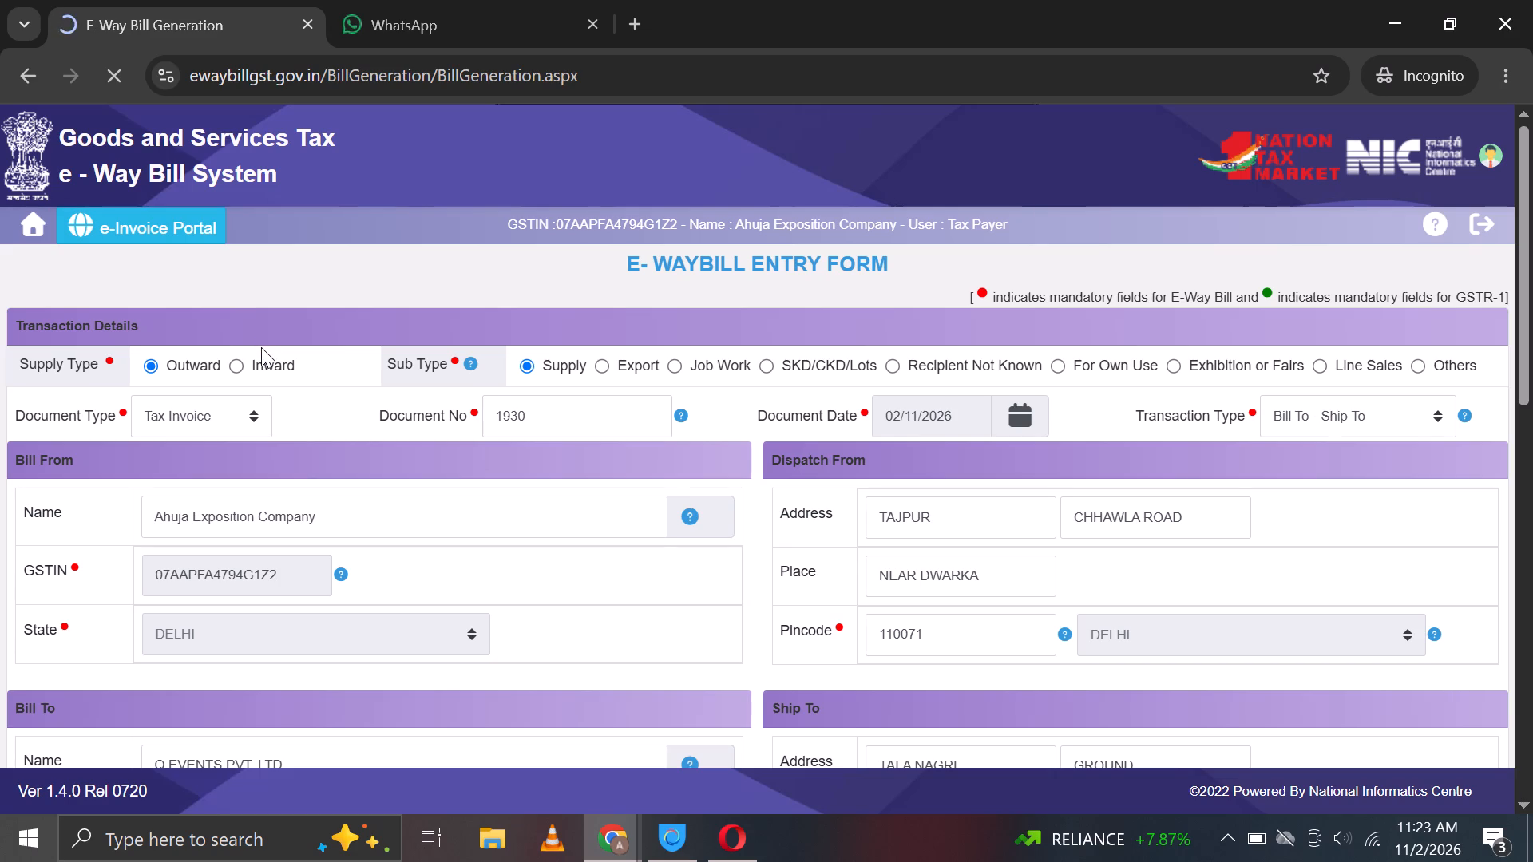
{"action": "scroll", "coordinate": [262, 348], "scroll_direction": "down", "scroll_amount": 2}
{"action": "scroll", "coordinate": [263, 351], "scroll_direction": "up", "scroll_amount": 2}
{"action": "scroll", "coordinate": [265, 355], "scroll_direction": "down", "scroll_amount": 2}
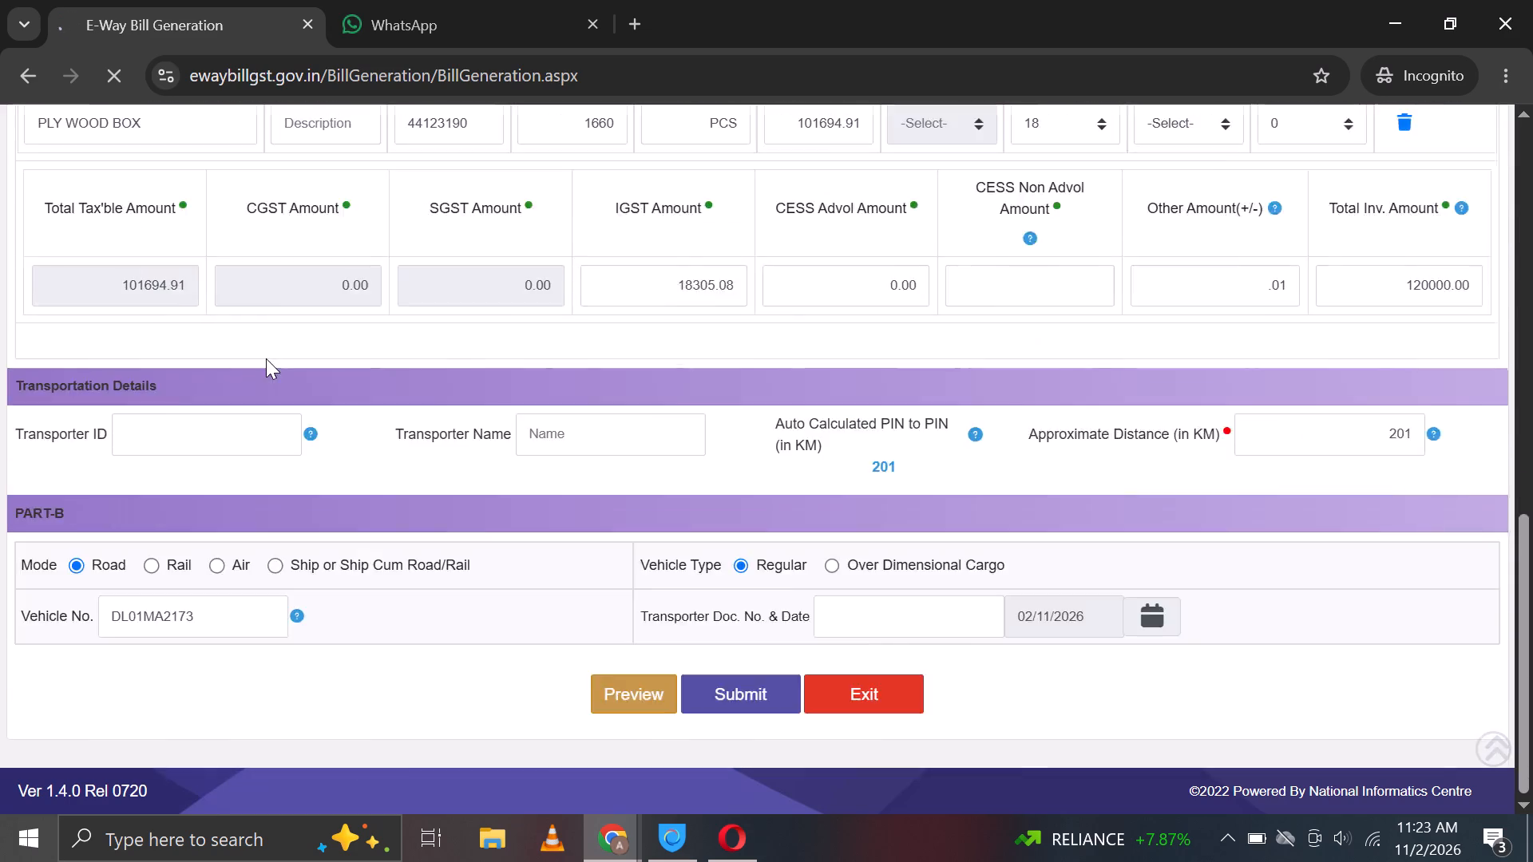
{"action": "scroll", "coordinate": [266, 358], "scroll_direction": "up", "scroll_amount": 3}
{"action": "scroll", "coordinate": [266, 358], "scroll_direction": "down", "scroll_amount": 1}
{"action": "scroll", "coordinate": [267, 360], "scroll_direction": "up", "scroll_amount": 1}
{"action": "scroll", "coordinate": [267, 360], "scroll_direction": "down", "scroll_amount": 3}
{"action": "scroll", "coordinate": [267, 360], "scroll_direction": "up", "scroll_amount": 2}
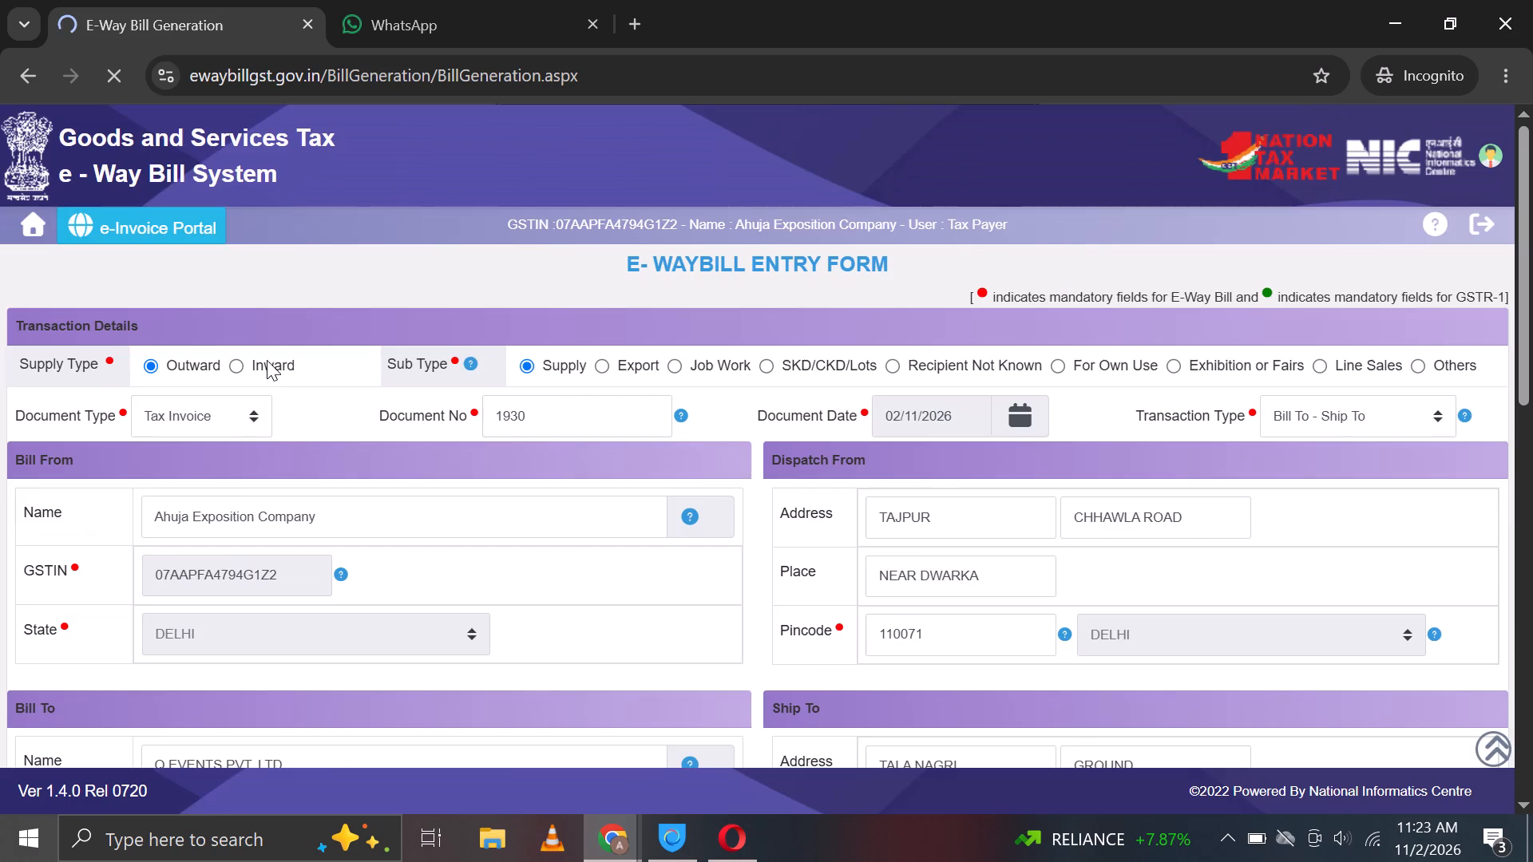
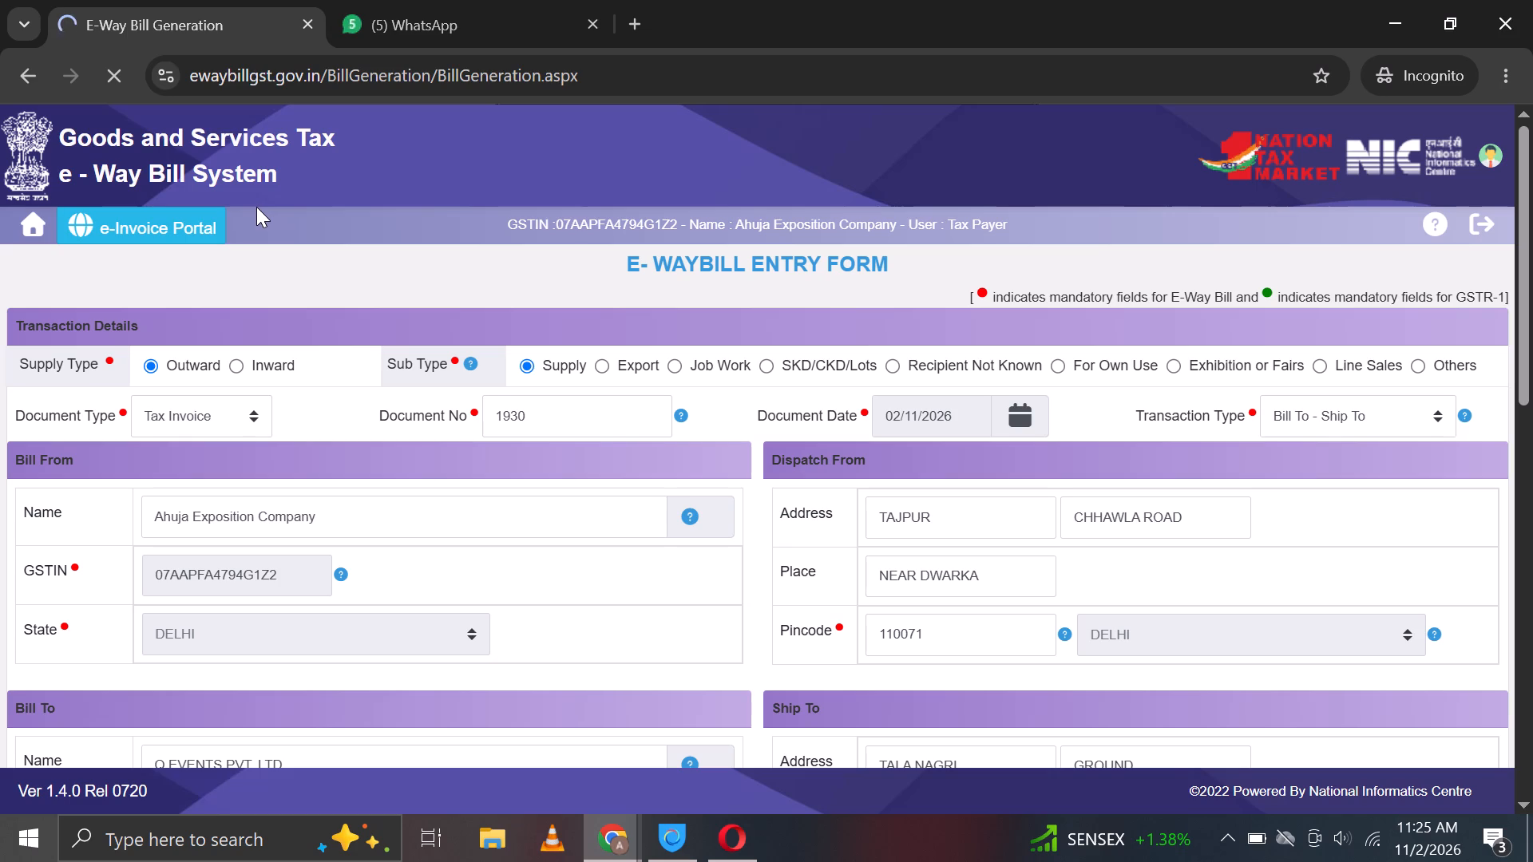
Copy the Bill To GSTIN of Q EVENTS PVT. LTD. from the filled entry form.
{"action": "scroll", "coordinate": [256, 208], "scroll_direction": "down", "scroll_amount": 2}
{"action": "scroll", "coordinate": [252, 235], "scroll_direction": "up", "scroll_amount": 2}
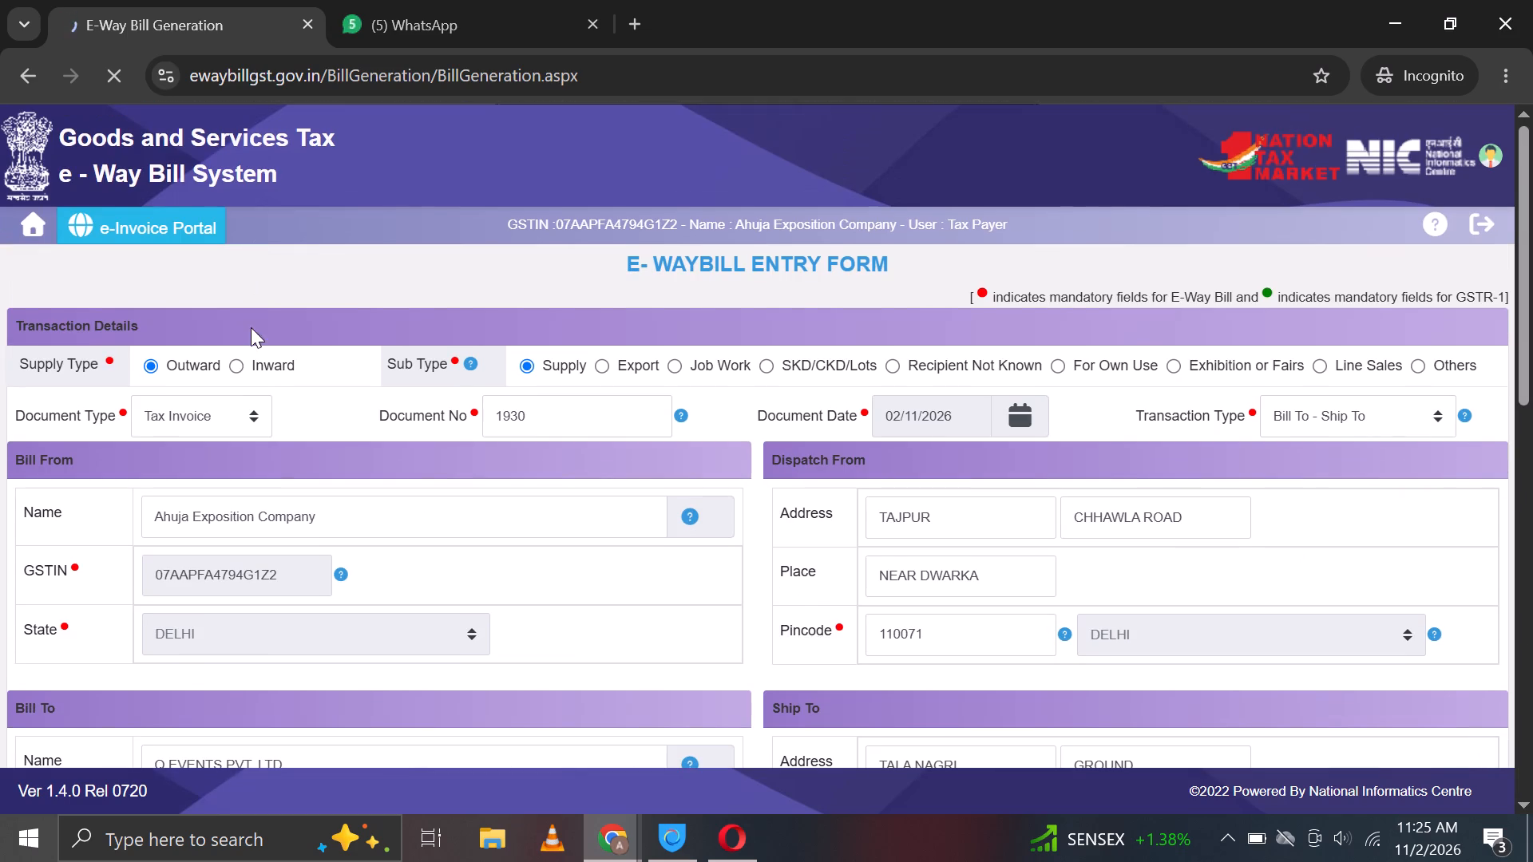
{"action": "left_click_drag", "start_coordinate": [1532, 310], "coordinate": [1532, 364]}
{"action": "double_click", "coordinate": [254, 690]}
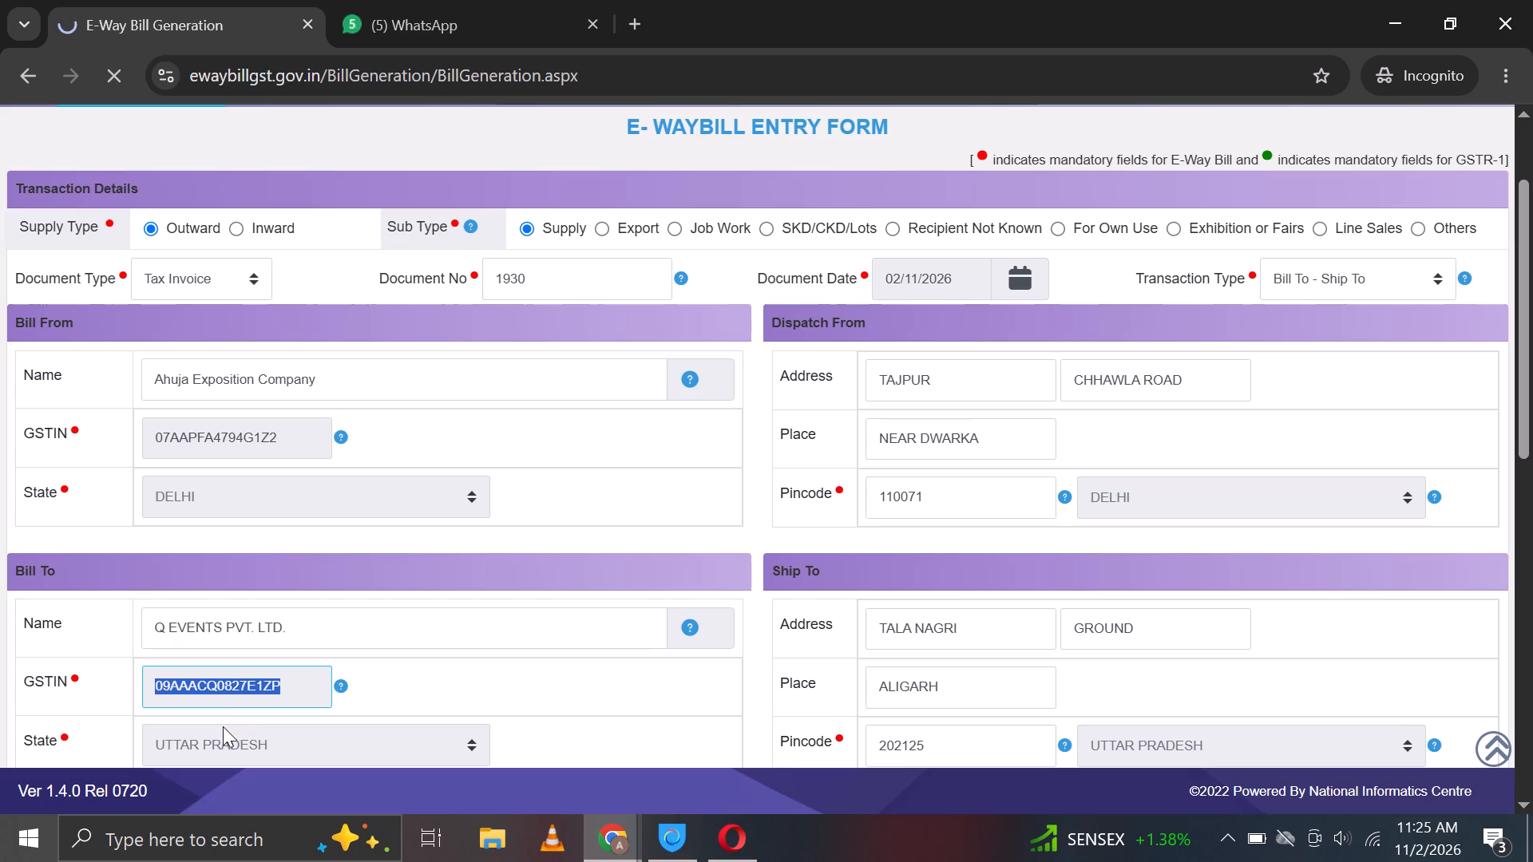
{"action": "key", "text": "ctrl+c"}
{"action": "key", "text": "ctrl+c"}
{"action": "key", "text": "ctrl+c"}
{"action": "key", "text": "ctrl+c"}
{"action": "key", "text": "ctrl+c"}
Leave the filled e-way bill entry form and return to the main dashboard.
{"action": "left_click", "coordinate": [186, 1]}
{"action": "scroll", "coordinate": [250, 85], "scroll_direction": "up", "scroll_amount": 2}
{"action": "scroll", "coordinate": [301, 196], "scroll_direction": "up", "scroll_amount": 4}
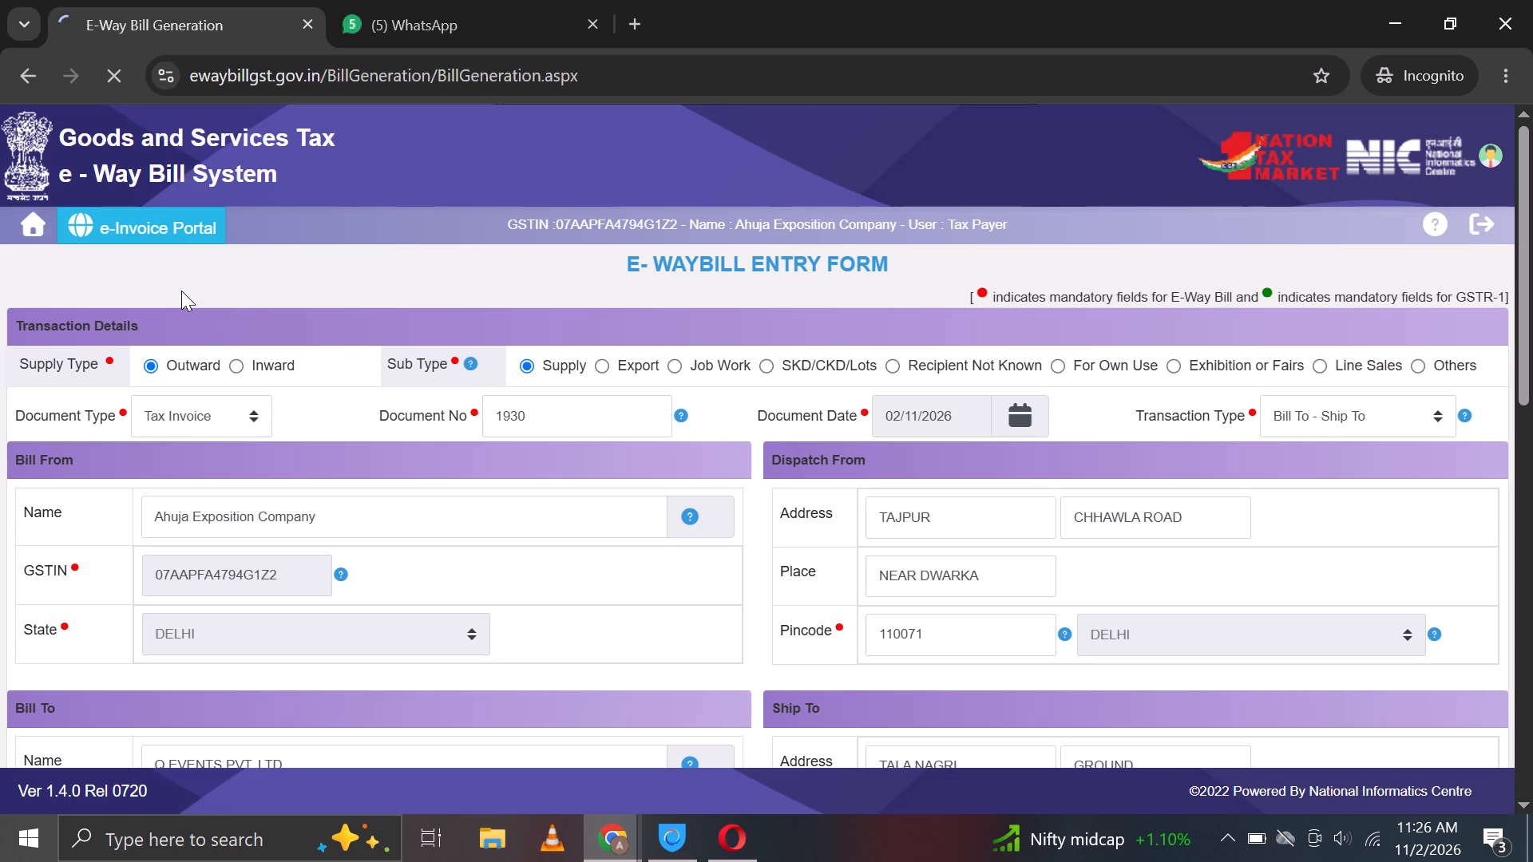
{"action": "scroll", "coordinate": [181, 287], "scroll_direction": "down", "scroll_amount": 3}
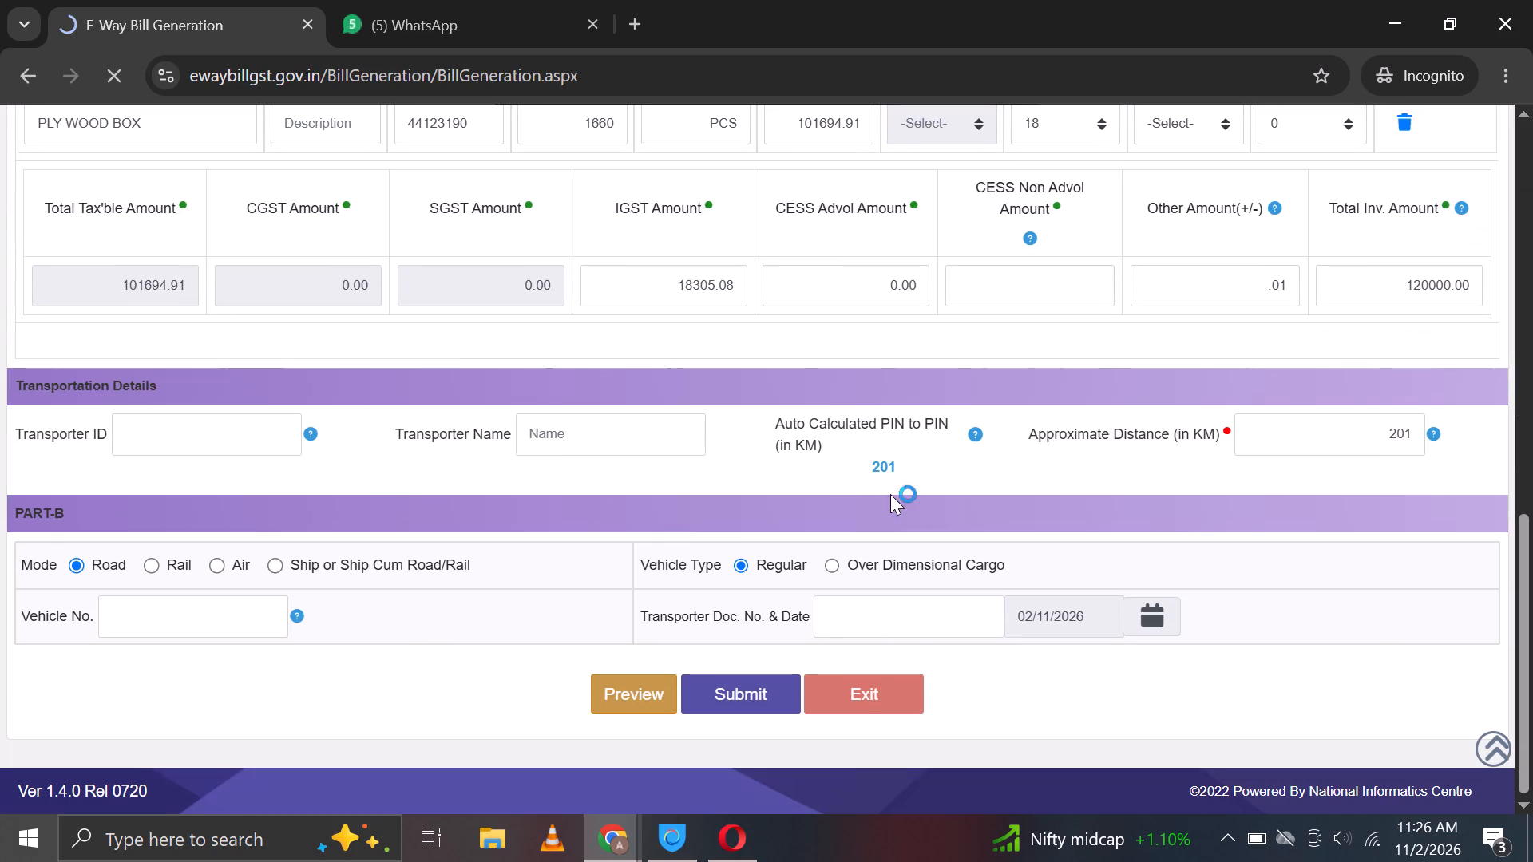
{"action": "left_click", "coordinate": [865, 698]}
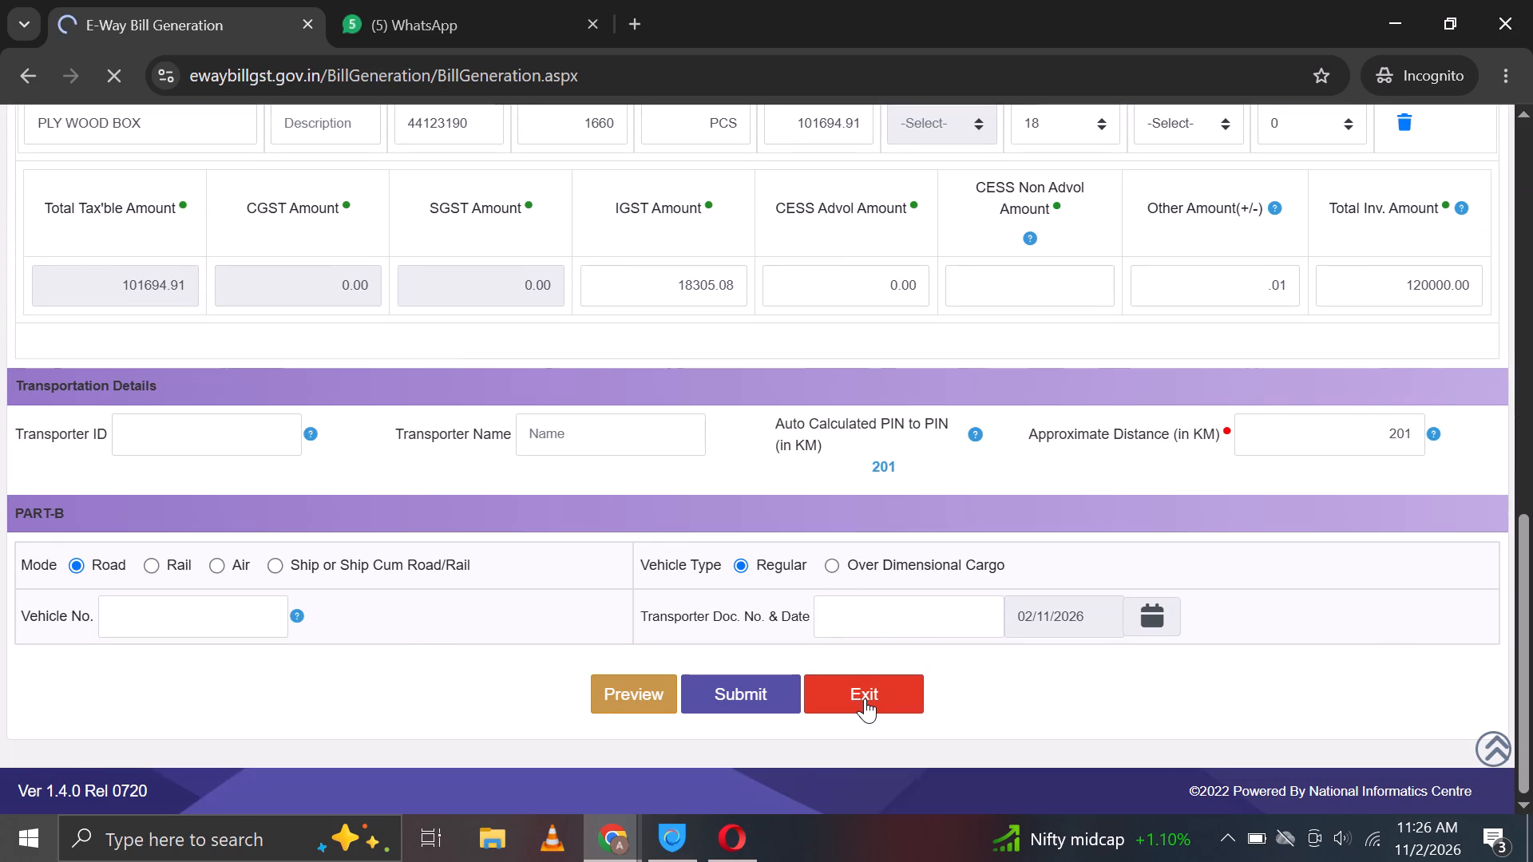
{"action": "scroll", "coordinate": [865, 698], "scroll_direction": "up", "scroll_amount": 6}
{"action": "scroll", "coordinate": [865, 698], "scroll_direction": "down", "scroll_amount": 2}
{"action": "scroll", "coordinate": [865, 698], "scroll_direction": "up", "scroll_amount": 5}
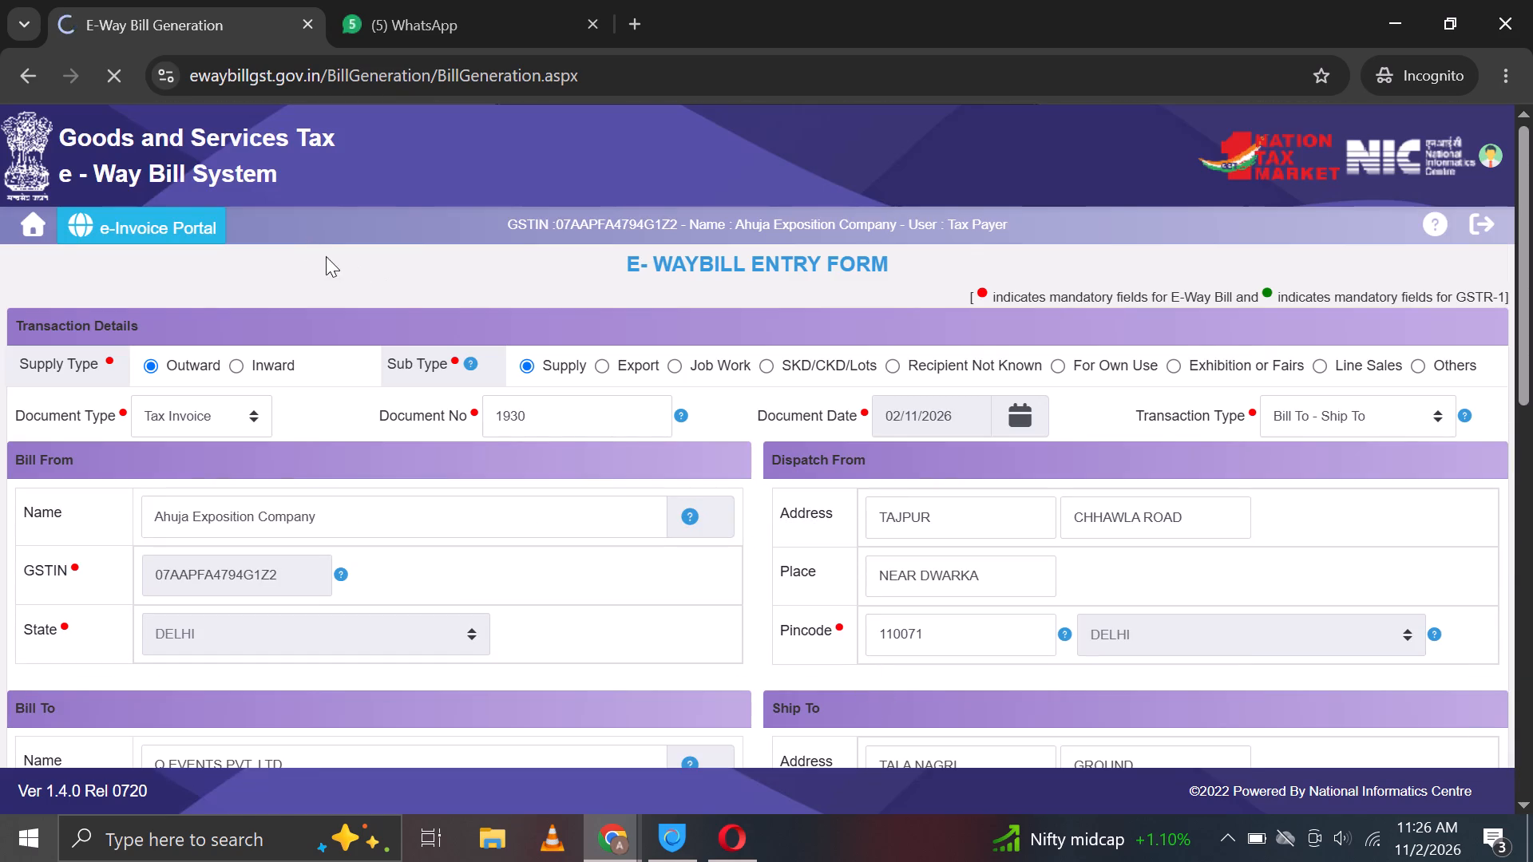
{"action": "left_click", "coordinate": [43, 230]}
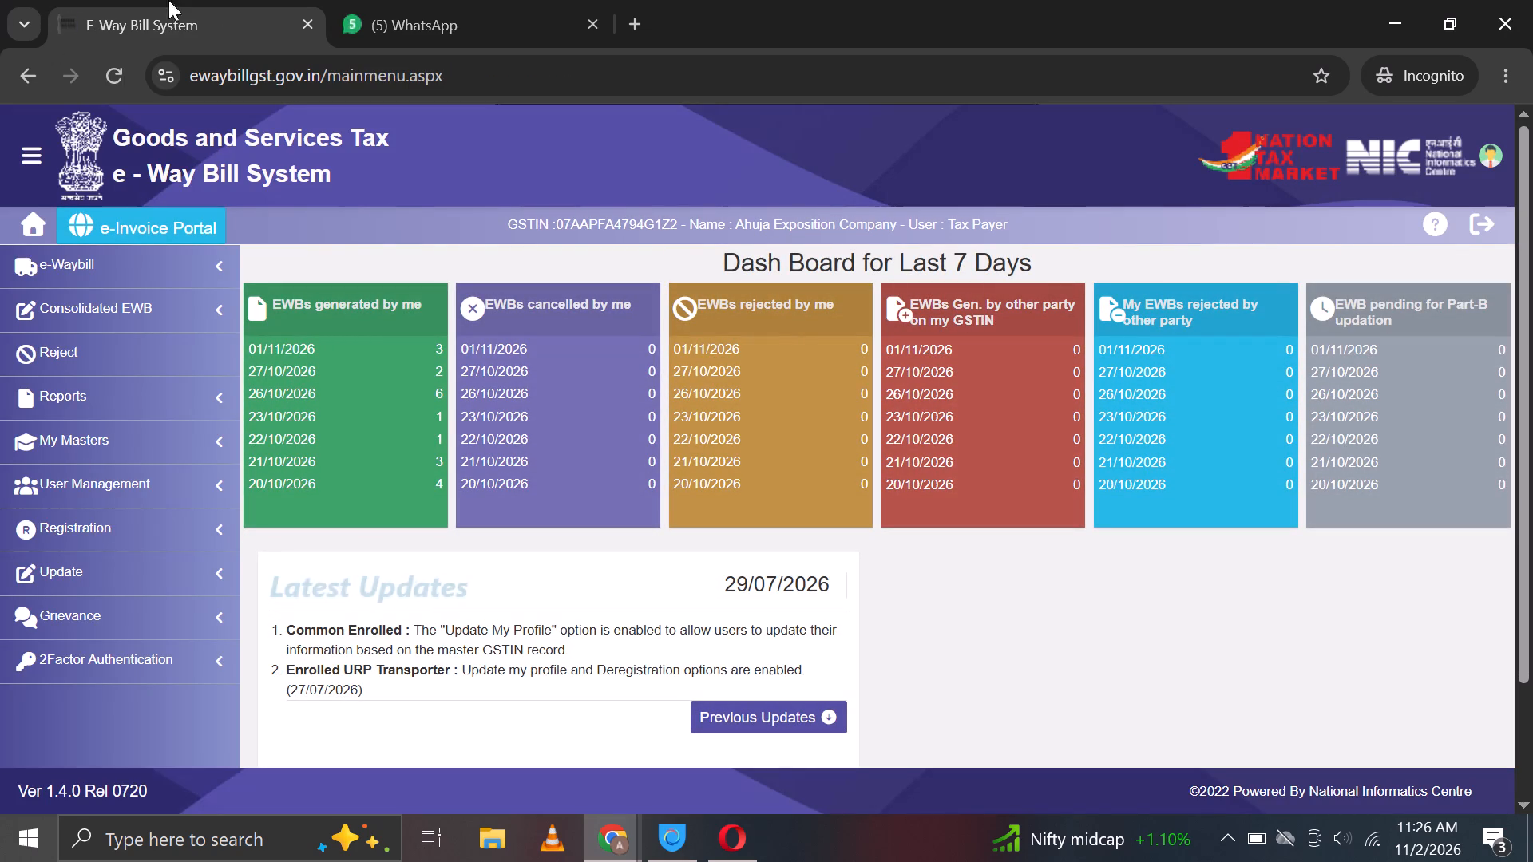
Start a new e-way bill with sub type Job Work, transaction type Bill To - Ship To and document number 1930.
{"action": "left_click", "coordinate": [109, 255]}
{"action": "left_click", "coordinate": [108, 299]}
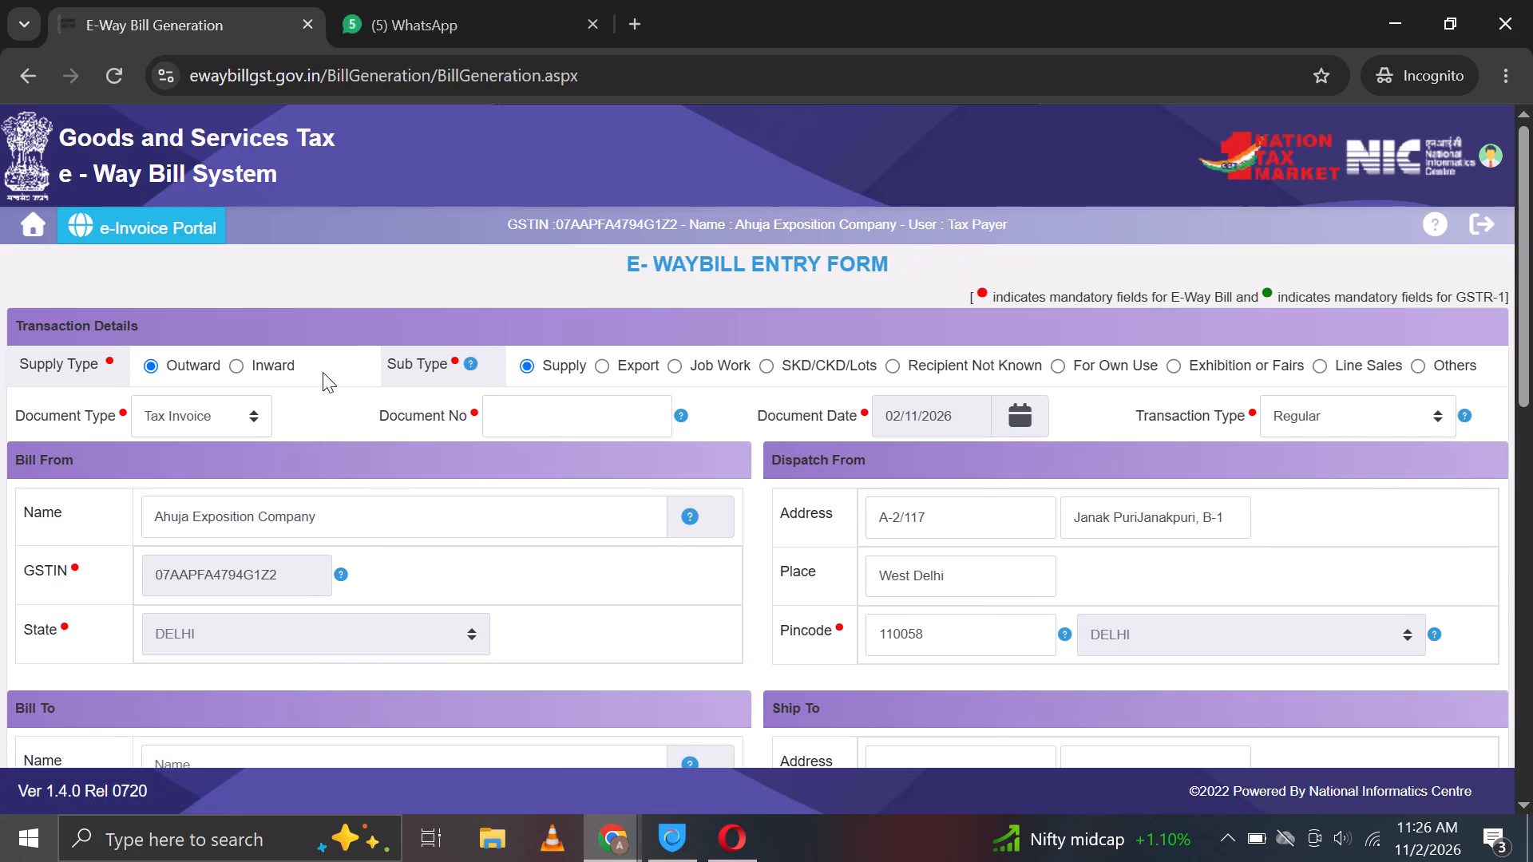
{"action": "left_click", "coordinate": [686, 366]}
{"action": "left_click", "coordinate": [678, 362]}
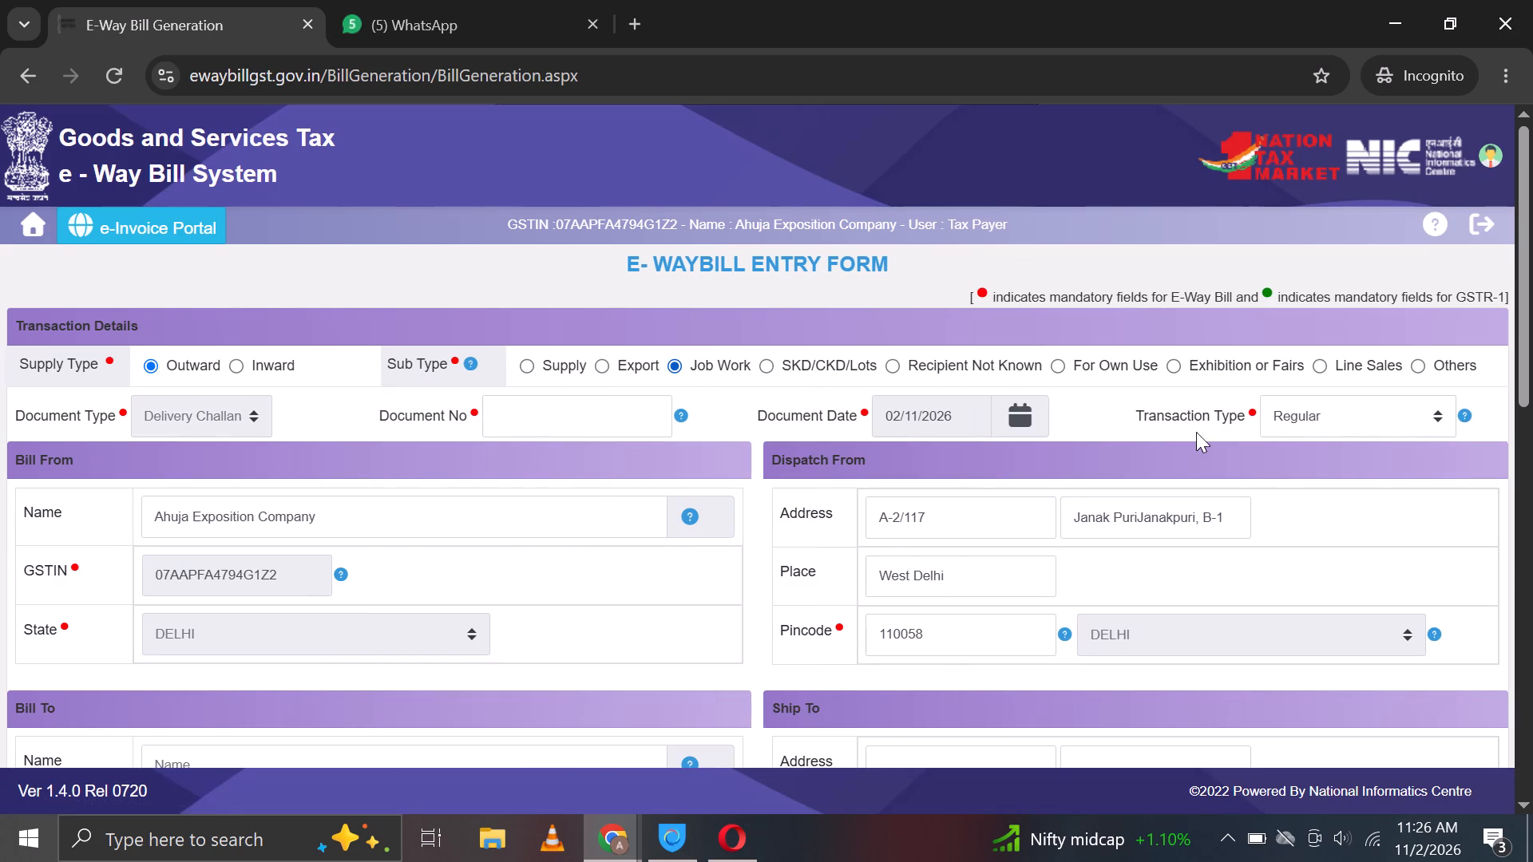
{"action": "left_click", "coordinate": [1310, 421]}
{"action": "left_click", "coordinate": [1312, 475]}
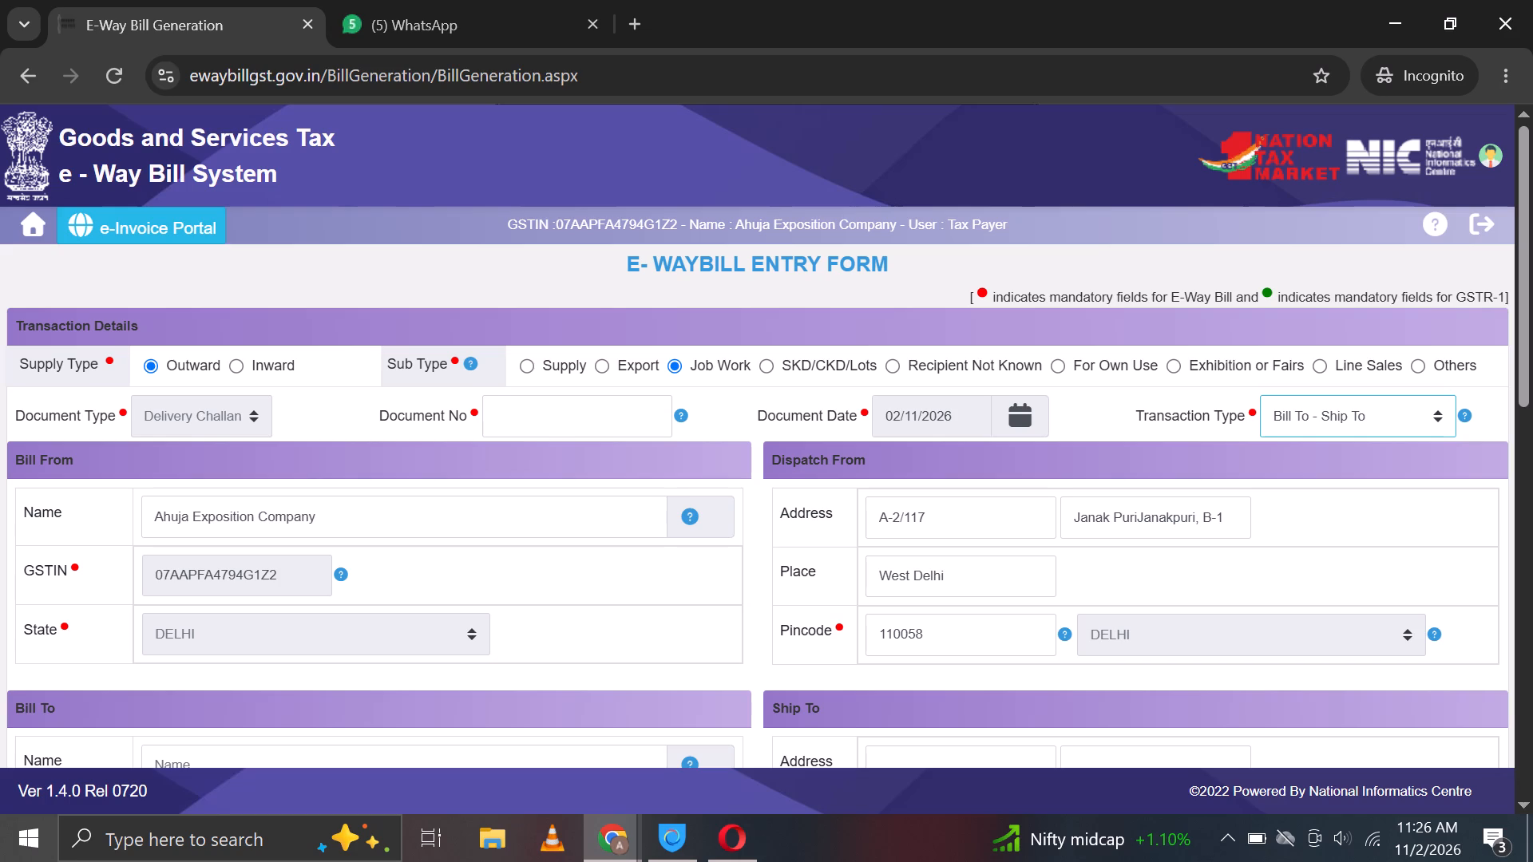
{"action": "type", "text": "19"}
{"action": "type", "text": "30"}
{"action": "left_click", "coordinate": [594, 423]}
{"action": "type", "text": "18"}
{"action": "key", "text": "BackSpace"}
{"action": "type", "text": "930"}
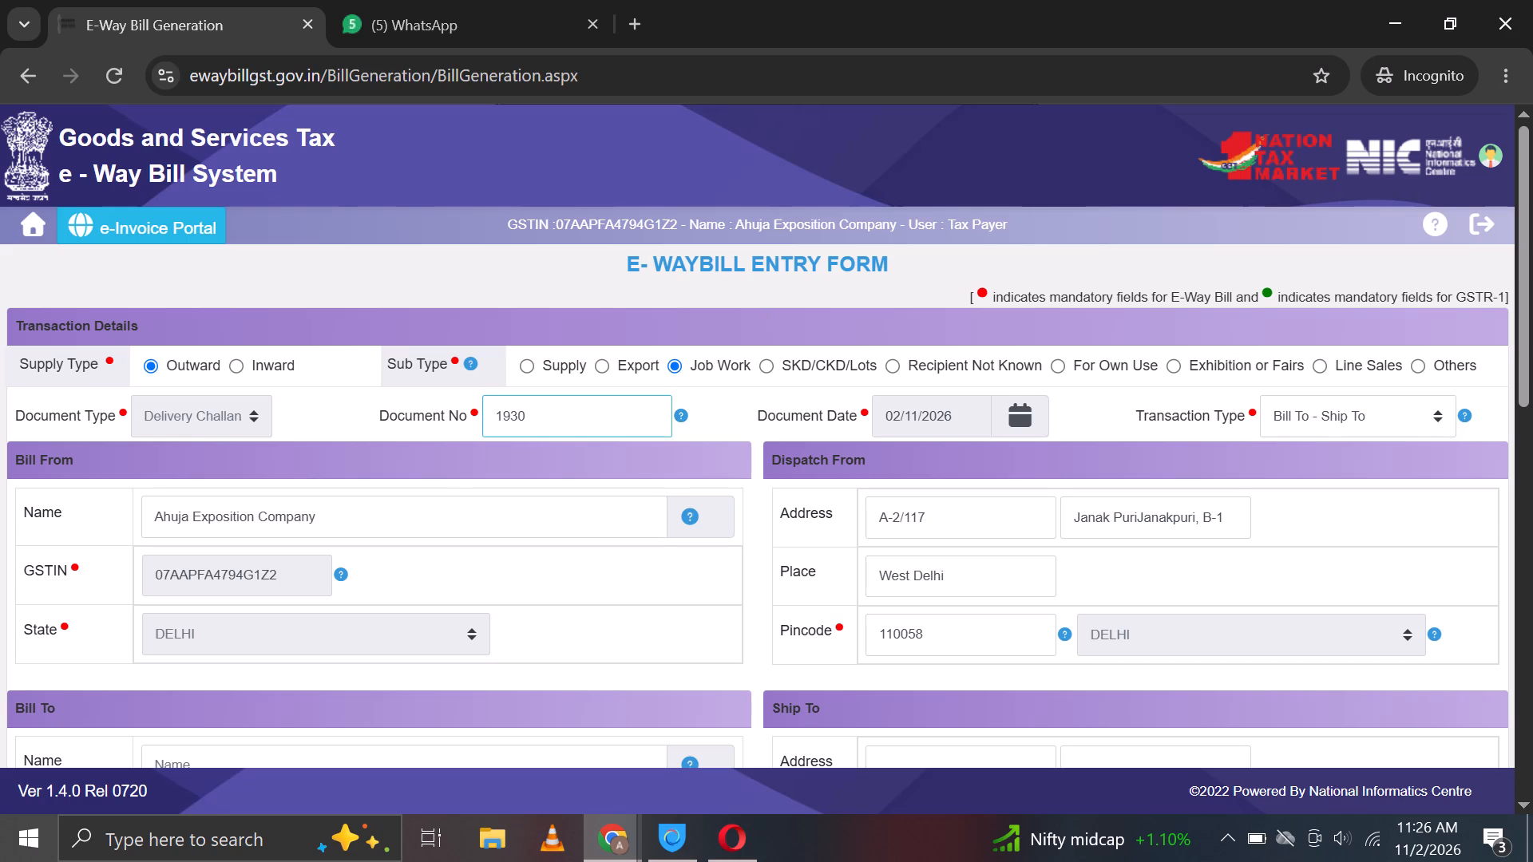
Fill in the Bill To party by pasting the copied GSTIN of Q EVENTS PVT. LTD.
{"action": "scroll", "coordinate": [438, 485], "scroll_direction": "down", "scroll_amount": 1}
{"action": "left_click_drag", "start_coordinate": [1532, 566], "coordinate": [1532, 453]}
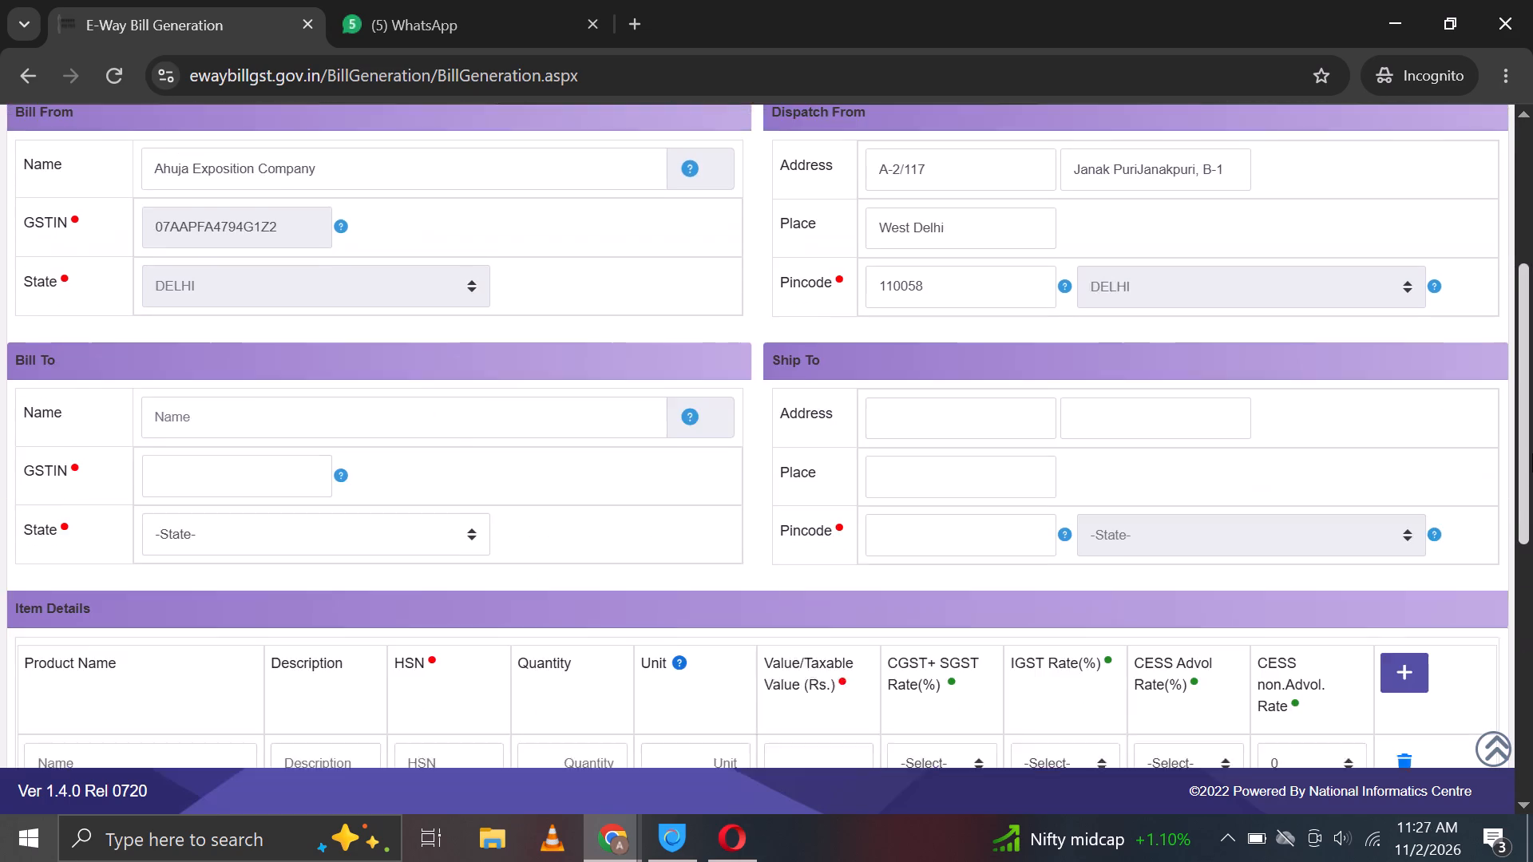
{"action": "left_click_drag", "start_coordinate": [1532, 453], "coordinate": [1532, 453]}
{"action": "left_click_drag", "start_coordinate": [1532, 452], "coordinate": [1532, 410]}
{"action": "left_click", "coordinate": [231, 584]}
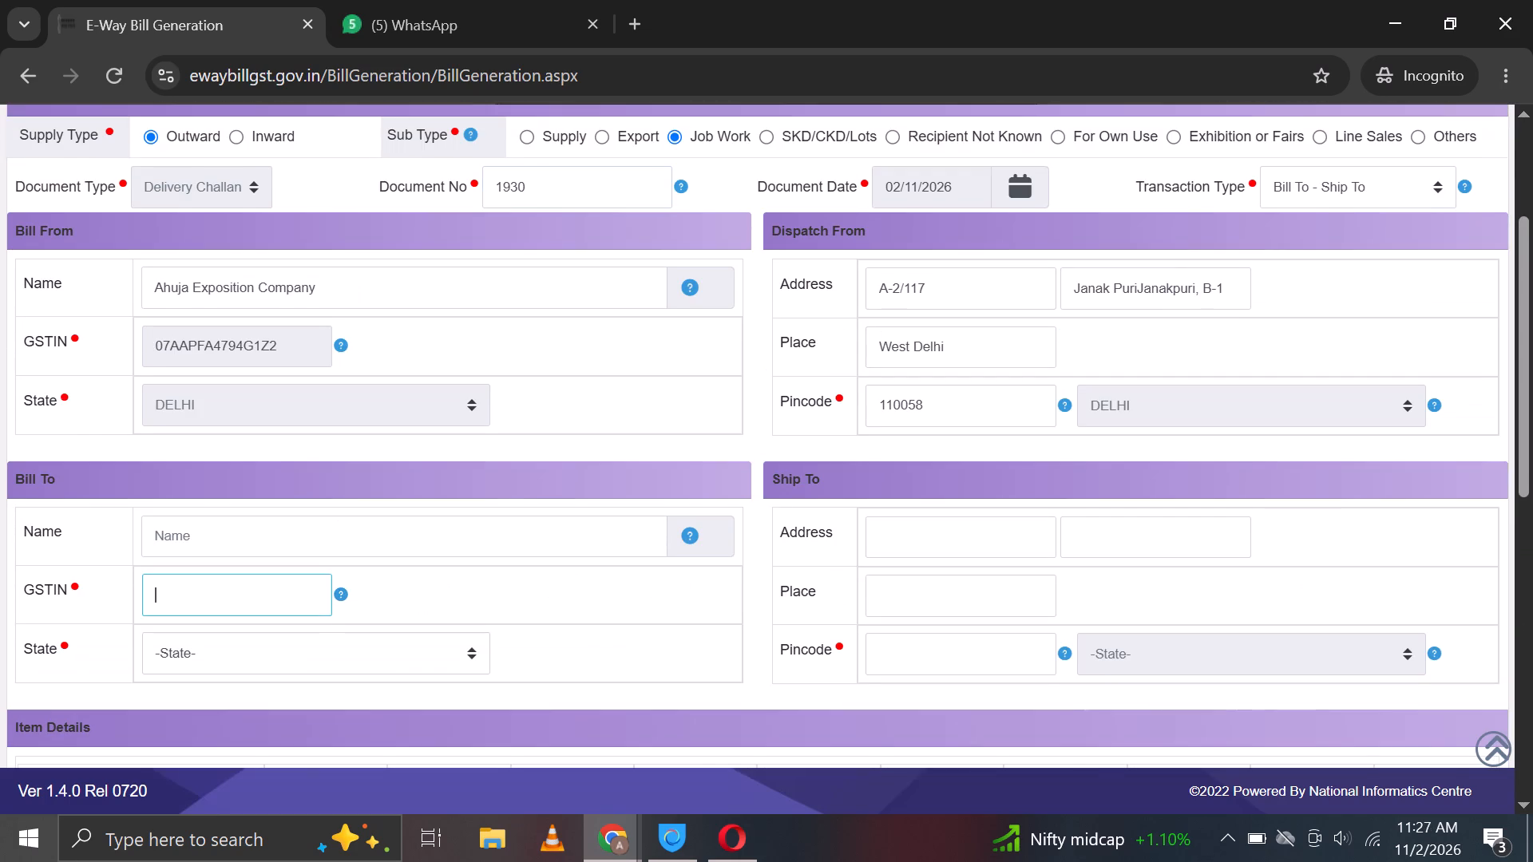
{"action": "key", "text": "ctrl+v"}
Clear the prefilled address lines, place and pincode in the Dispatch From section.
{"action": "scroll", "coordinate": [231, 584], "scroll_direction": "up", "scroll_amount": 1}
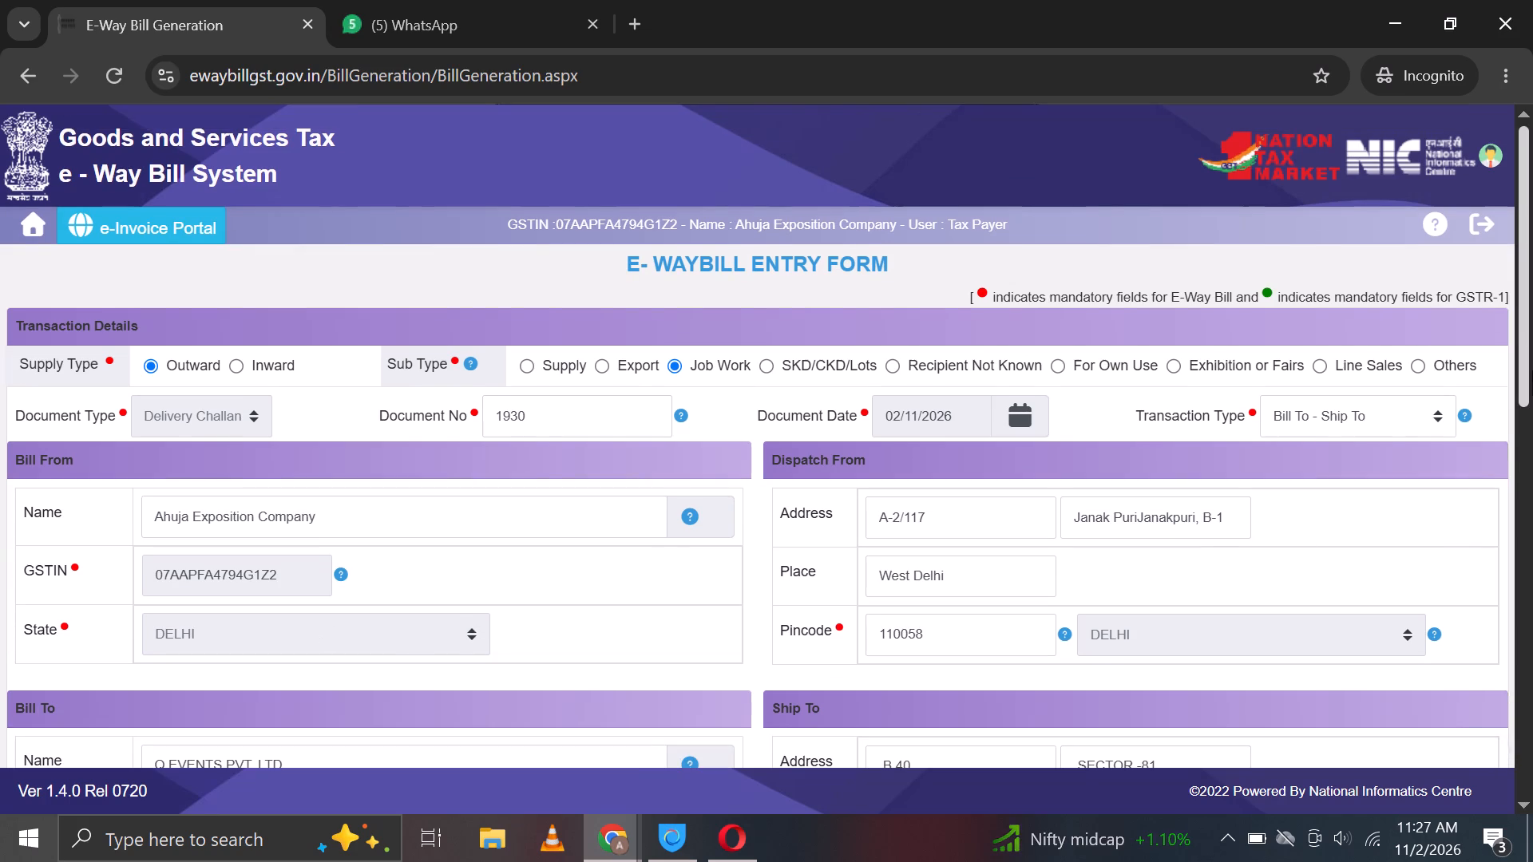
{"action": "left_click_drag", "start_coordinate": [1532, 314], "coordinate": [1532, 334]}
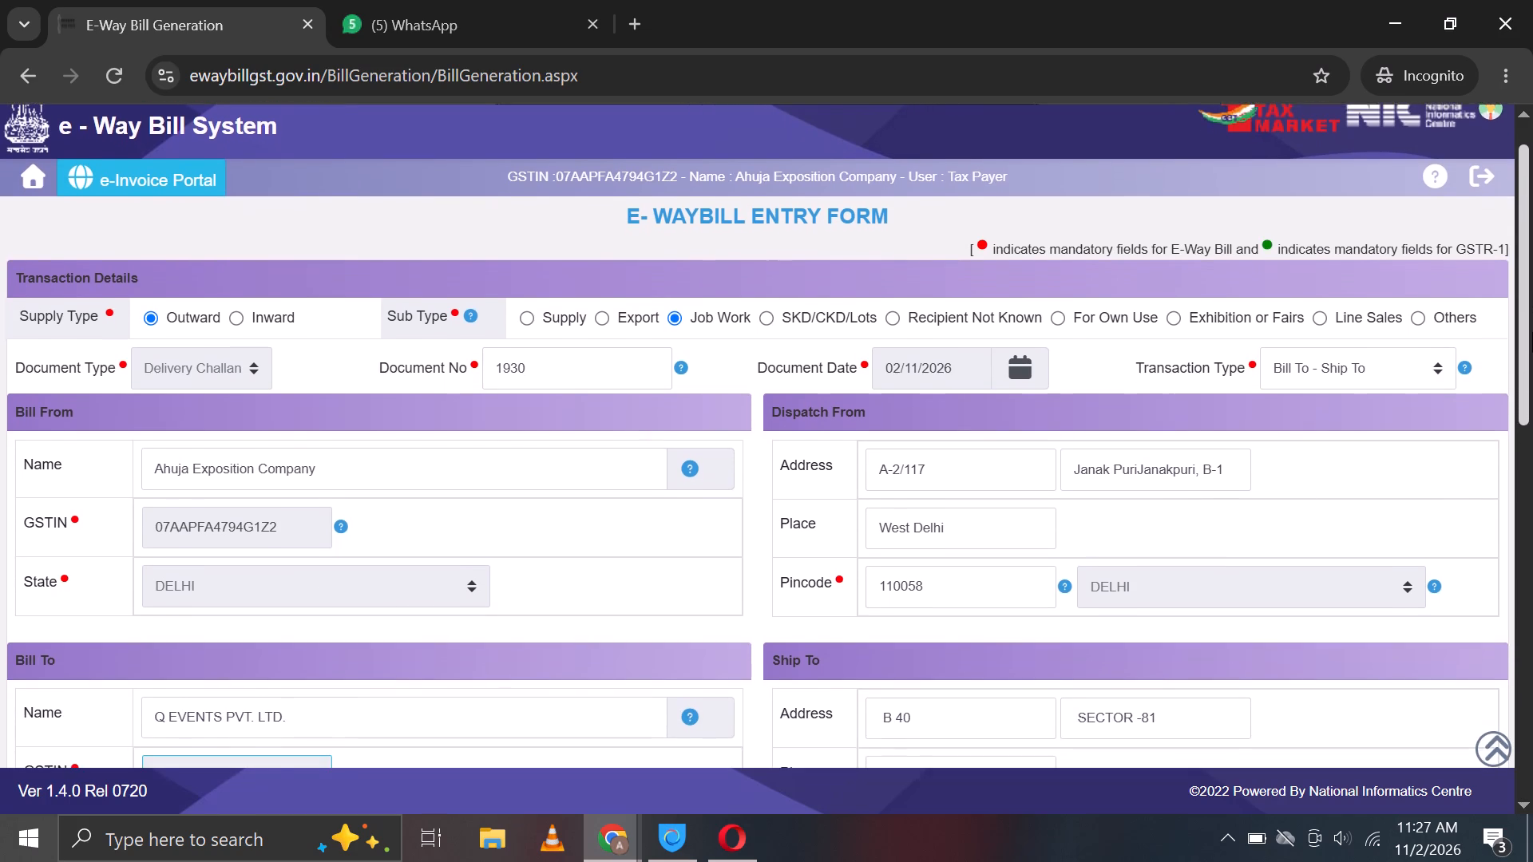
{"action": "left_click_drag", "start_coordinate": [1532, 334], "coordinate": [1531, 414]}
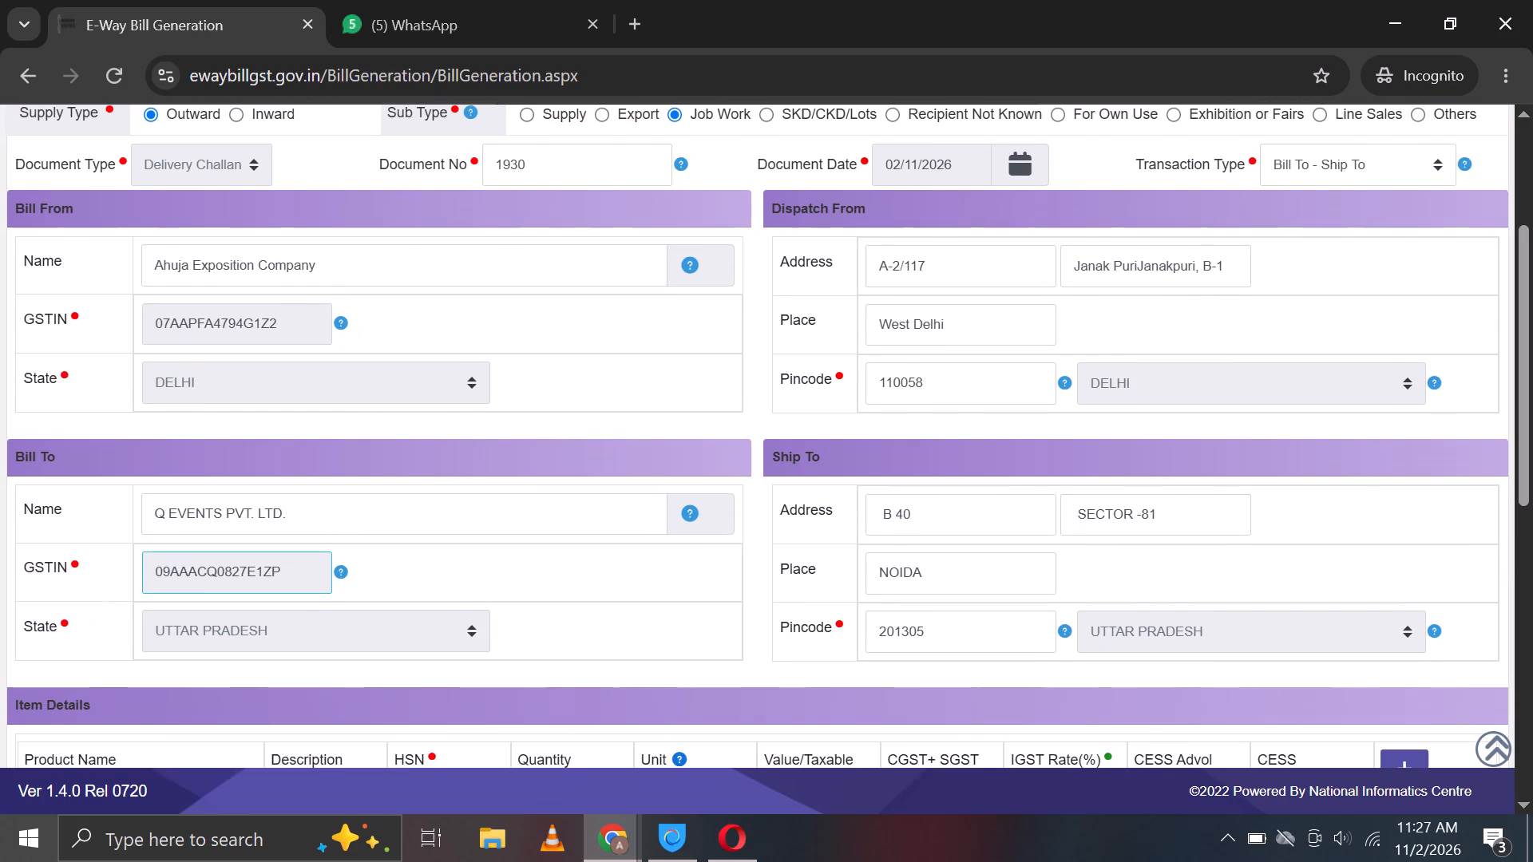
{"action": "left_click", "coordinate": [985, 521]}
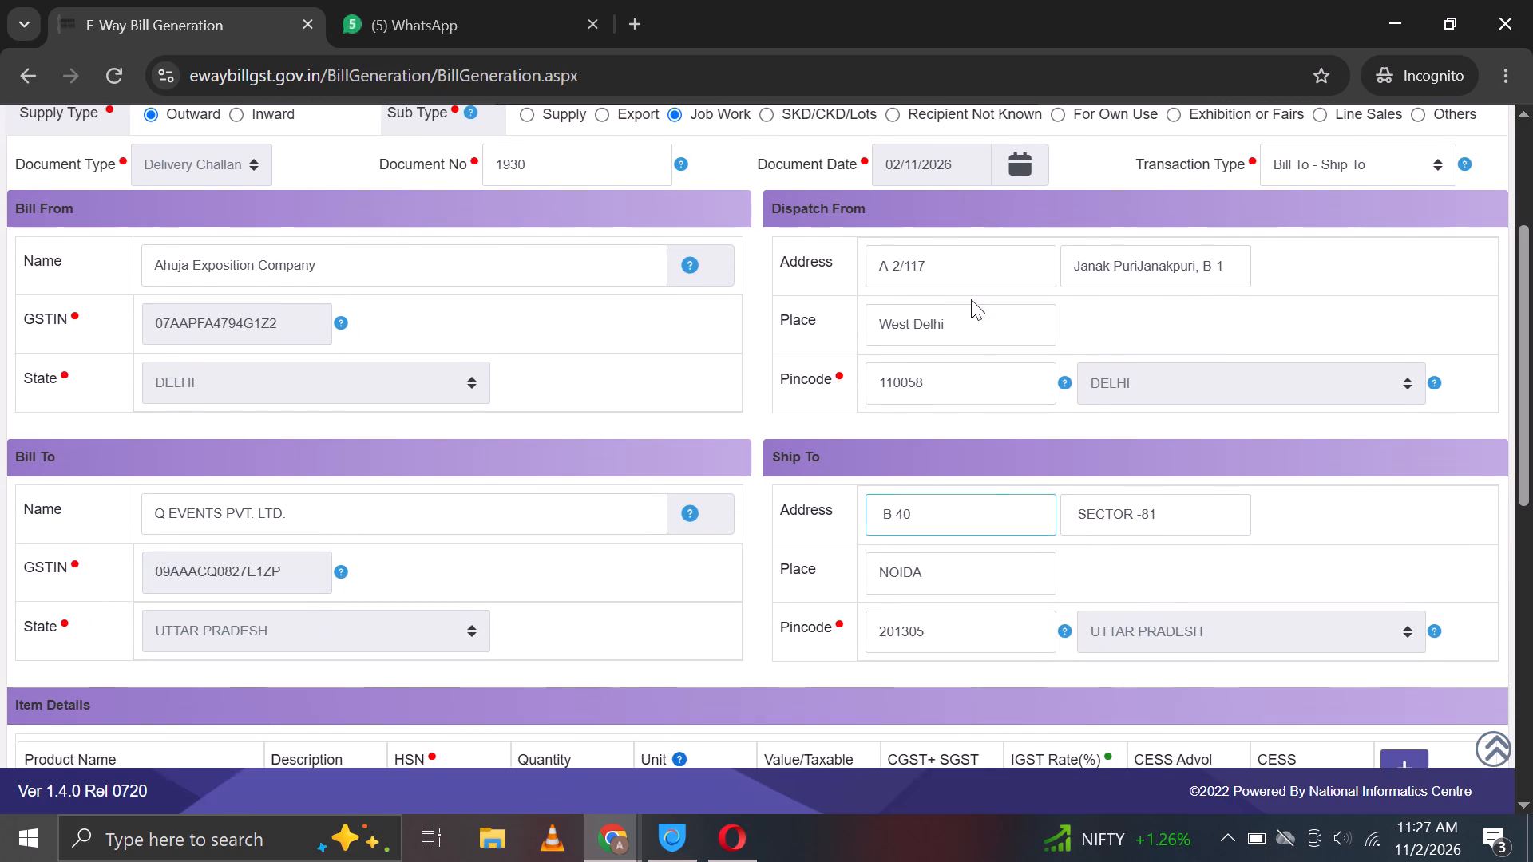
{"action": "left_click", "coordinate": [969, 275]}
{"action": "key", "text": "ctrl+a"}
{"action": "key", "text": "BackSpace"}
{"action": "key", "text": "Tab"}
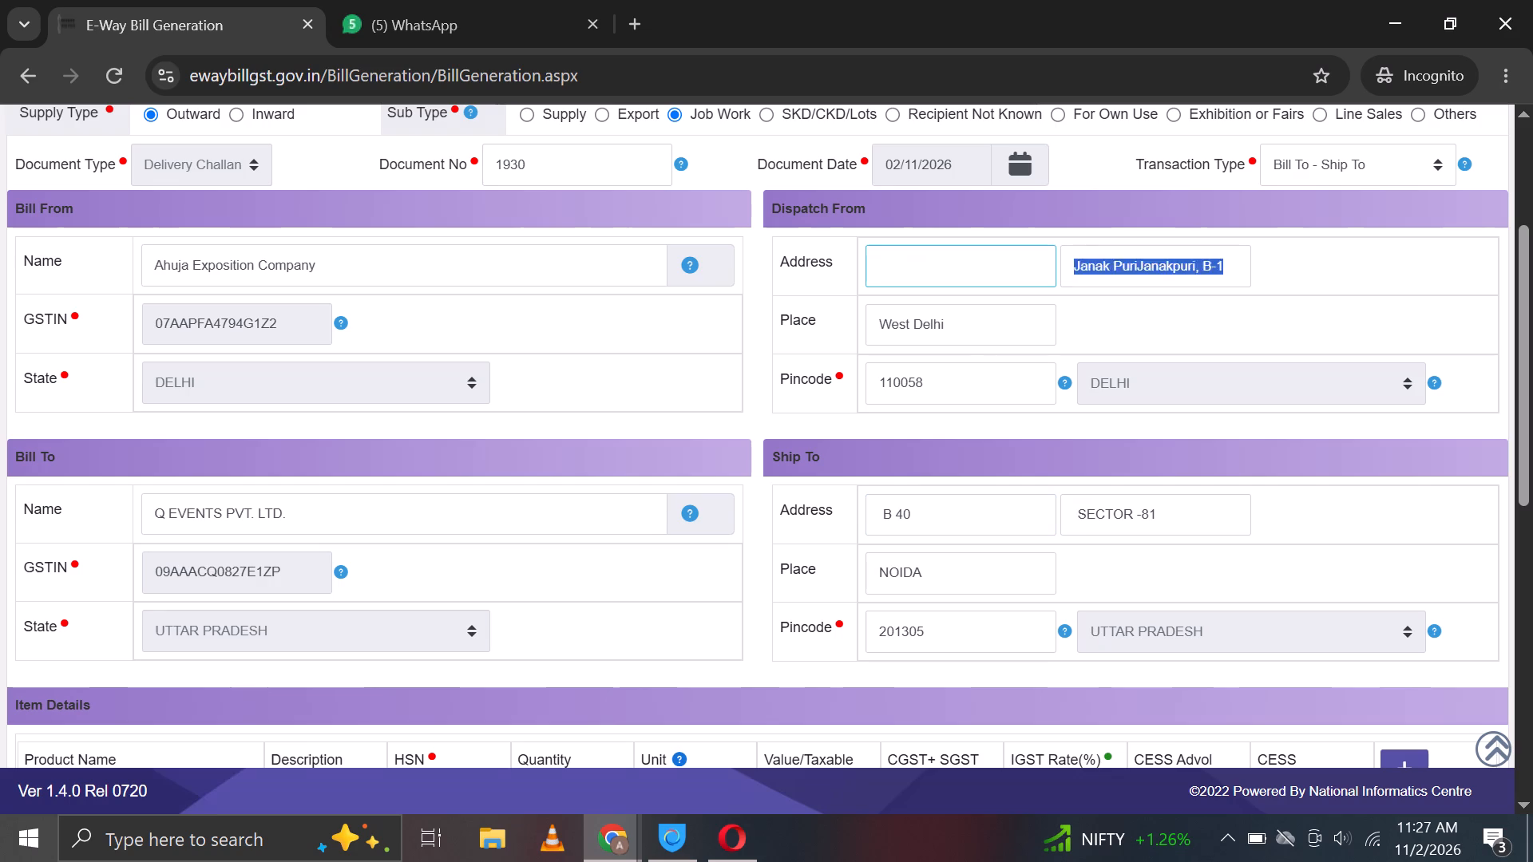
{"action": "key", "text": "BackSpace"}
{"action": "key", "text": "Tab"}
{"action": "key", "text": "BackSpace"}
{"action": "key", "text": "Tab"}
{"action": "key", "text": "BackSpace"}
{"action": "key", "text": "shift+Tab"}
{"action": "key", "text": "shift+Tab"}
{"action": "key", "text": "shift+Tab"}
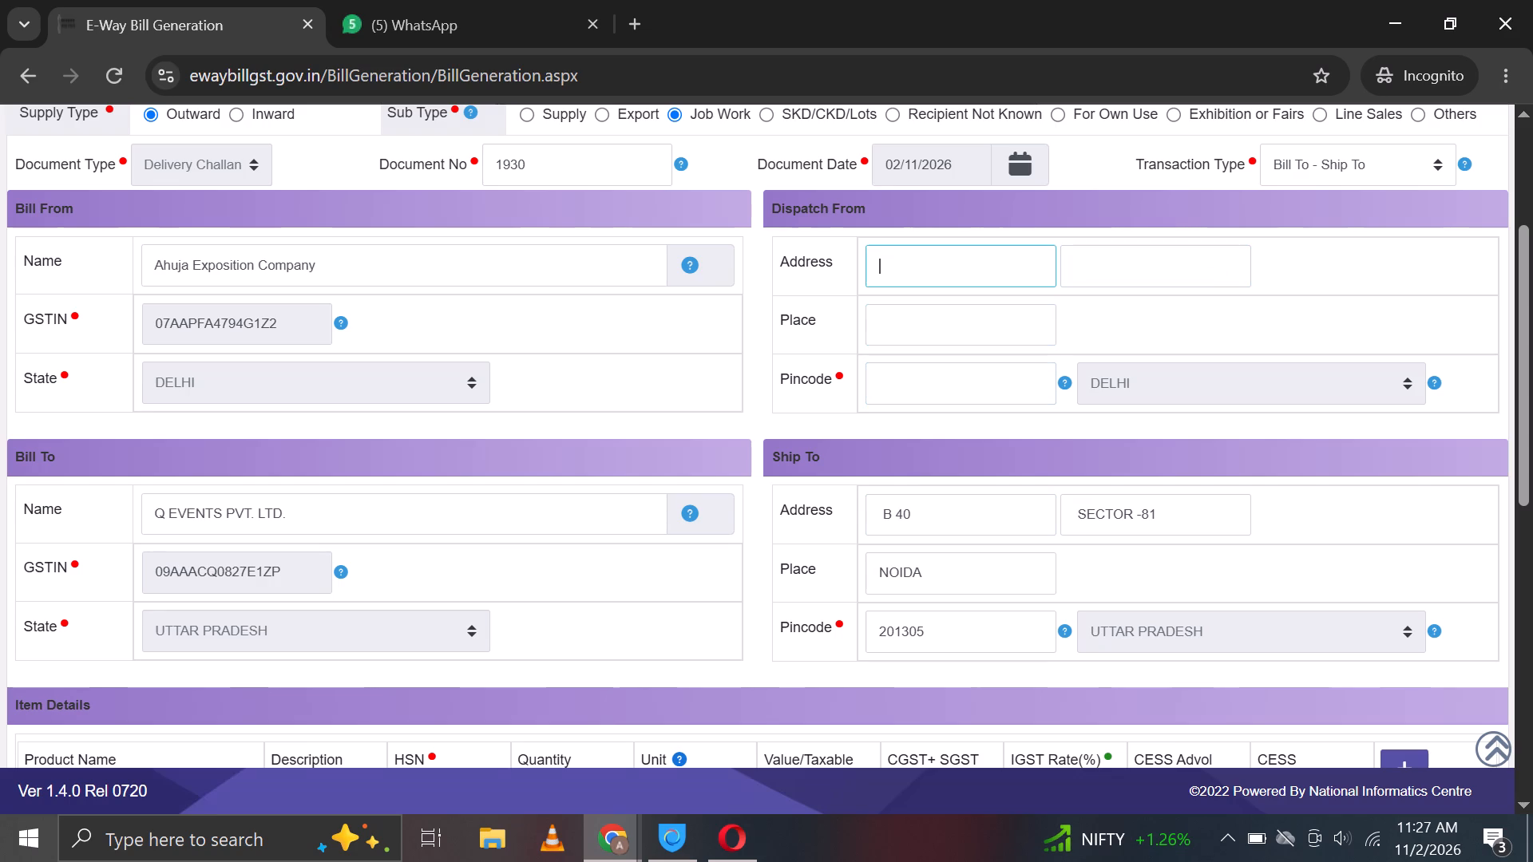
Enter the company's dispatch address lines, place NEAR DWARKA and pincode 110071 in the Dispatch From section.
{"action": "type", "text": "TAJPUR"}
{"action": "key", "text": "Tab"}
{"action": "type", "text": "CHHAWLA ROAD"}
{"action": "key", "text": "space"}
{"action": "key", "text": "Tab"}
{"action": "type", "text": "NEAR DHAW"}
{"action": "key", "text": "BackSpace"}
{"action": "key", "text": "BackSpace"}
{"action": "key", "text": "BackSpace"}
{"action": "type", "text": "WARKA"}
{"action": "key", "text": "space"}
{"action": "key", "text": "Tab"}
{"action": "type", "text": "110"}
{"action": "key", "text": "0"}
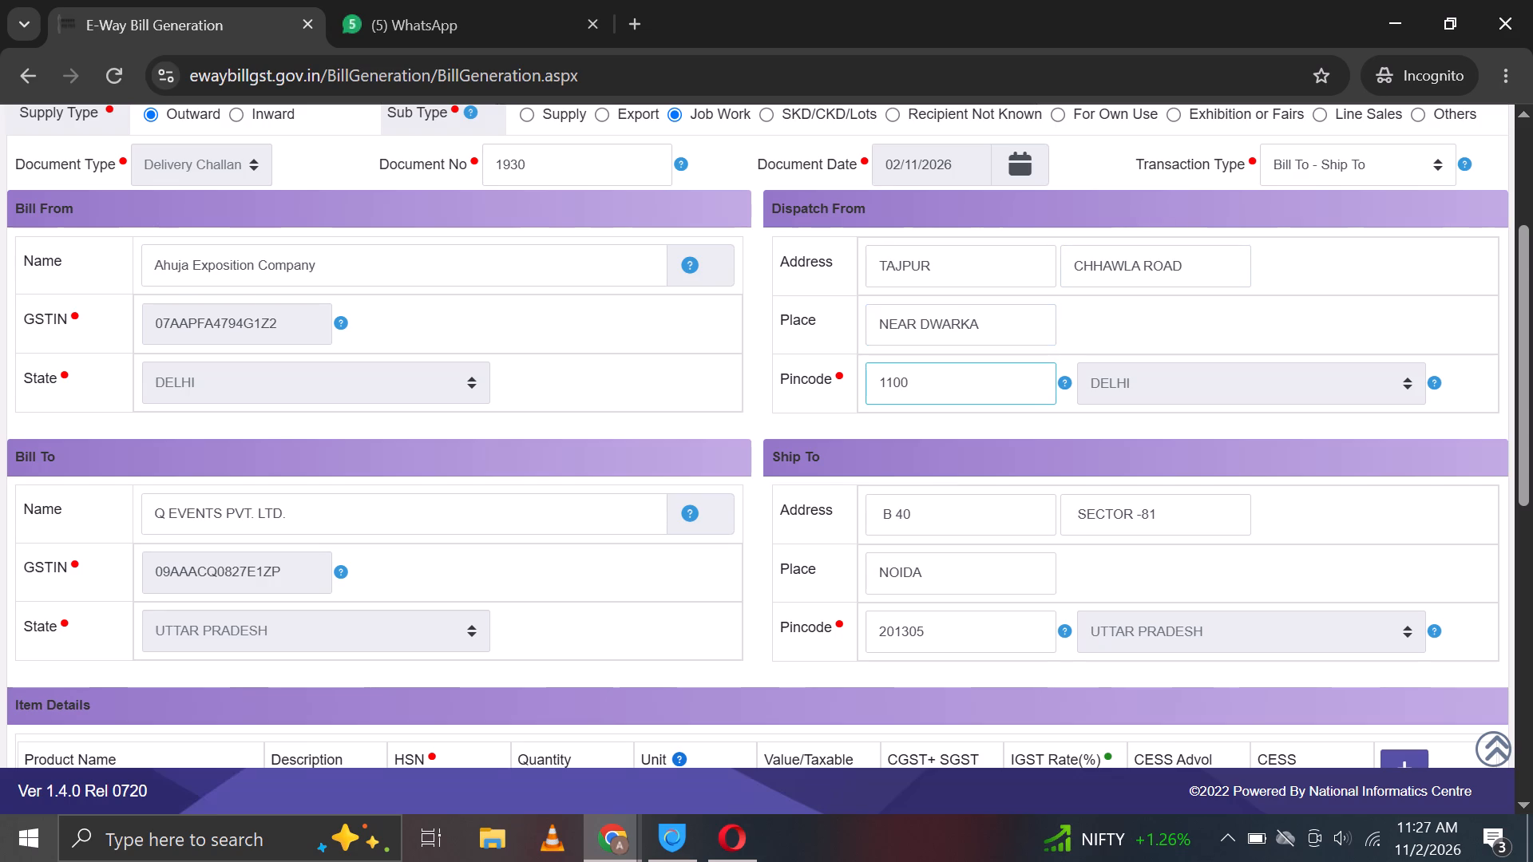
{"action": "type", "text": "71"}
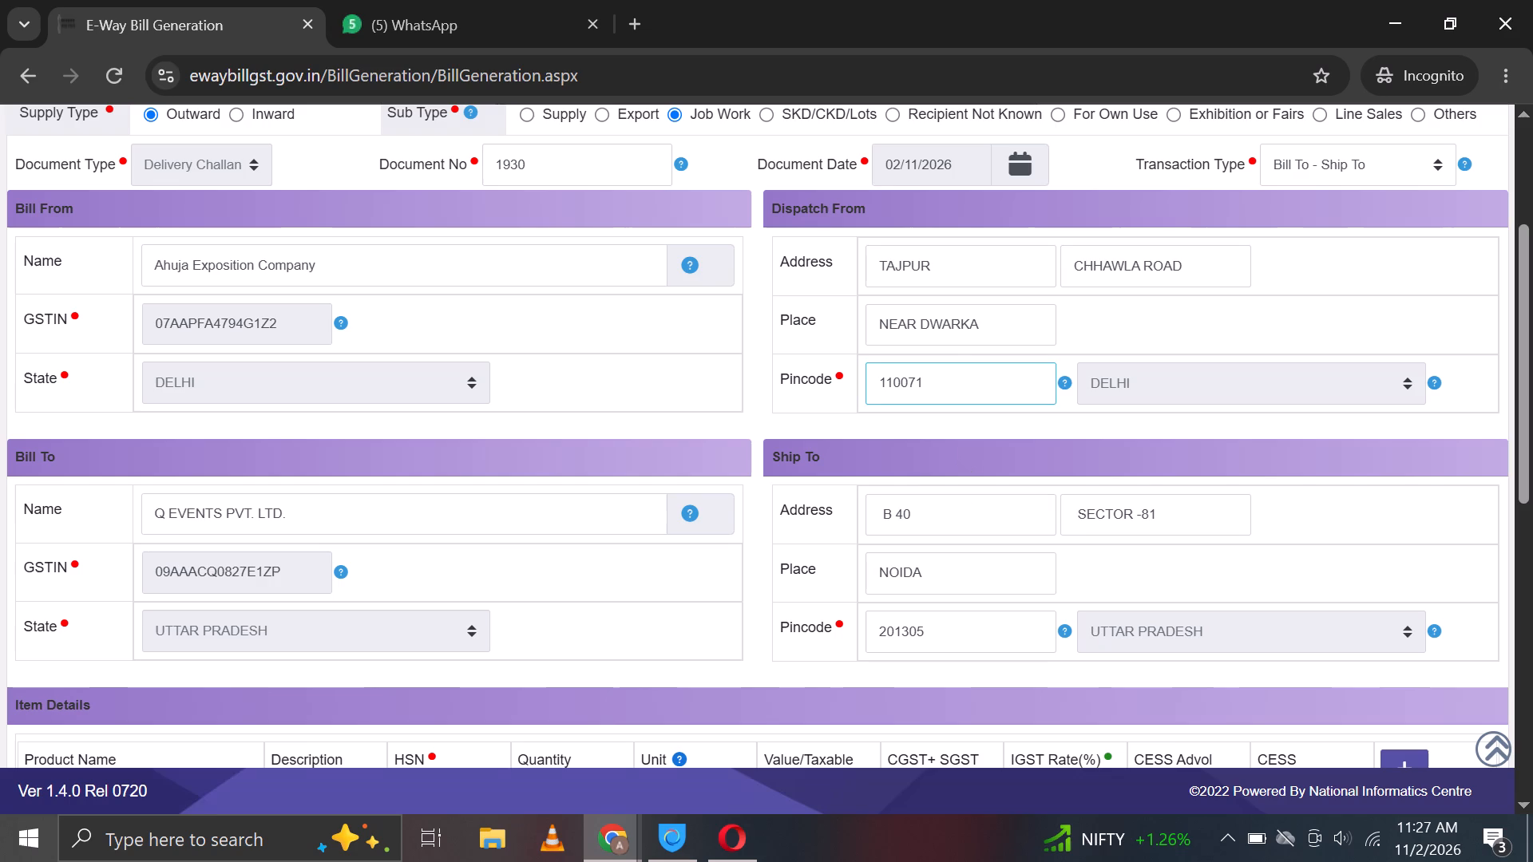
Clear the prefilled address lines, place and pincode in the Ship To section.
{"action": "left_click", "coordinate": [965, 498]}
{"action": "key", "text": "ctrl+a"}
{"action": "key", "text": "BackSpace"}
{"action": "key", "text": "Tab"}
{"action": "key", "text": "BackSpace"}
{"action": "key", "text": "Tab"}
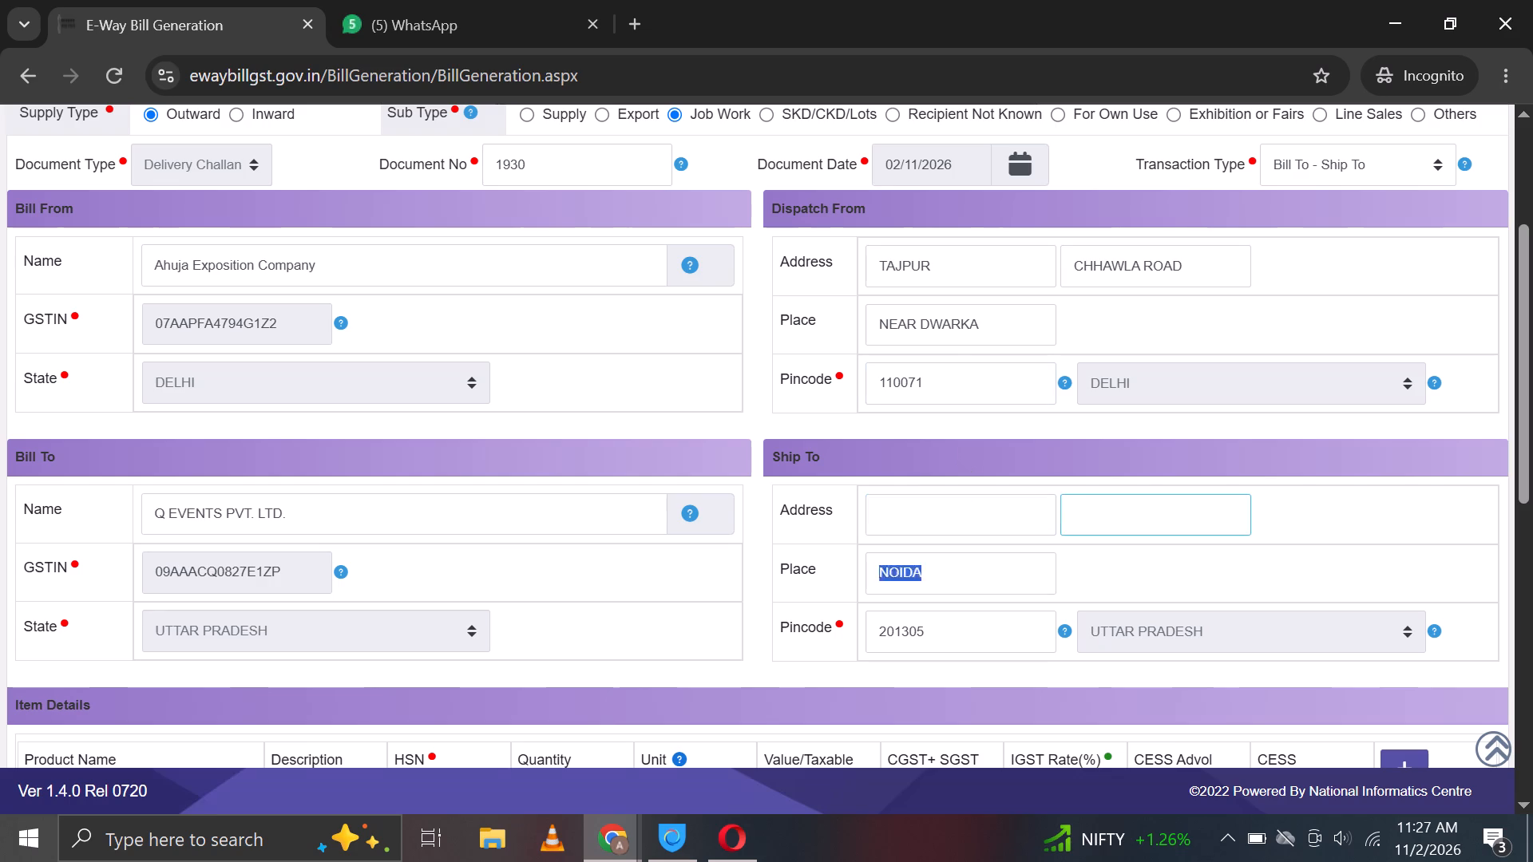
{"action": "key", "text": "BackSpace"}
{"action": "key", "text": "Tab"}
{"action": "key", "text": "BackSpace"}
{"action": "key", "text": "shift+Tab"}
{"action": "key", "text": "shift+Tab"}
{"action": "key", "text": "shift+Tab"}
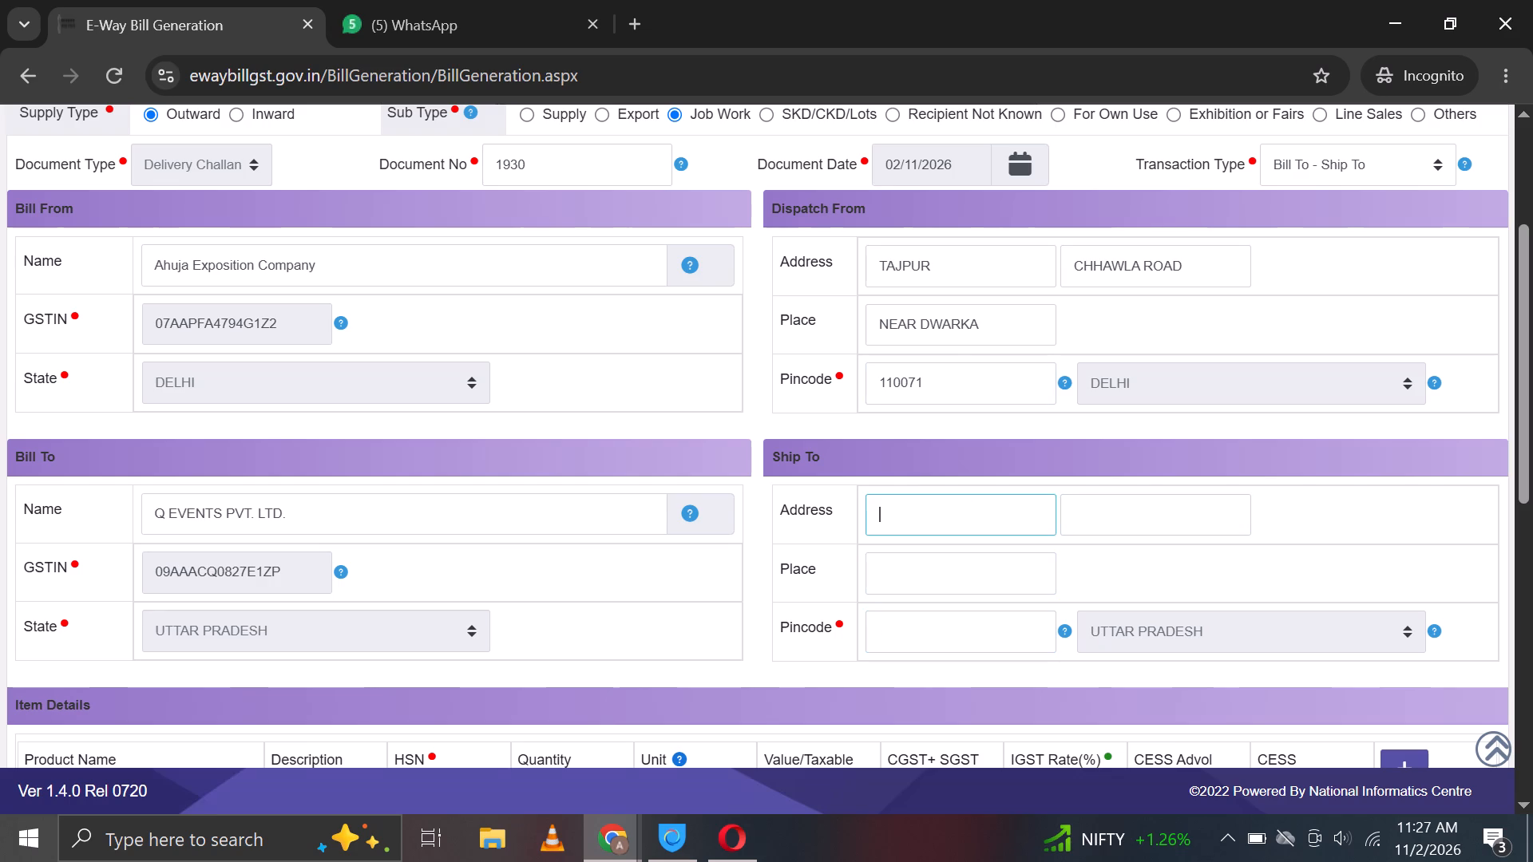
Enter the delivery ground's address lines, place ALIGARH and pincode 202125 in the Ship To section.
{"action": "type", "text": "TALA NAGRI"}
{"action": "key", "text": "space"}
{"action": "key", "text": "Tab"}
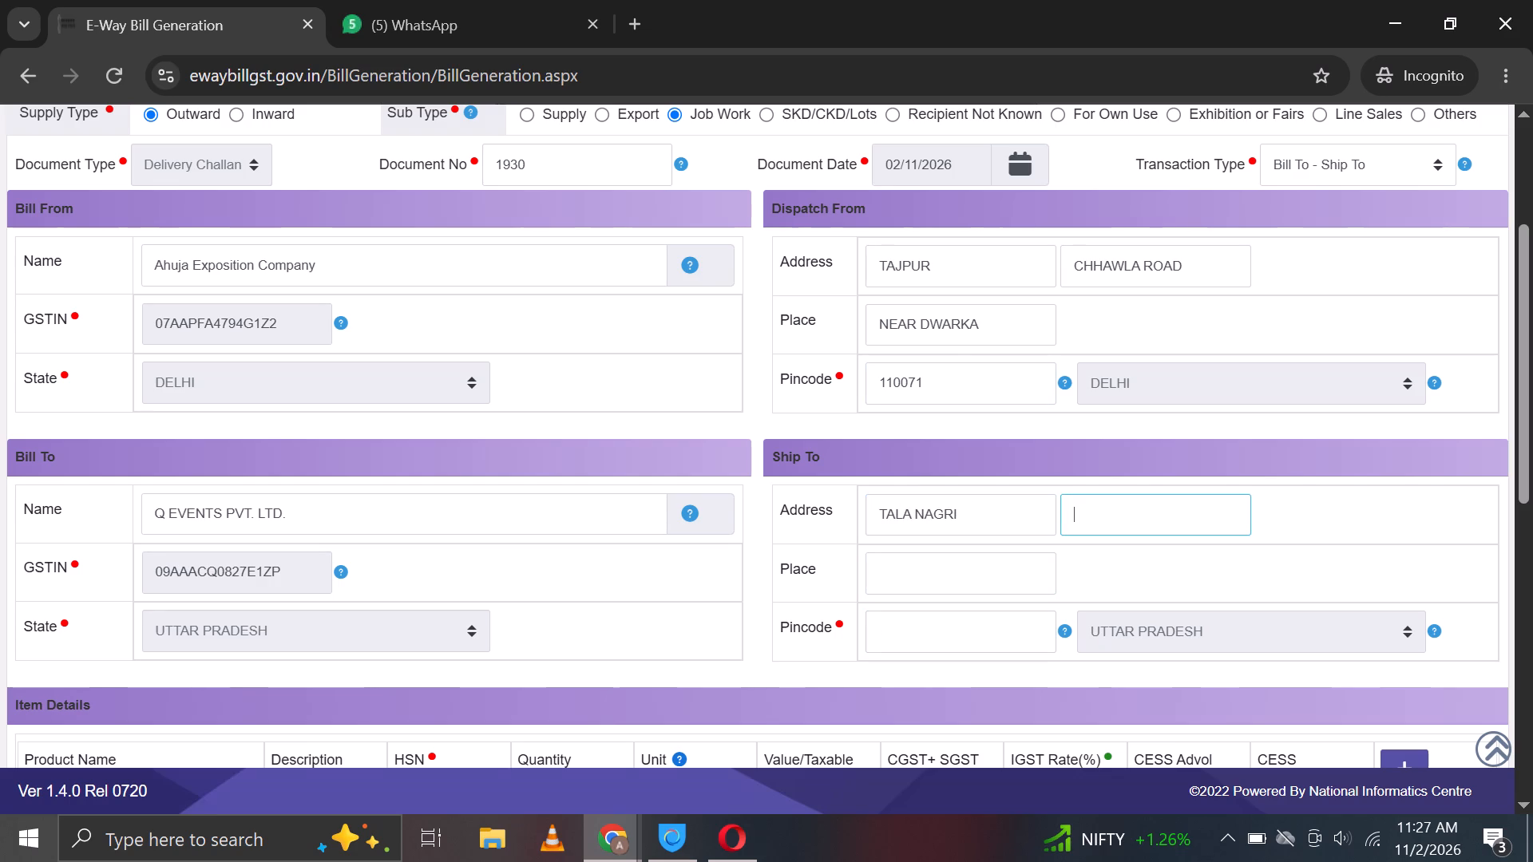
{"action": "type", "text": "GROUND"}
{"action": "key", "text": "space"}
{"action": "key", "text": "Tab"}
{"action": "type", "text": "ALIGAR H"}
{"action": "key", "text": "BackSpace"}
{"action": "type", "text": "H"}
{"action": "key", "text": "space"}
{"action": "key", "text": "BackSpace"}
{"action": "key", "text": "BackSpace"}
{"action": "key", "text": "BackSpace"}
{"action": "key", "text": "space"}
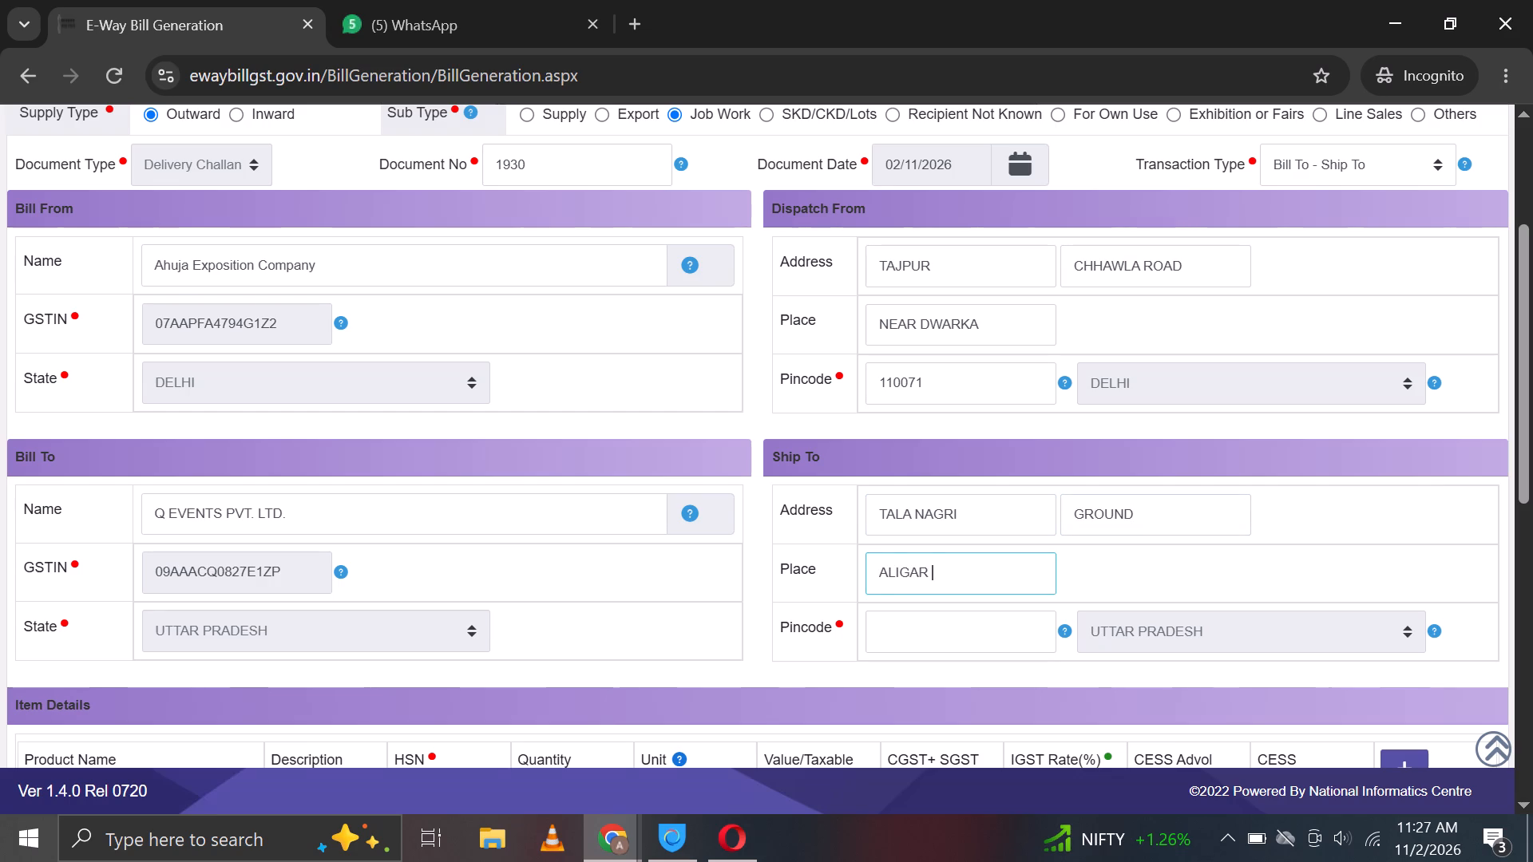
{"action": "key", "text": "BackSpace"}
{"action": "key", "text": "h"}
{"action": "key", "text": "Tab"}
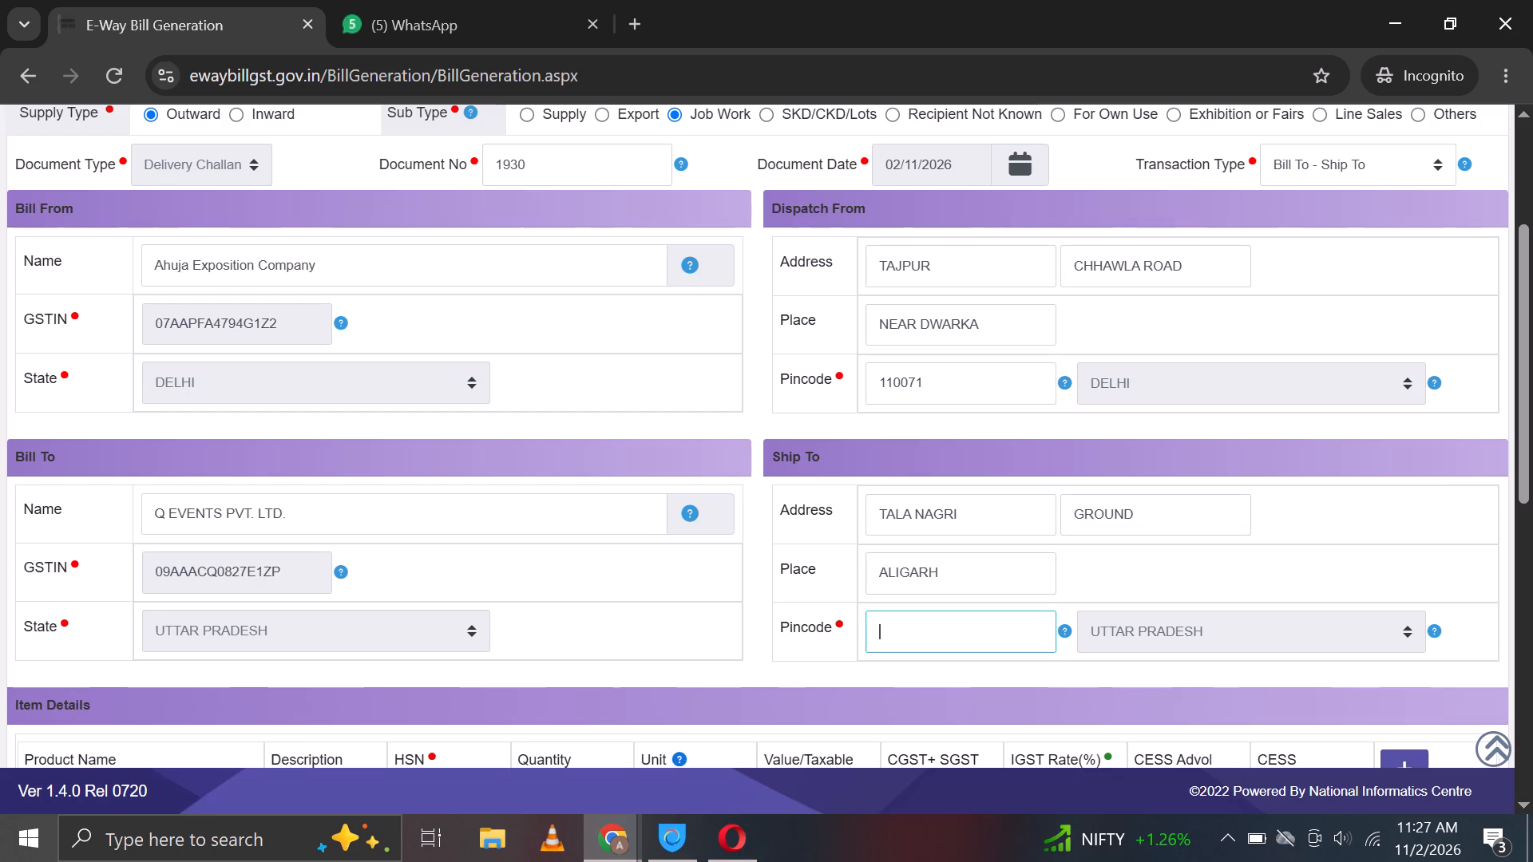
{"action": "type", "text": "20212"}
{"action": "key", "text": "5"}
Enter PLY WOOD BOX as the product name with HSN 44123190 in the first Item Details row.
{"action": "left_click_drag", "start_coordinate": [1532, 360], "coordinate": [1532, 448]}
{"action": "left_click", "coordinate": [1532, 473]}
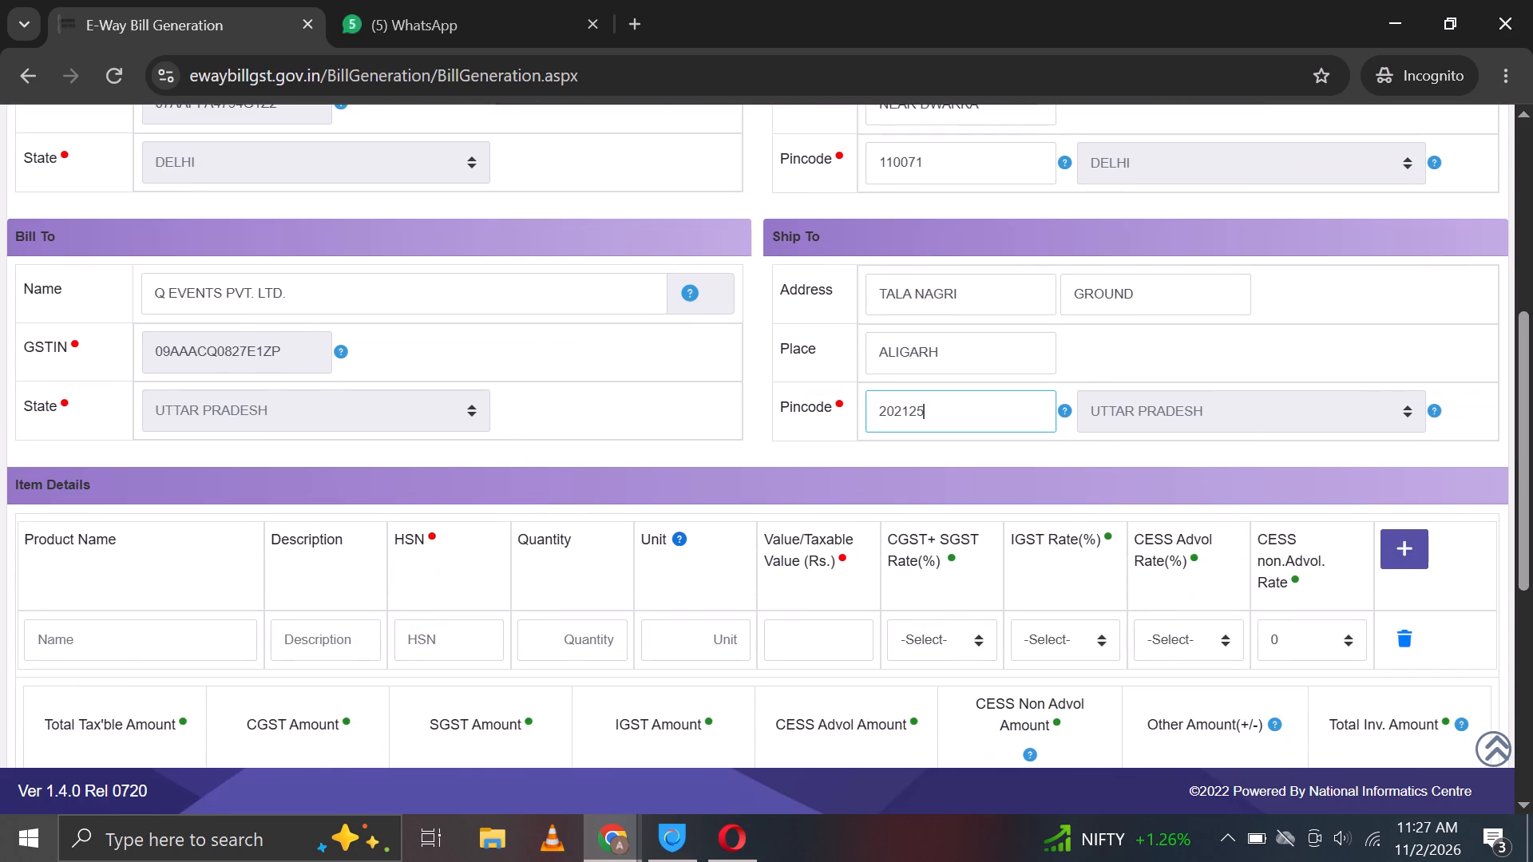
{"action": "left_click", "coordinate": [155, 646]}
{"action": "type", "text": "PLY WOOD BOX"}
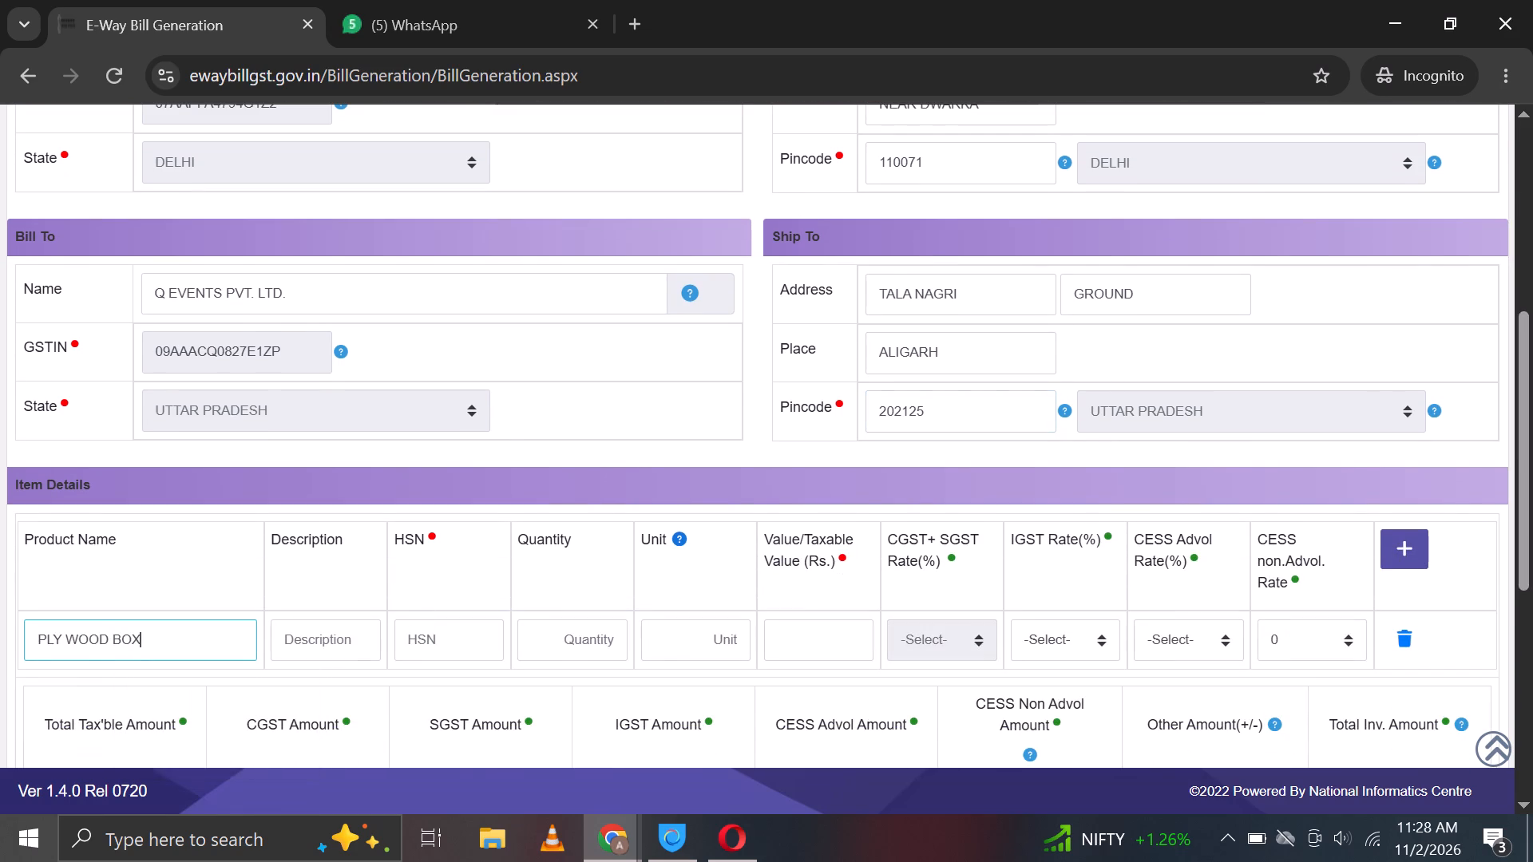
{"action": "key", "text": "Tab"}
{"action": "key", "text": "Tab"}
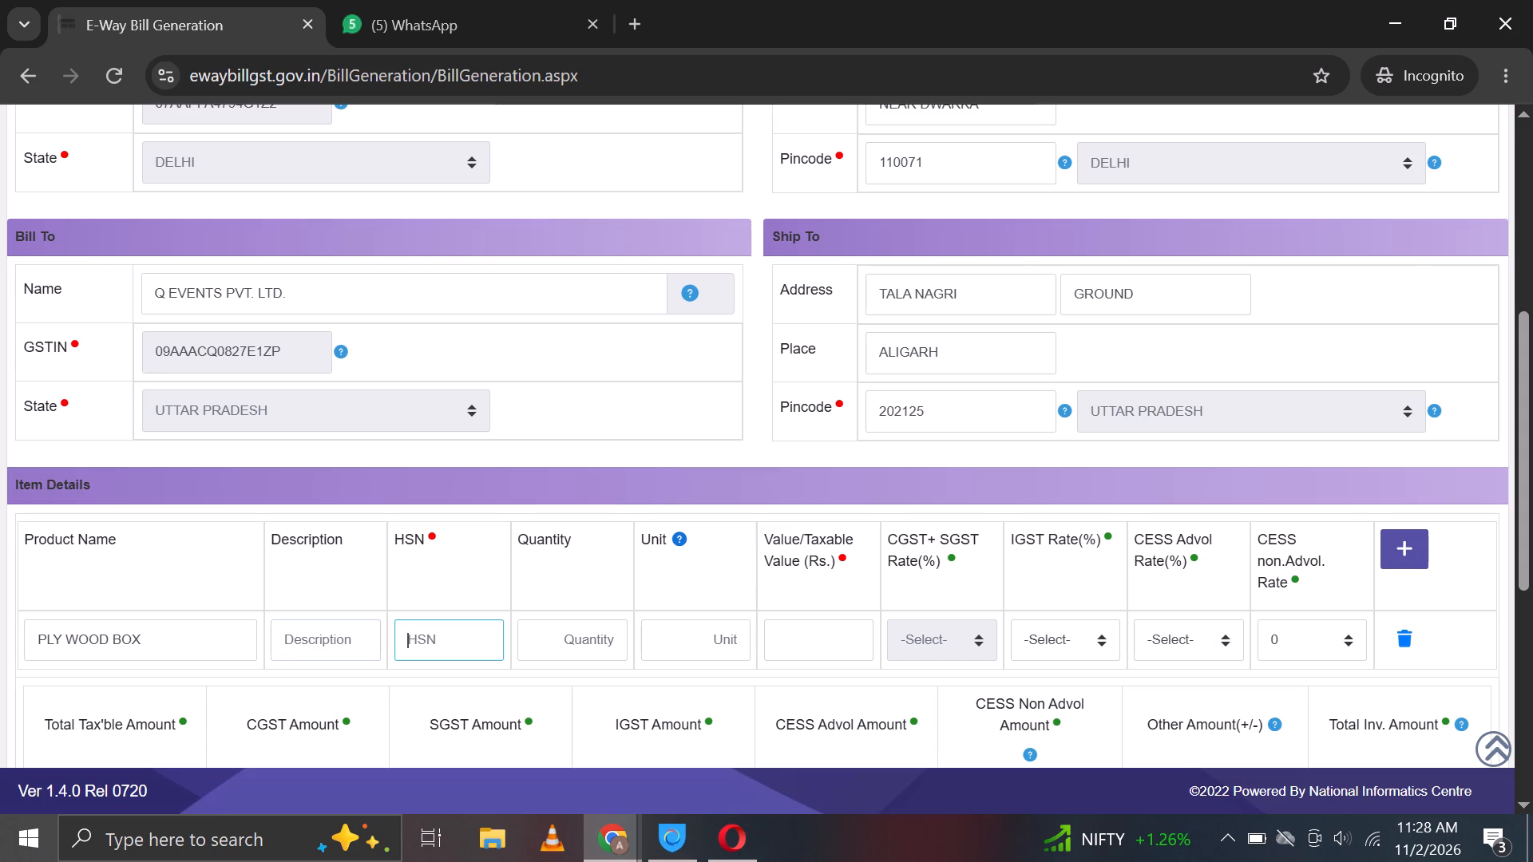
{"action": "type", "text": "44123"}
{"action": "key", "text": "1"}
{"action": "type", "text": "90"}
Set the plywood box item's quantity to 1660 and its unit to PCS.
{"action": "left_click", "coordinate": [576, 635]}
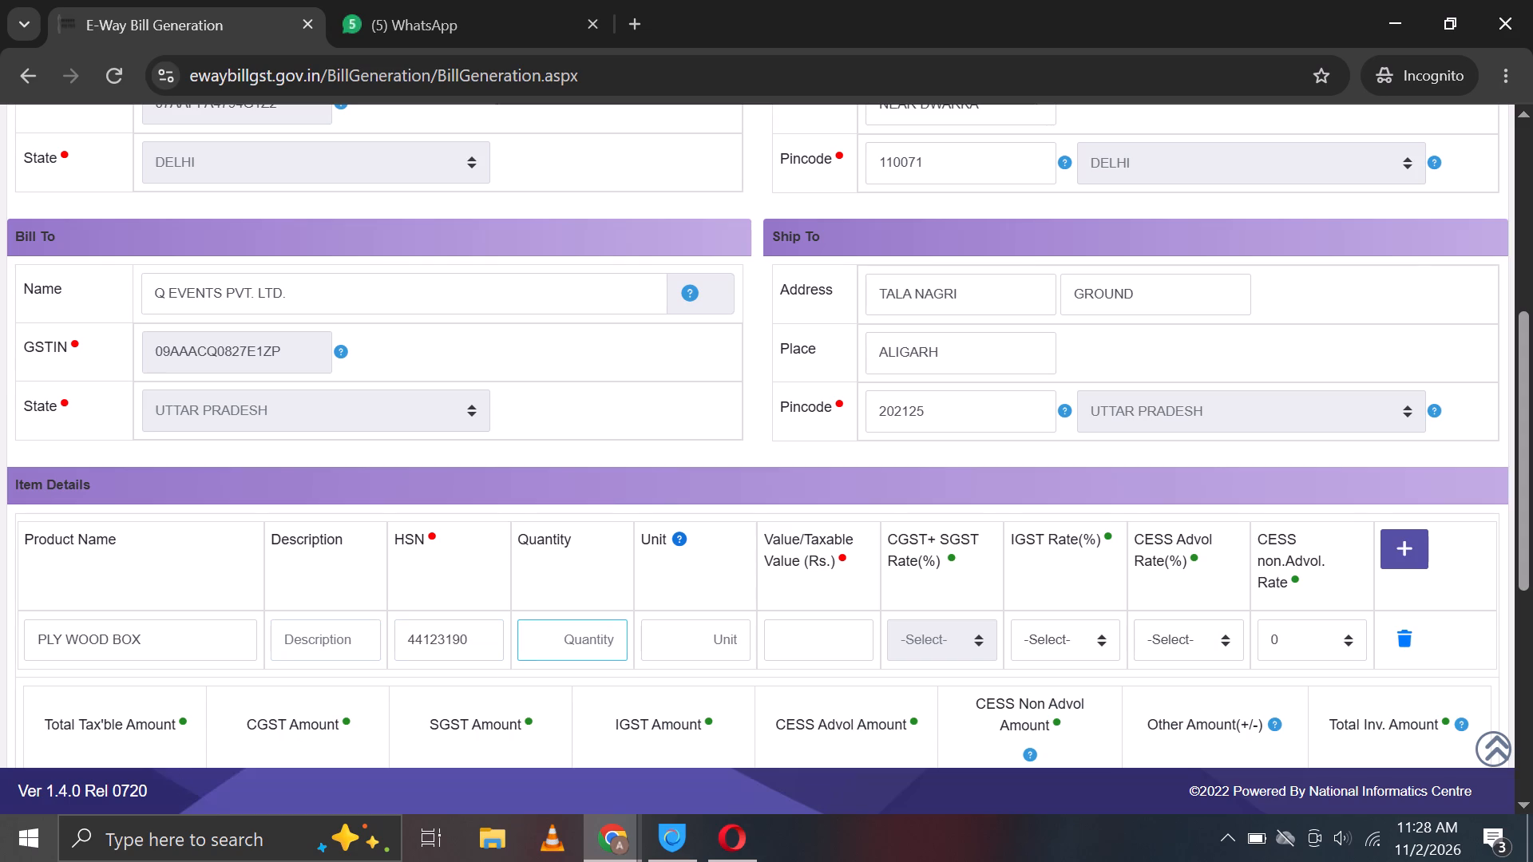
{"action": "key", "text": "1"}
{"action": "type", "text": "660"}
{"action": "key", "text": "Tab"}
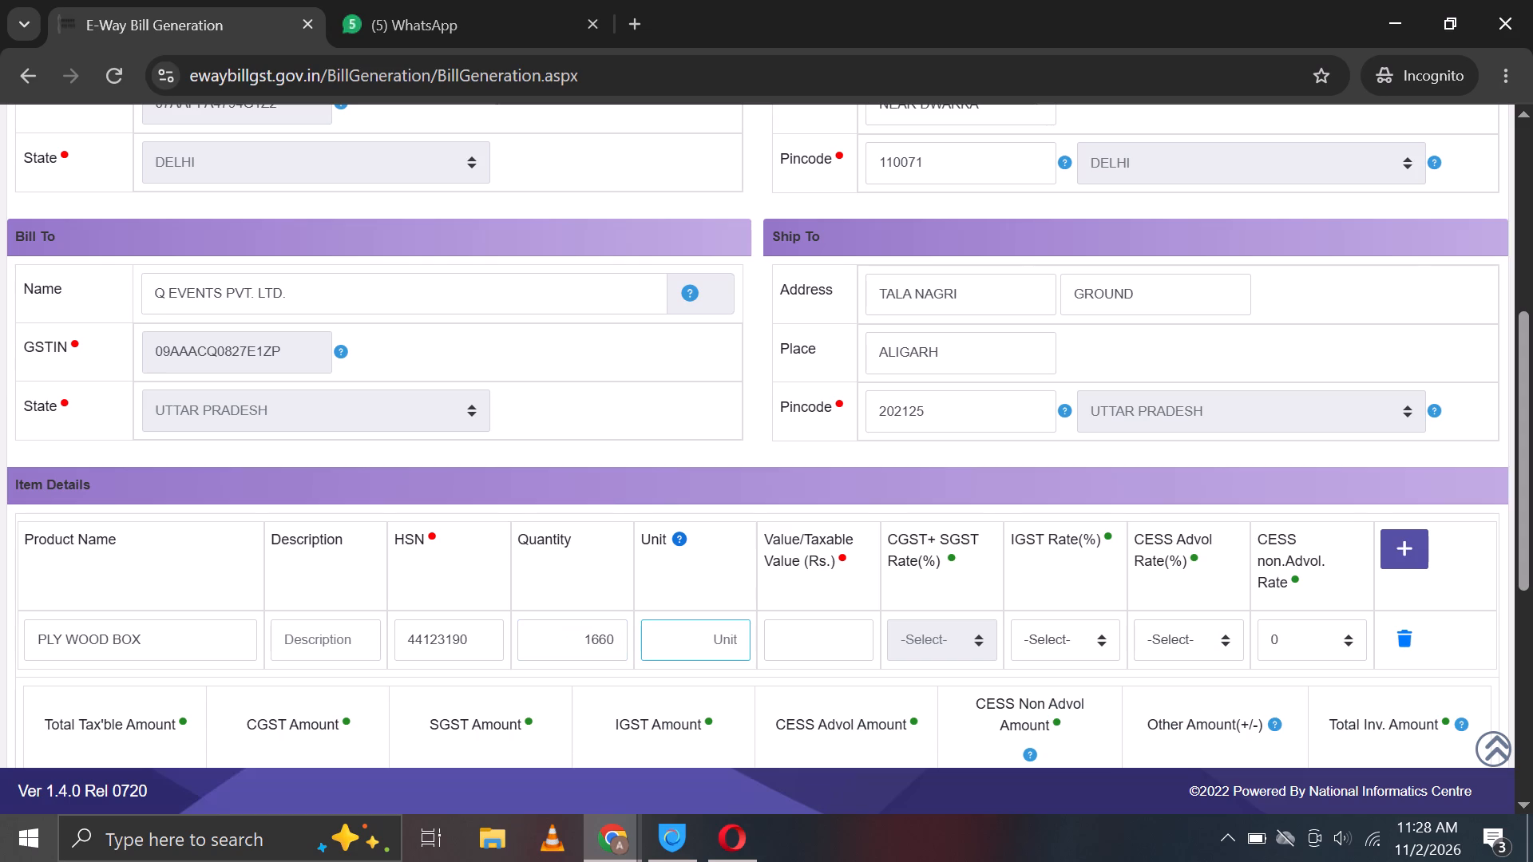
{"action": "type", "text": "PCS"}
{"action": "key", "text": "space"}
{"action": "key", "text": "Tab"}
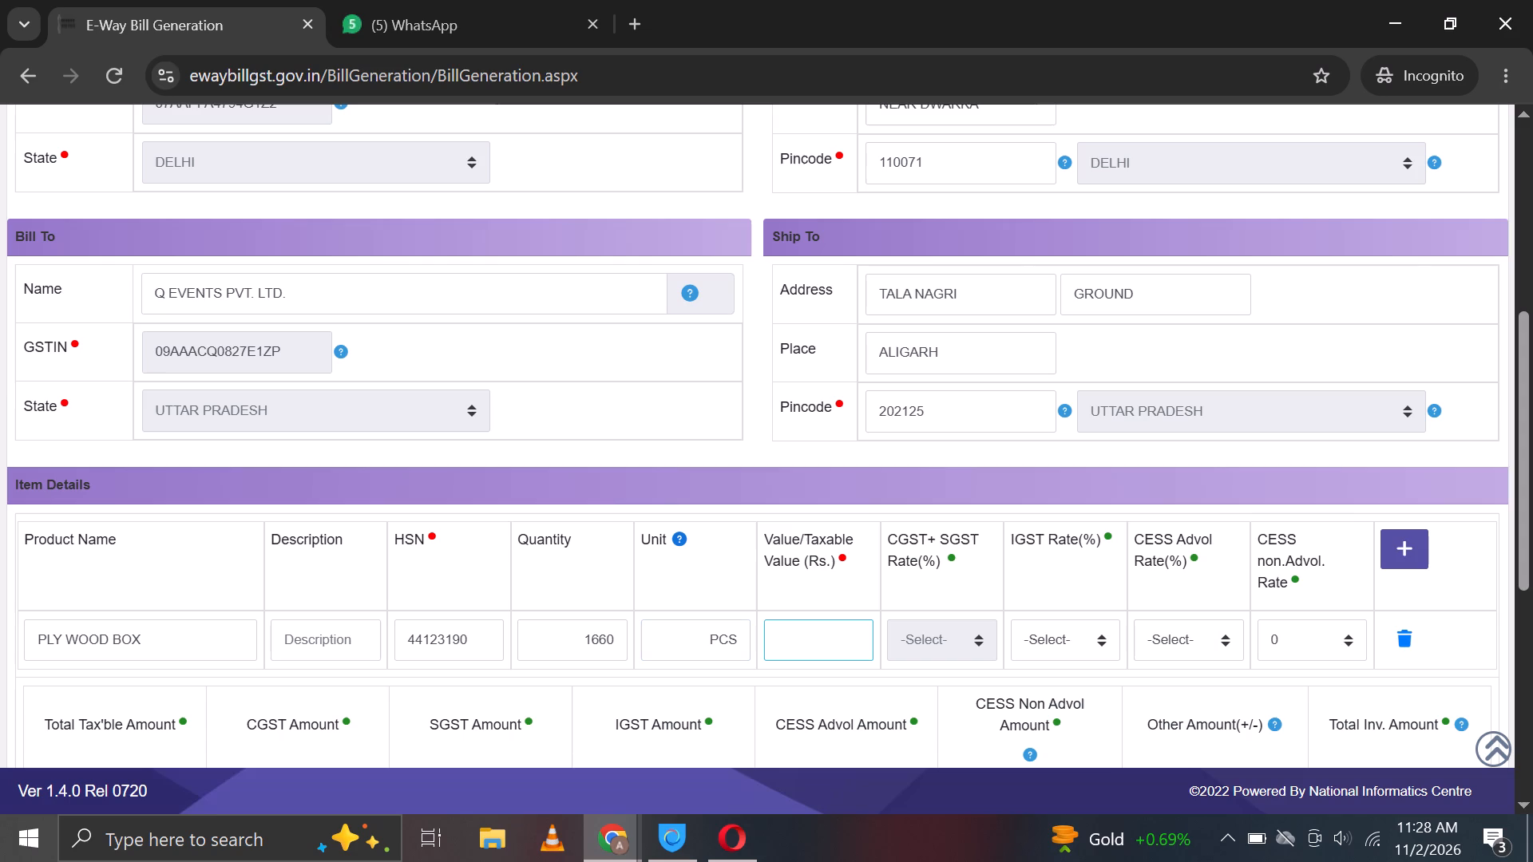
Enter a taxable value of 101694.91 for the plywood box item and set its IGST rate to 18%.
{"action": "type", "text": "101"}
{"action": "key", "text": "6"}
{"action": "key", "text": "8"}
{"action": "key", "text": "BackSpace"}
{"action": "type", "text": "94"}
{"action": "key", "text": "period"}
{"action": "type", "text": "91"}
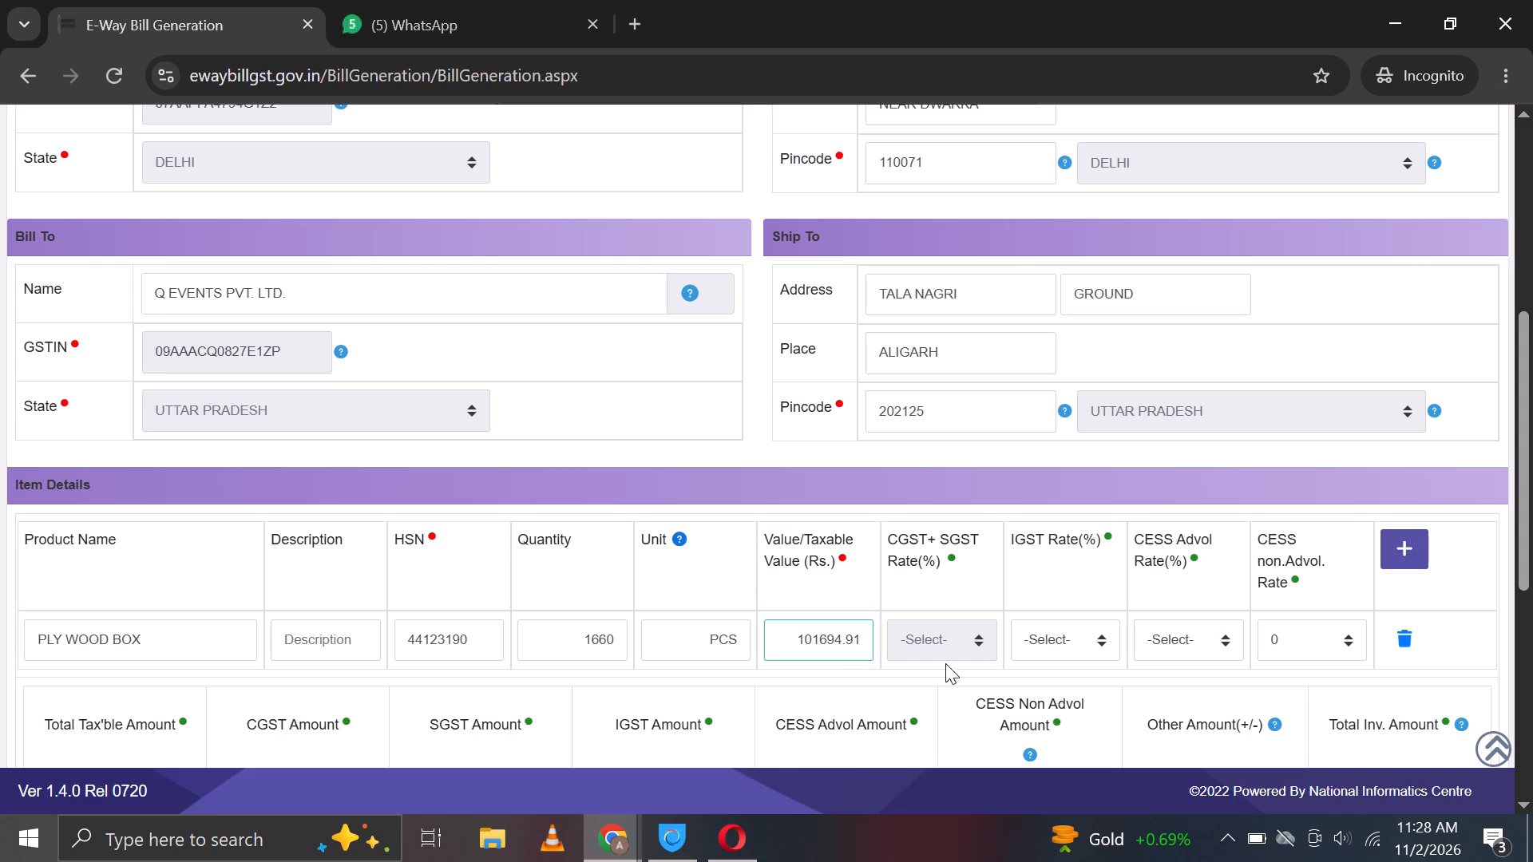
{"action": "left_click", "coordinate": [1050, 642]}
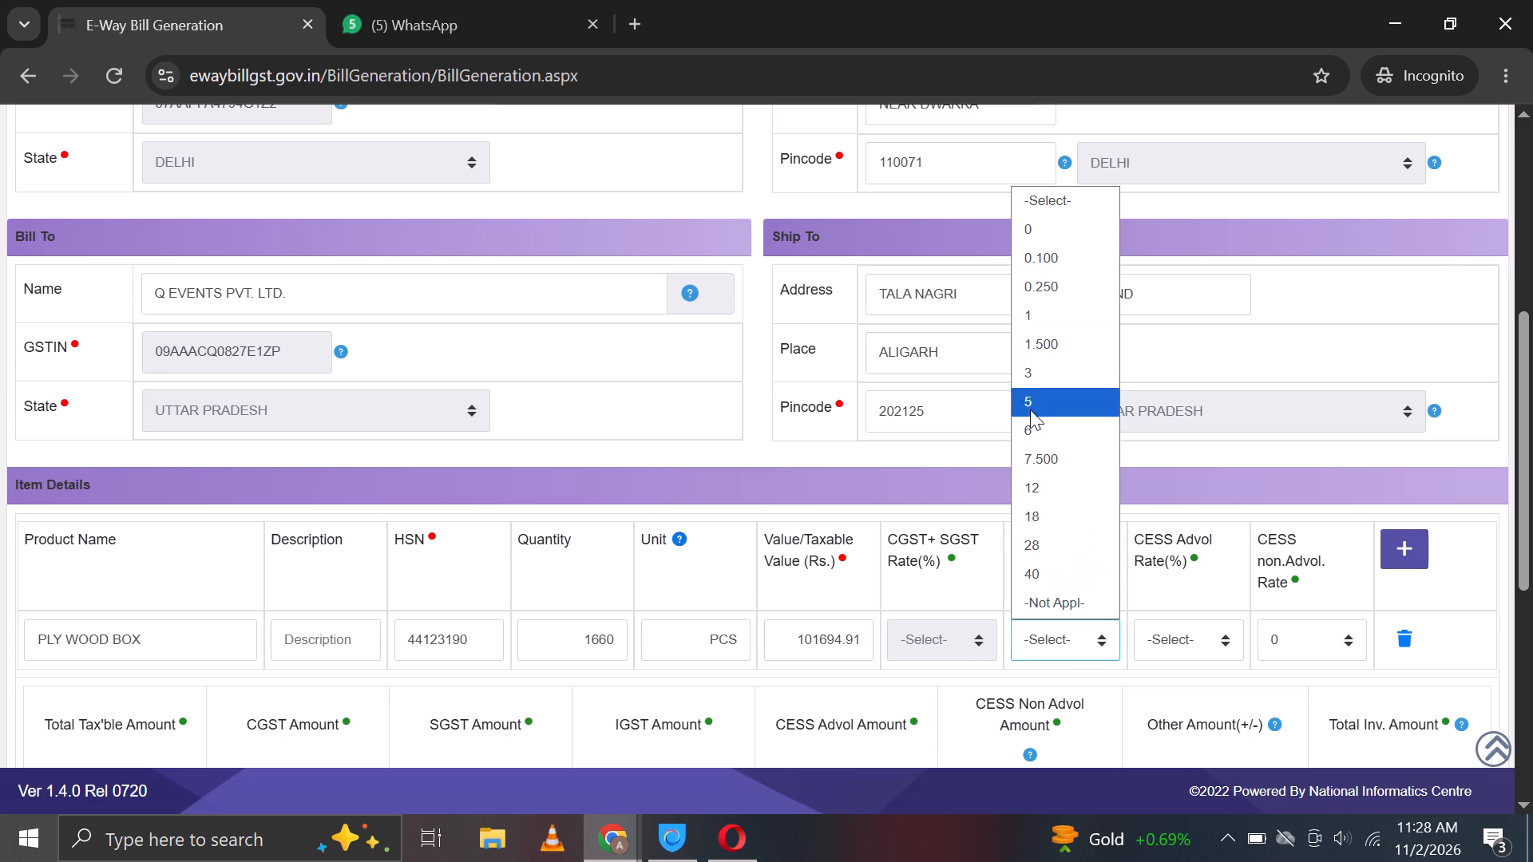
{"action": "left_click", "coordinate": [1030, 516]}
Enter .01 as the Other Amount in the item totals row.
{"action": "left_click_drag", "start_coordinate": [1532, 461], "coordinate": [1532, 552]}
{"action": "type", "text": ".01"}
{"action": "left_click", "coordinate": [1189, 566]}
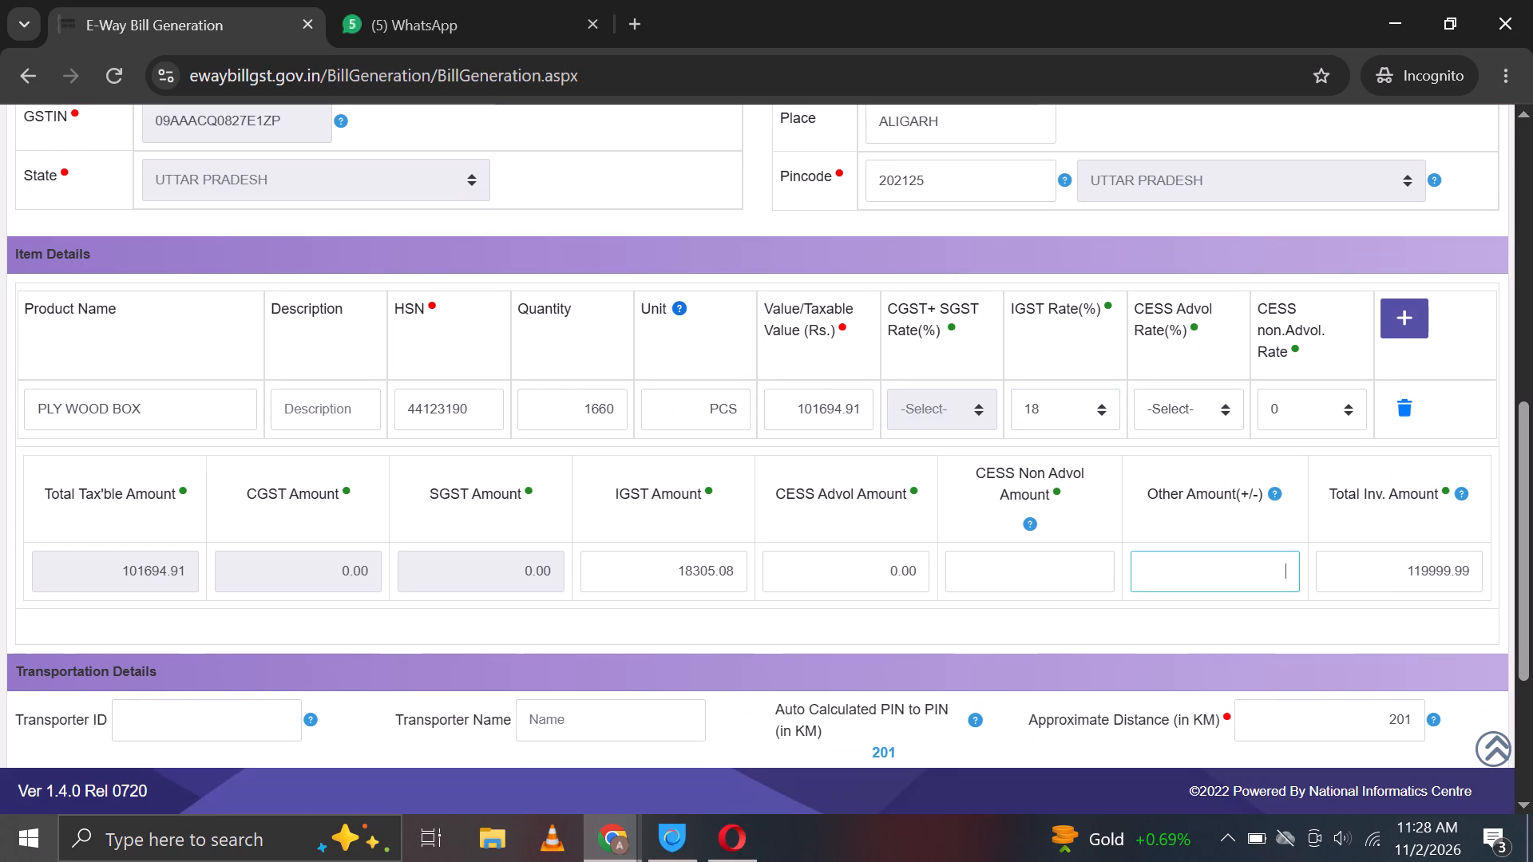
{"action": "type", "text": ".01"}
{"action": "left_click", "coordinate": [1134, 631]}
Enter the transport vehicle's registration number in Part-B and agree to continue with this vehicle.
{"action": "scroll", "coordinate": [1134, 631], "scroll_direction": "down", "scroll_amount": 2}
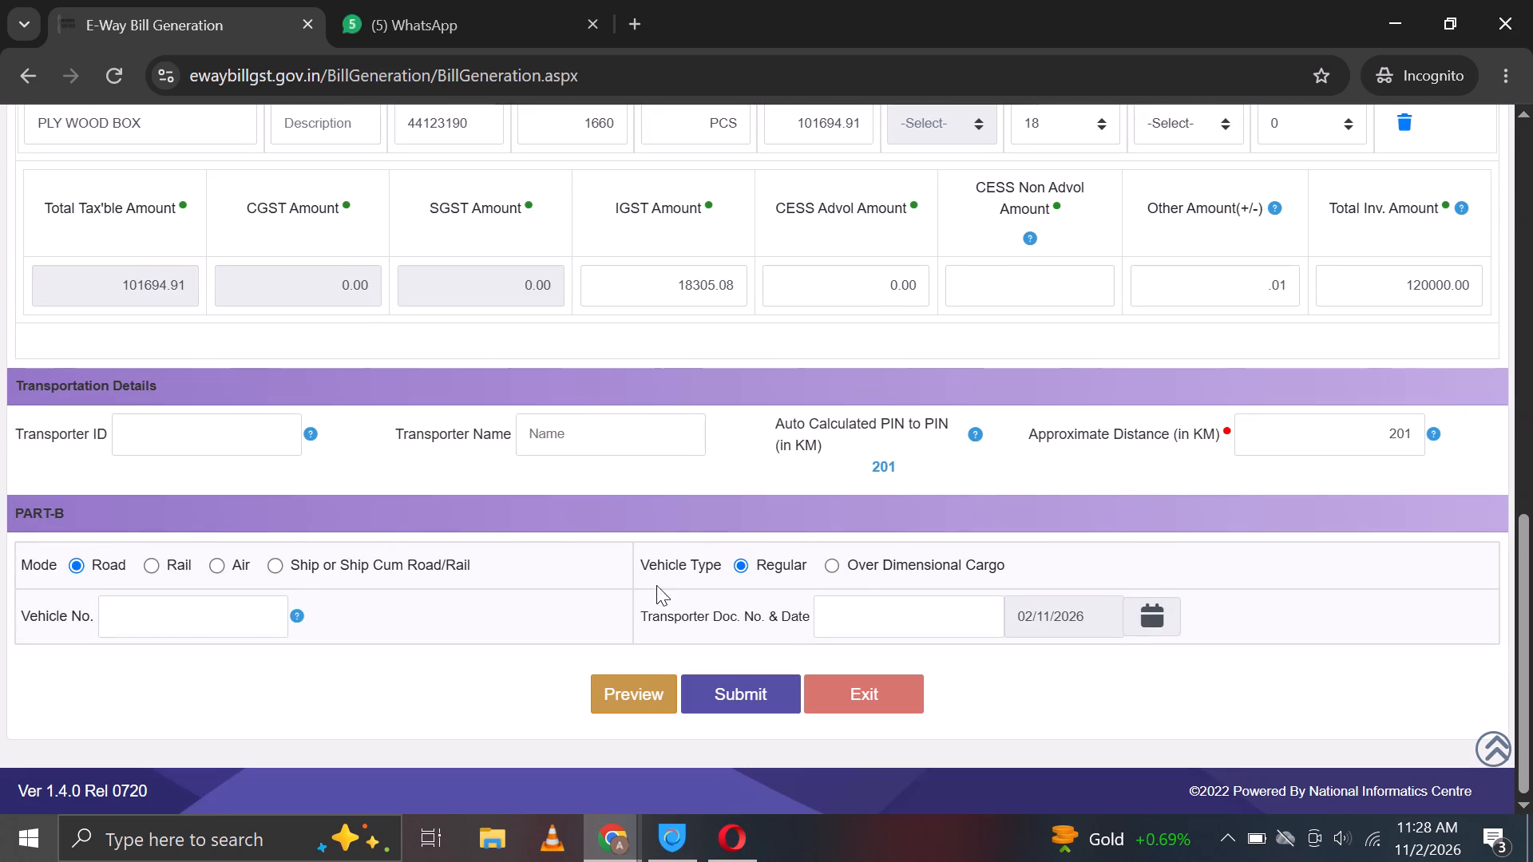
{"action": "left_click", "coordinate": [209, 622]}
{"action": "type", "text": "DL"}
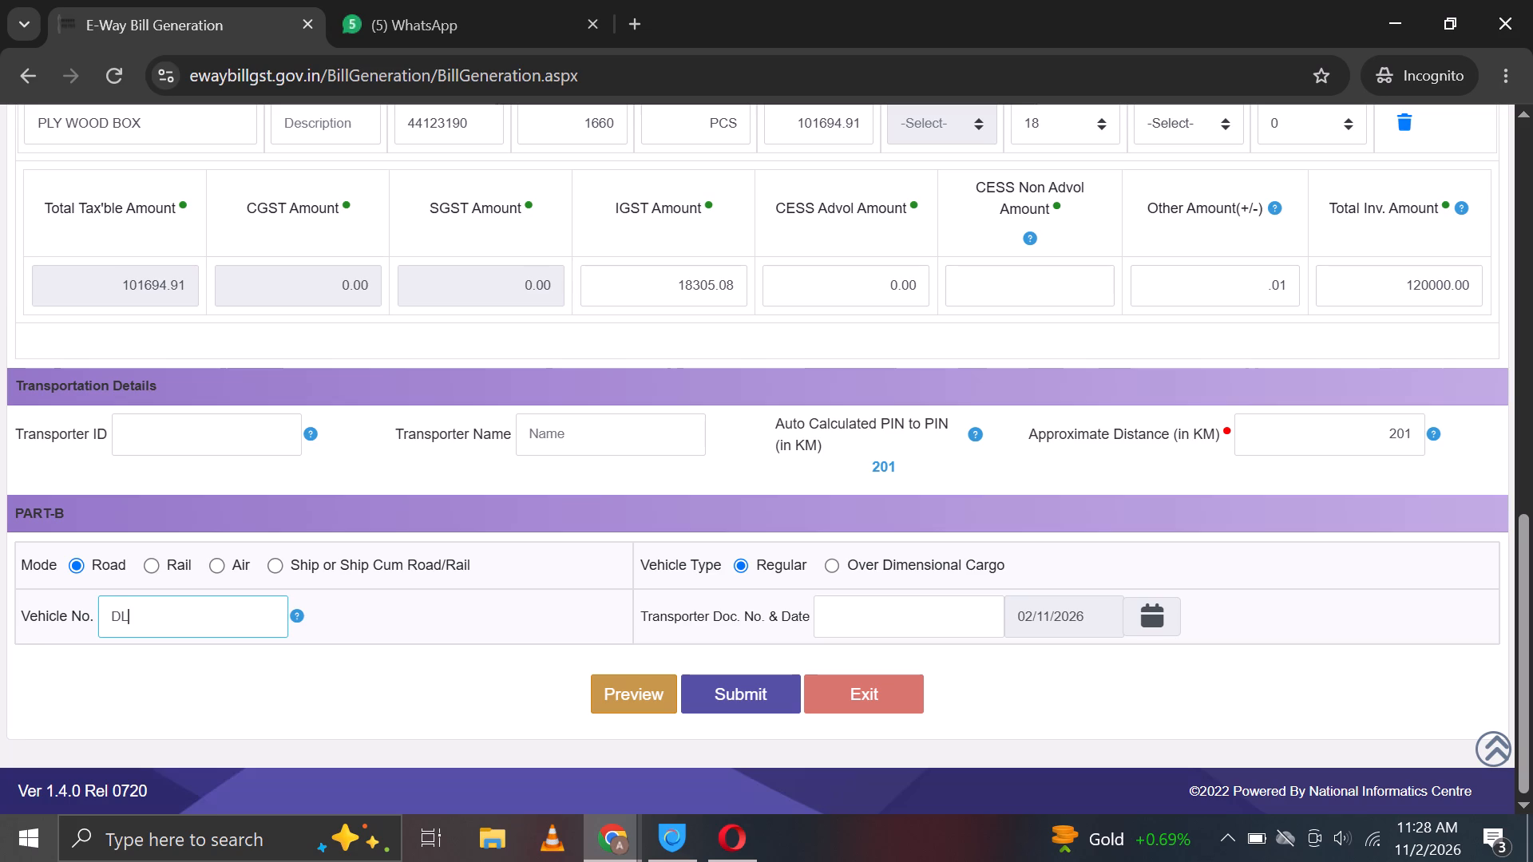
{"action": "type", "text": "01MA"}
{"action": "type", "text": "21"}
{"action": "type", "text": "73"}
{"action": "left_click", "coordinate": [1294, 522]}
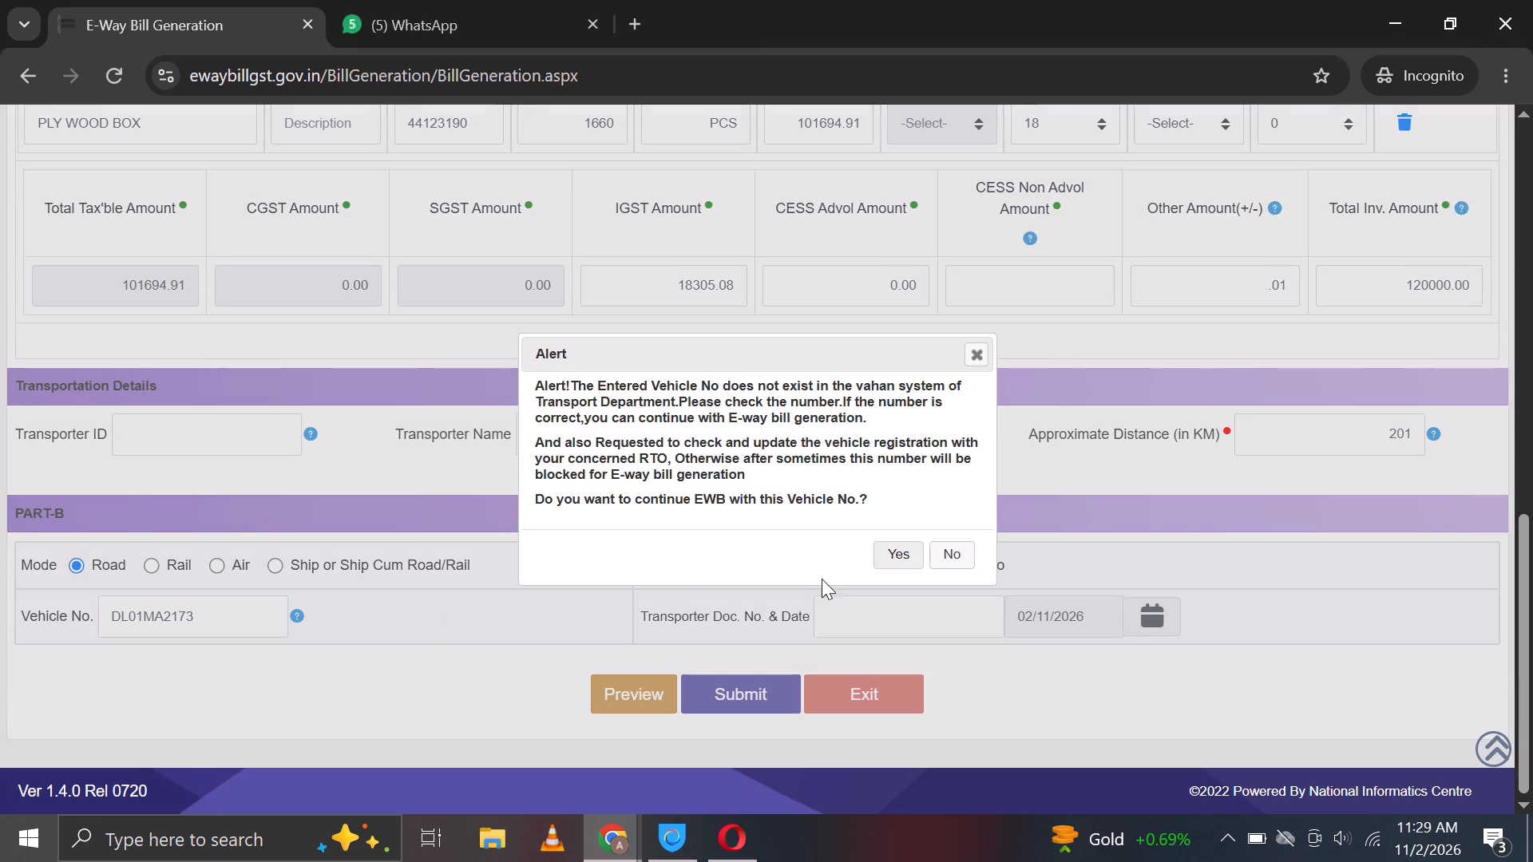
{"action": "left_click", "coordinate": [888, 559]}
Review the filled form sections and the e-way bill preview, continuing without the GSTR1 fields, and return to the entry form.
{"action": "left_click_drag", "start_coordinate": [1532, 624], "coordinate": [1531, 314]}
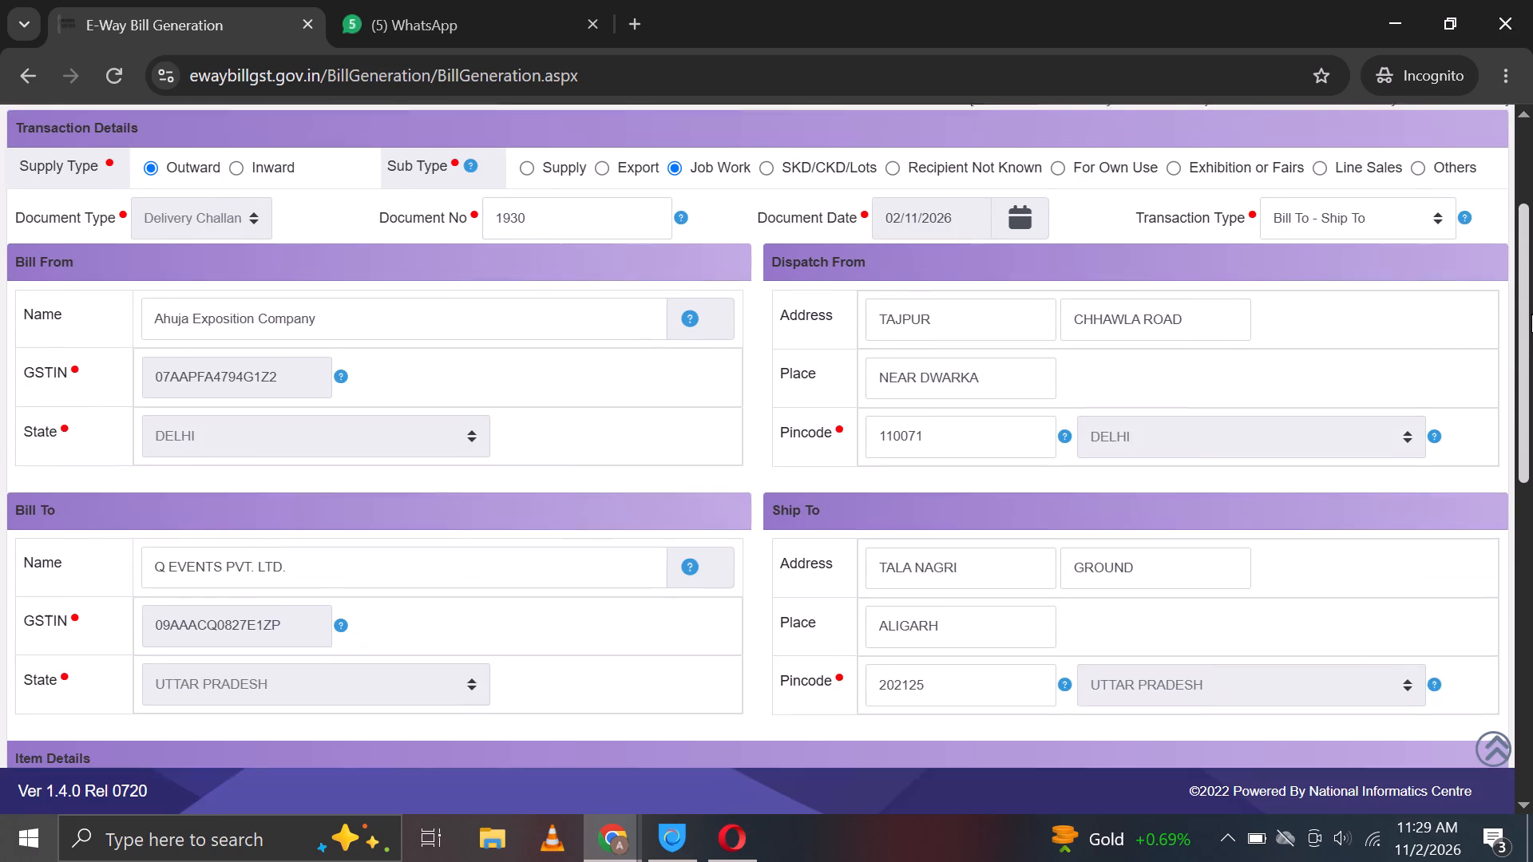
{"action": "left_click_drag", "start_coordinate": [1531, 314], "coordinate": [1528, 291]}
{"action": "left_click_drag", "start_coordinate": [1527, 292], "coordinate": [1521, 299]}
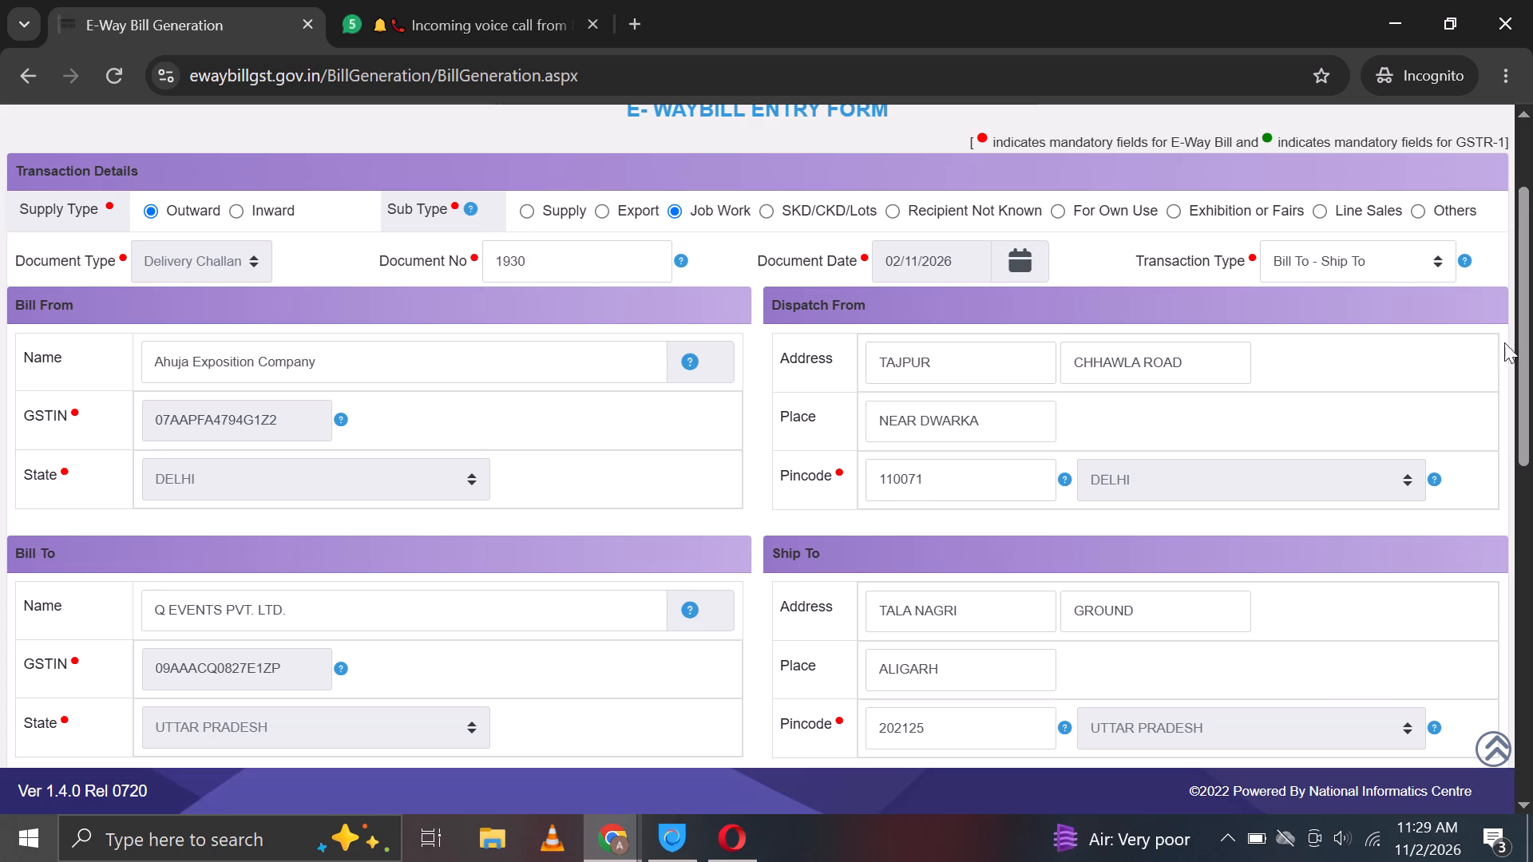
{"action": "left_click_drag", "start_coordinate": [1532, 299], "coordinate": [1532, 516]}
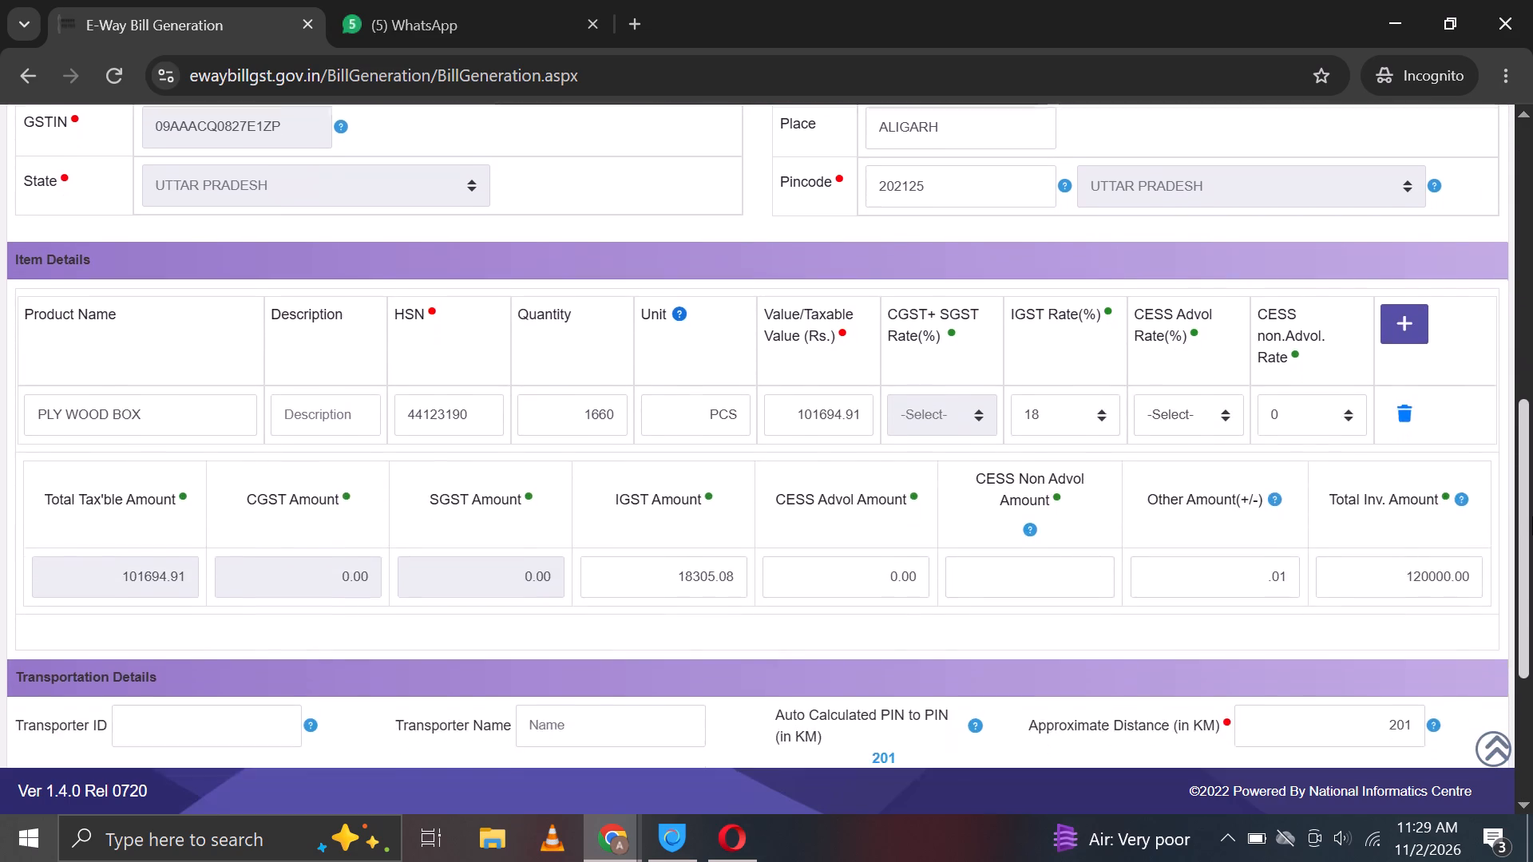
{"action": "left_click_drag", "start_coordinate": [1532, 516], "coordinate": [1532, 639]}
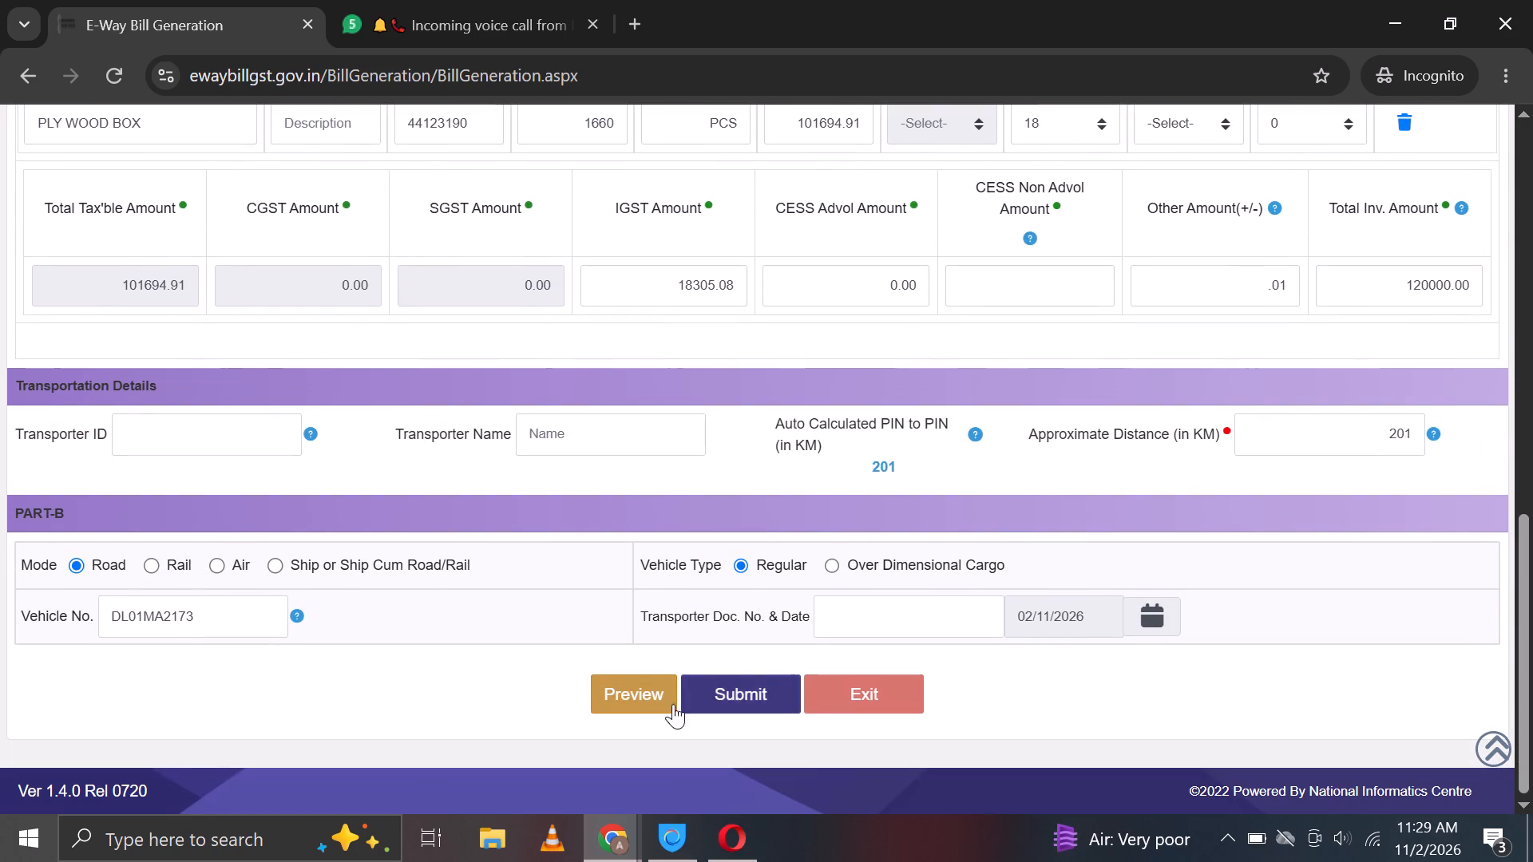
{"action": "left_click", "coordinate": [663, 688]}
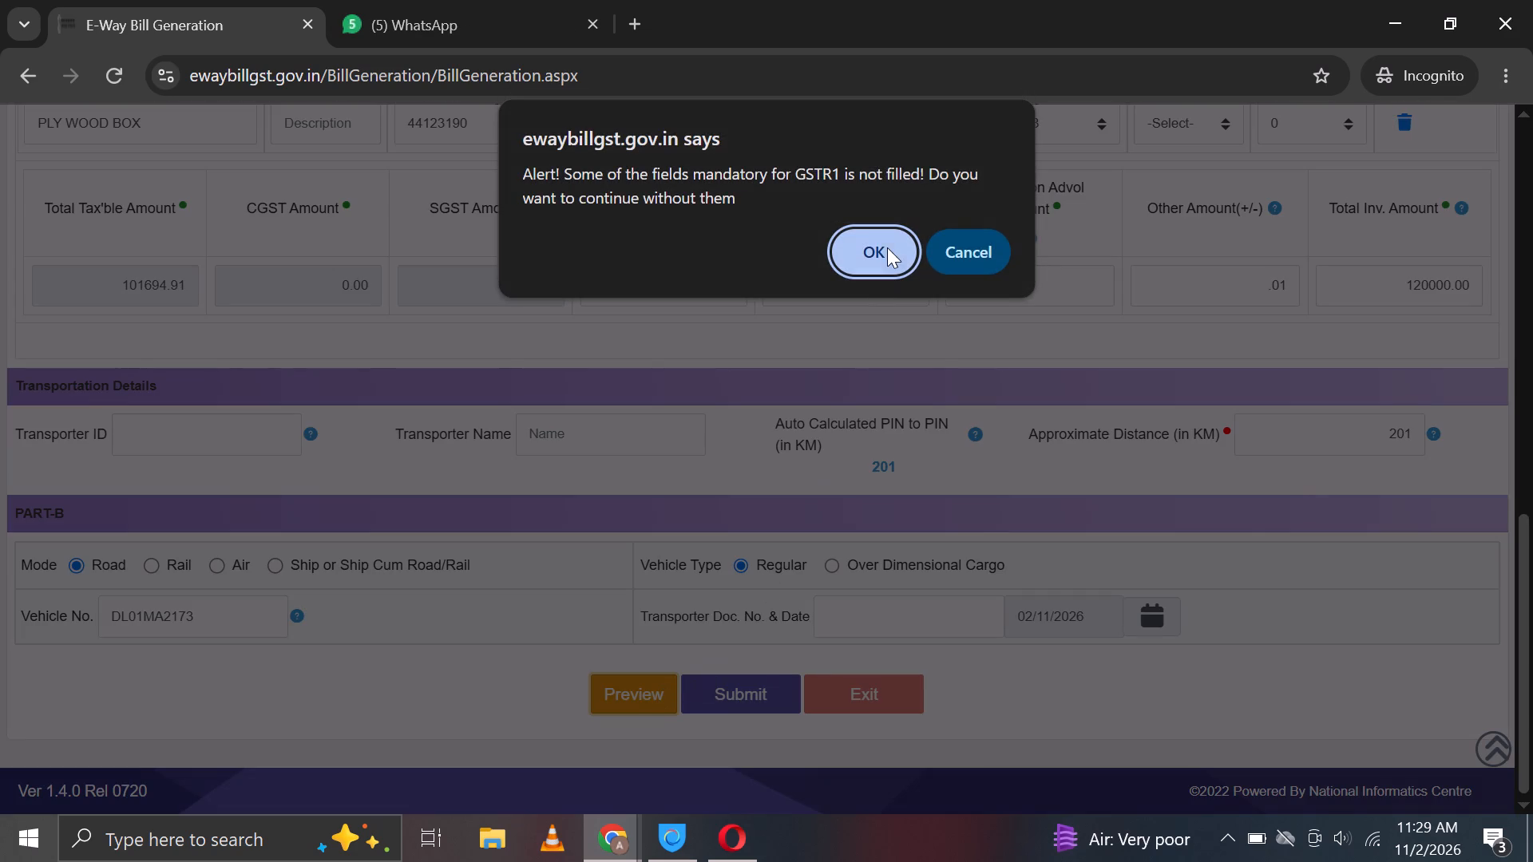
{"action": "left_click", "coordinate": [867, 244]}
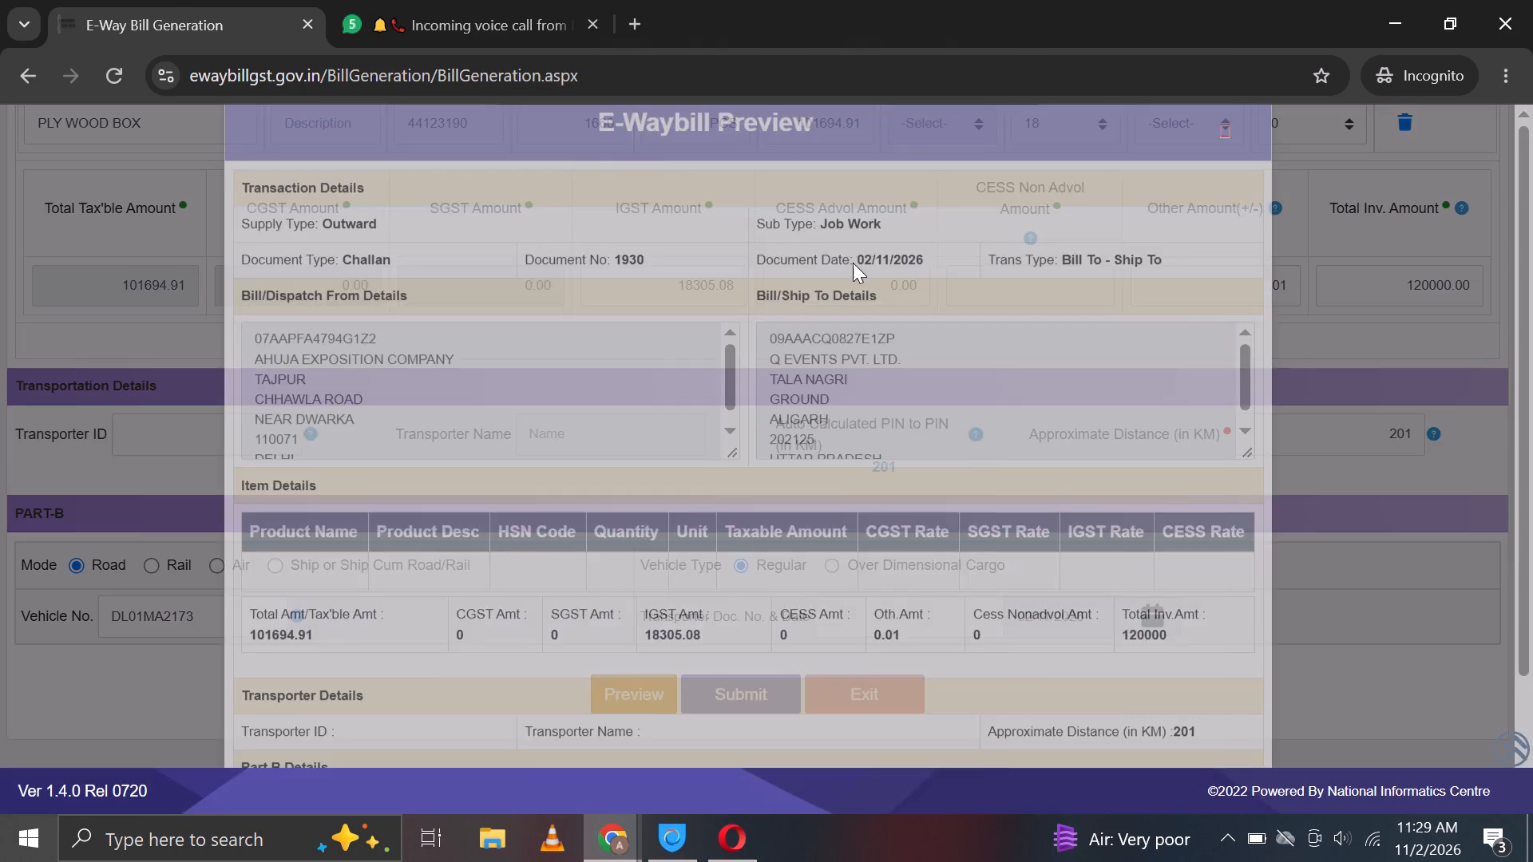
{"action": "scroll", "coordinate": [967, 413], "scroll_direction": "down", "scroll_amount": 3}
{"action": "scroll", "coordinate": [1432, 395], "scroll_direction": "down", "scroll_amount": 4}
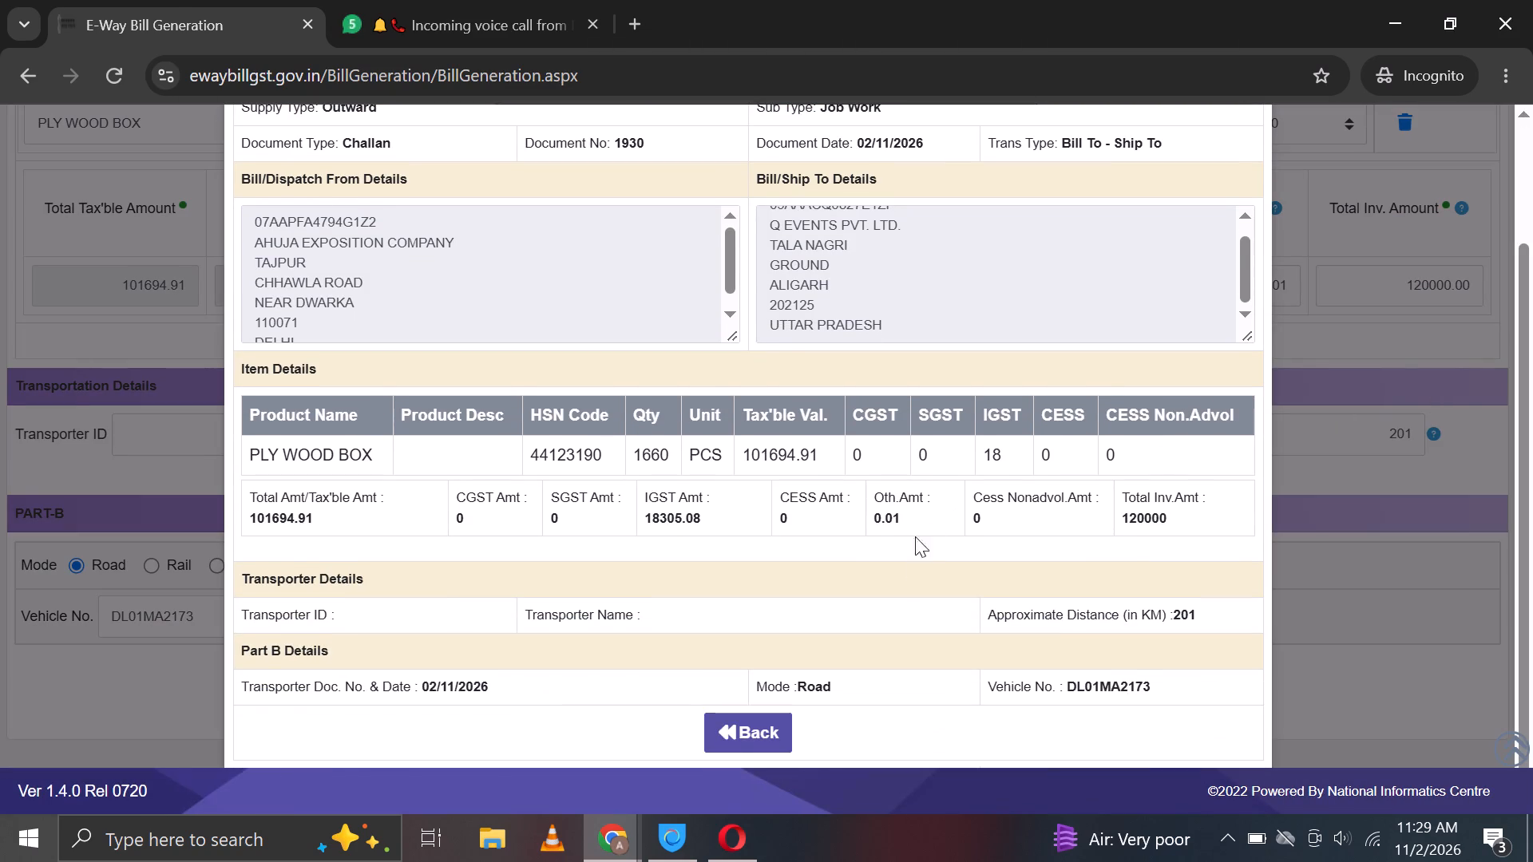
{"action": "left_click", "coordinate": [729, 725]}
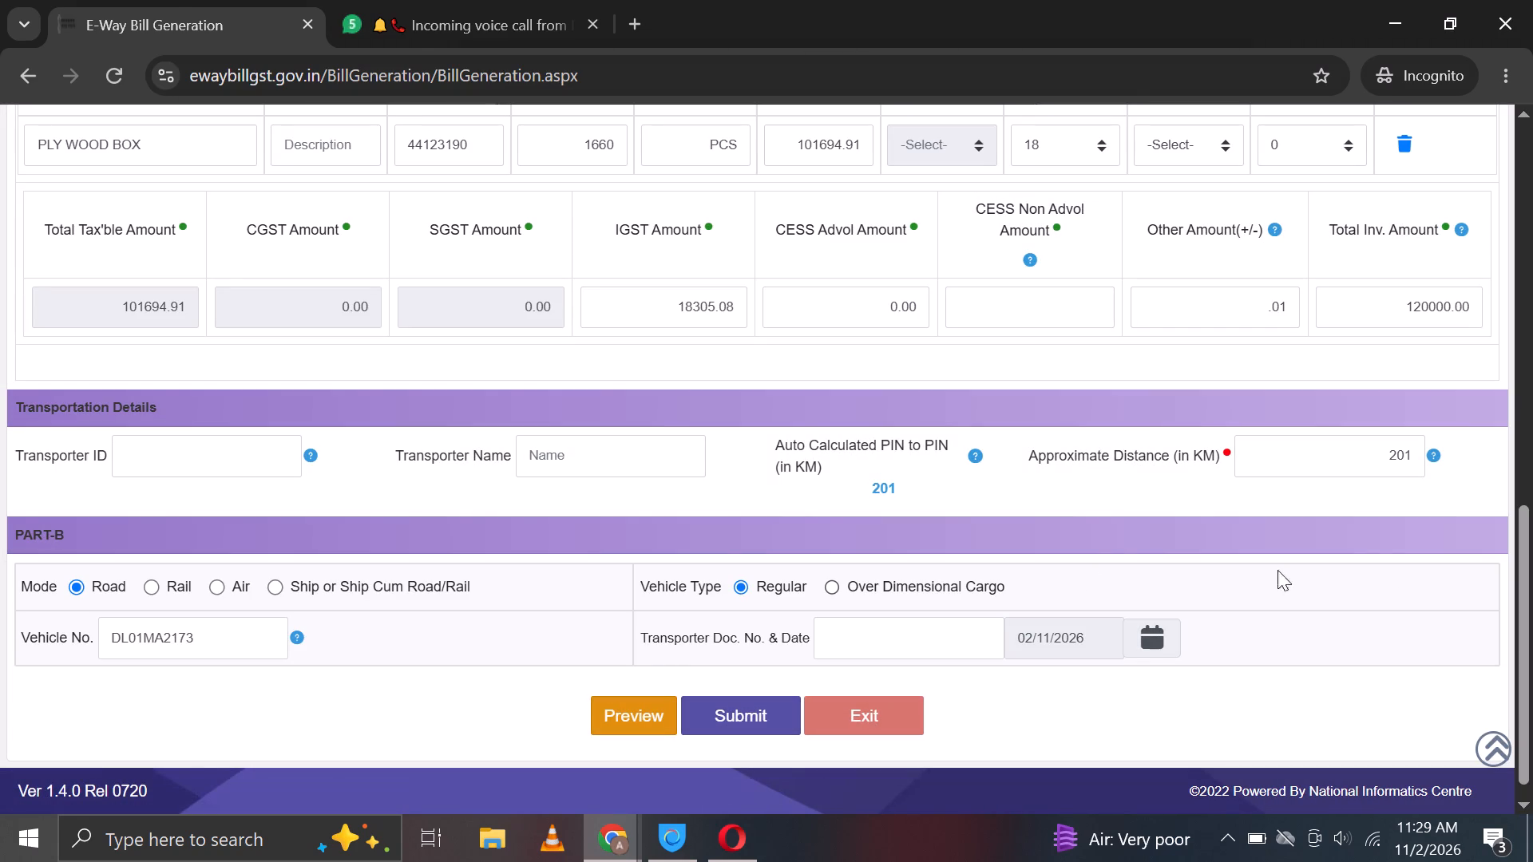
Try to submit the e-way bill, agreeing to continue without the GSTR1 fields and with the document number prefix rule.
{"action": "left_click", "coordinate": [725, 722]}
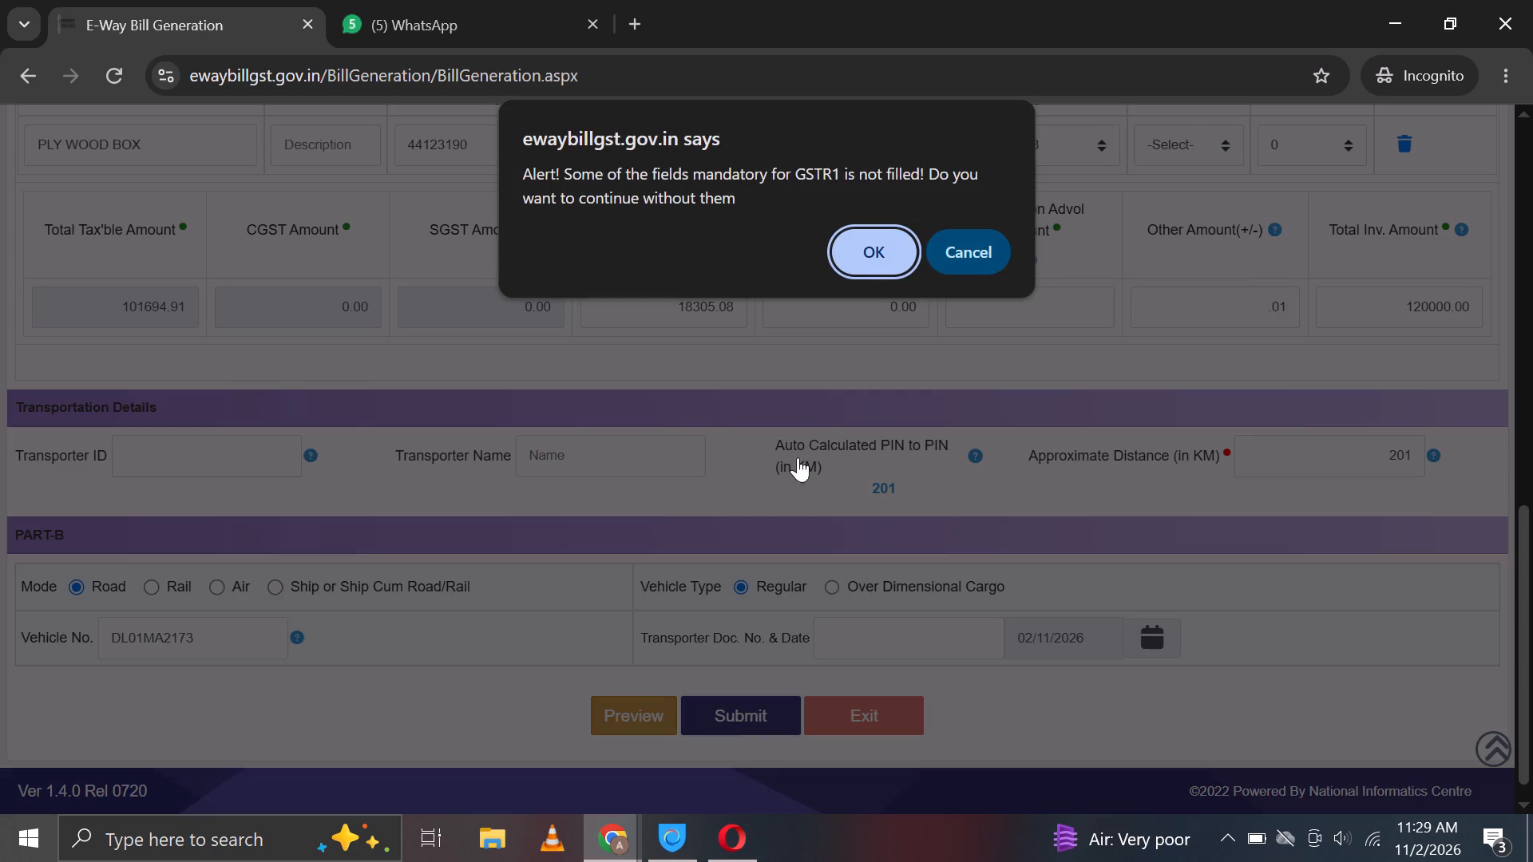
{"action": "left_click", "coordinate": [881, 243]}
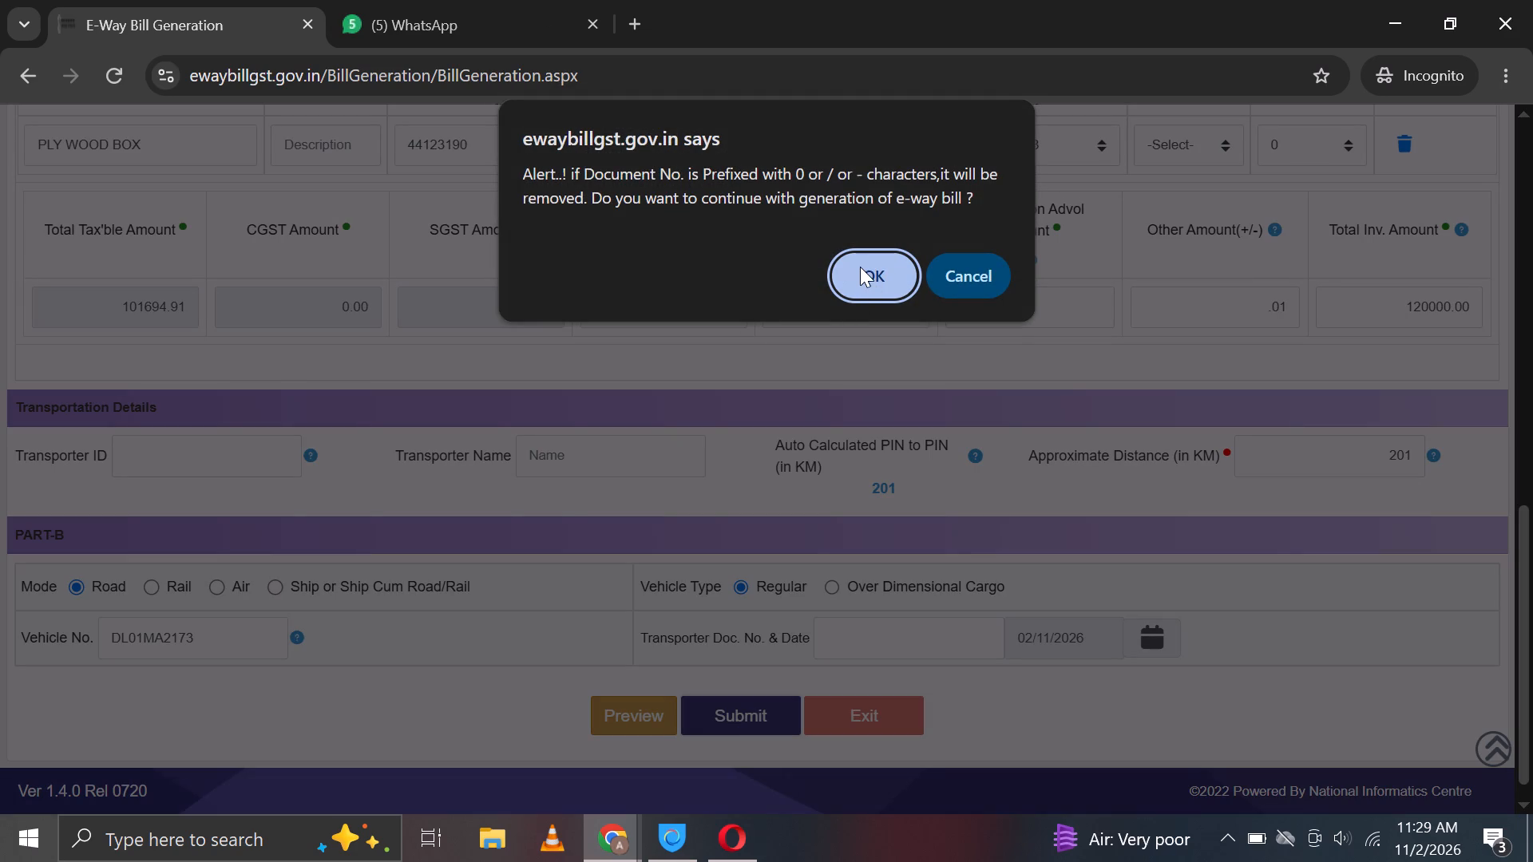
{"action": "left_click", "coordinate": [887, 277]}
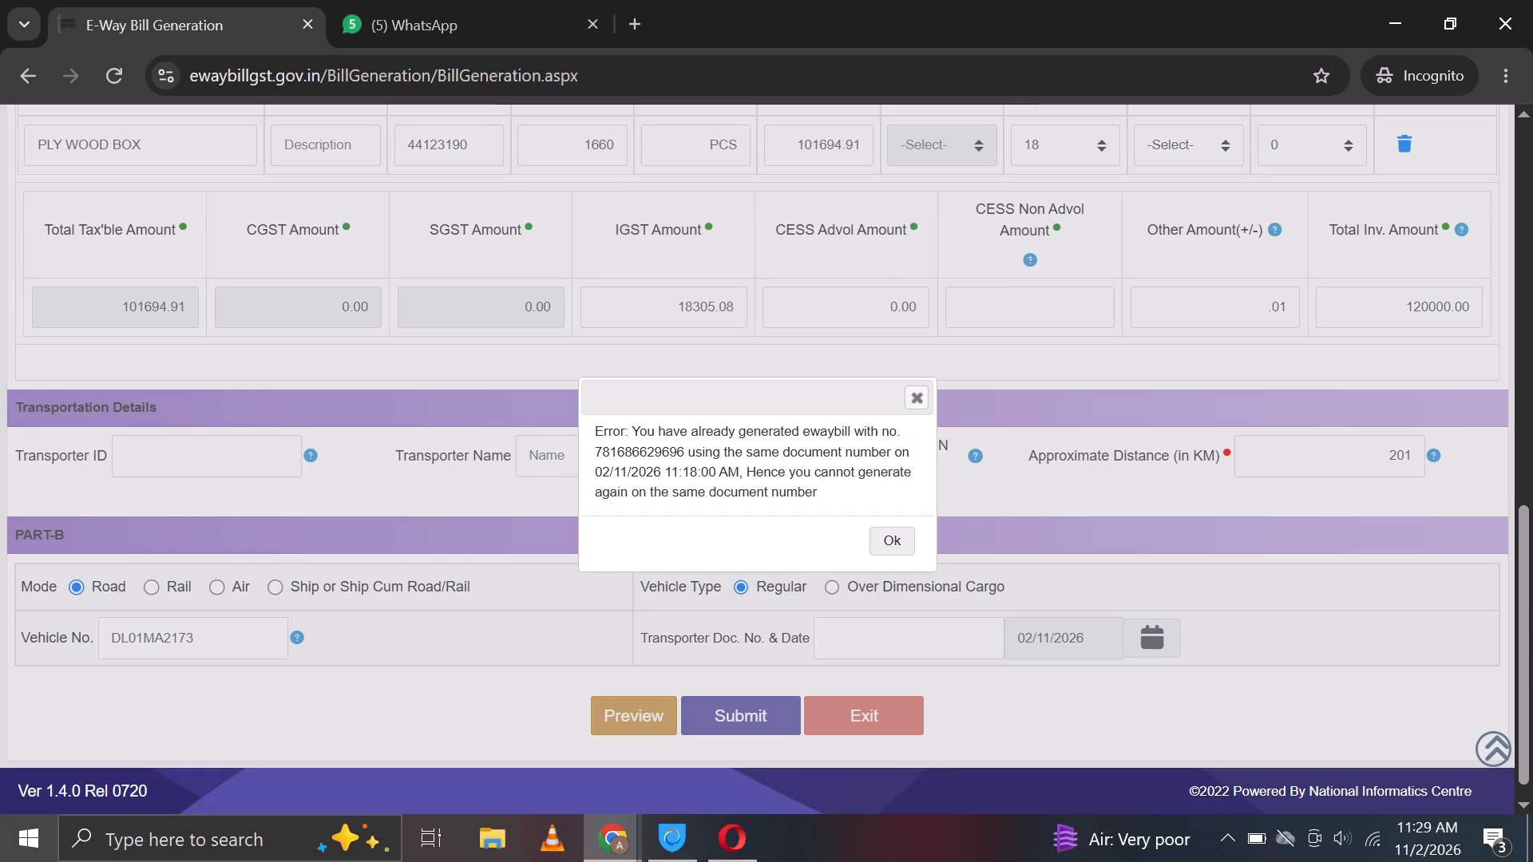
Copy the existing e-way bill number from the error message and dismiss the message.
{"action": "double_click", "coordinate": [628, 450]}
{"action": "key", "text": "ctrl+c"}
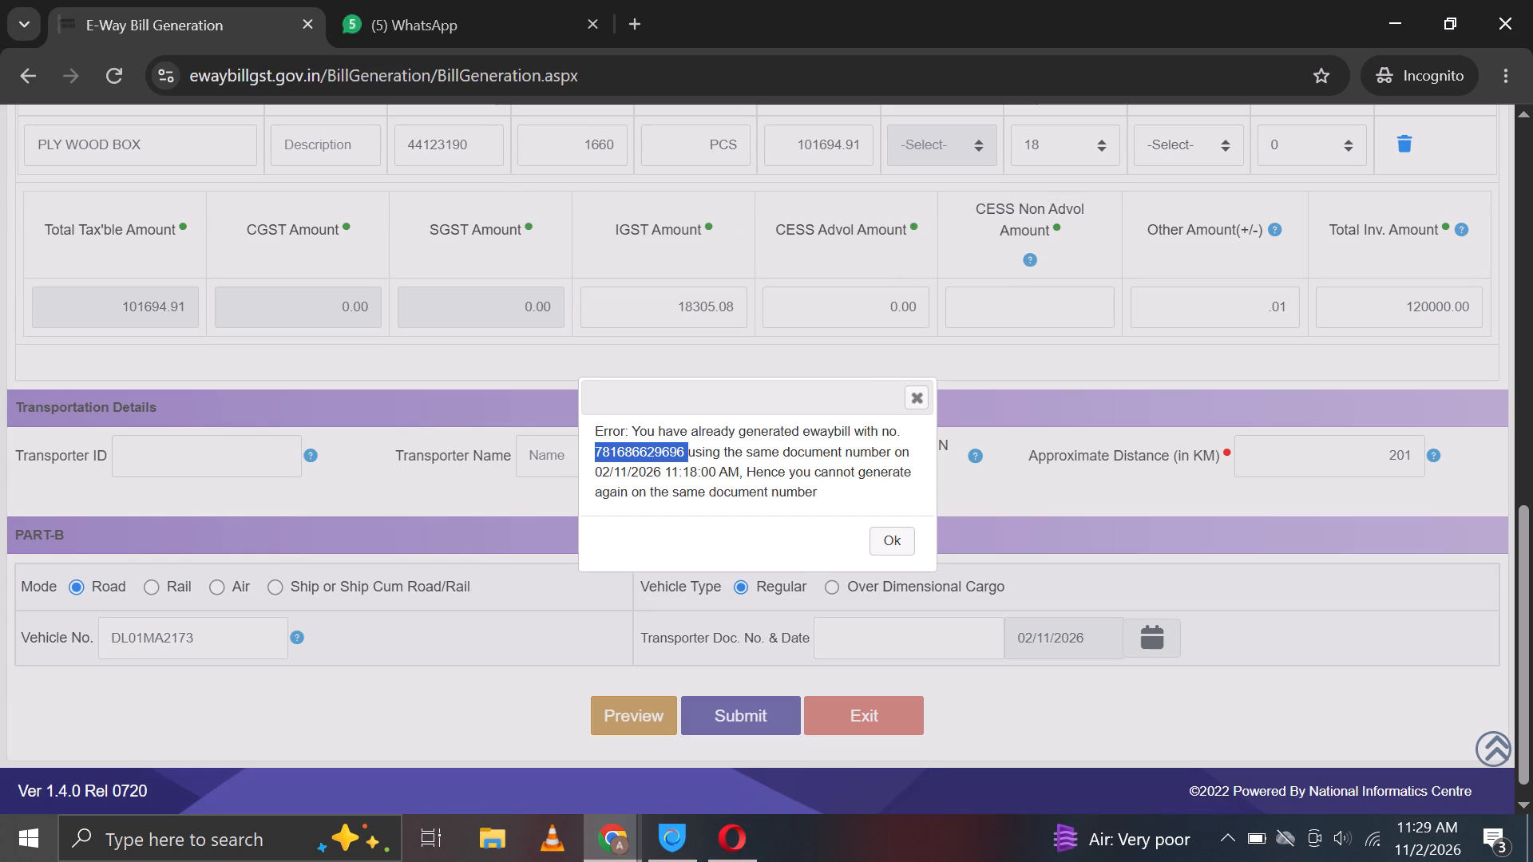
{"action": "left_click", "coordinate": [917, 401]}
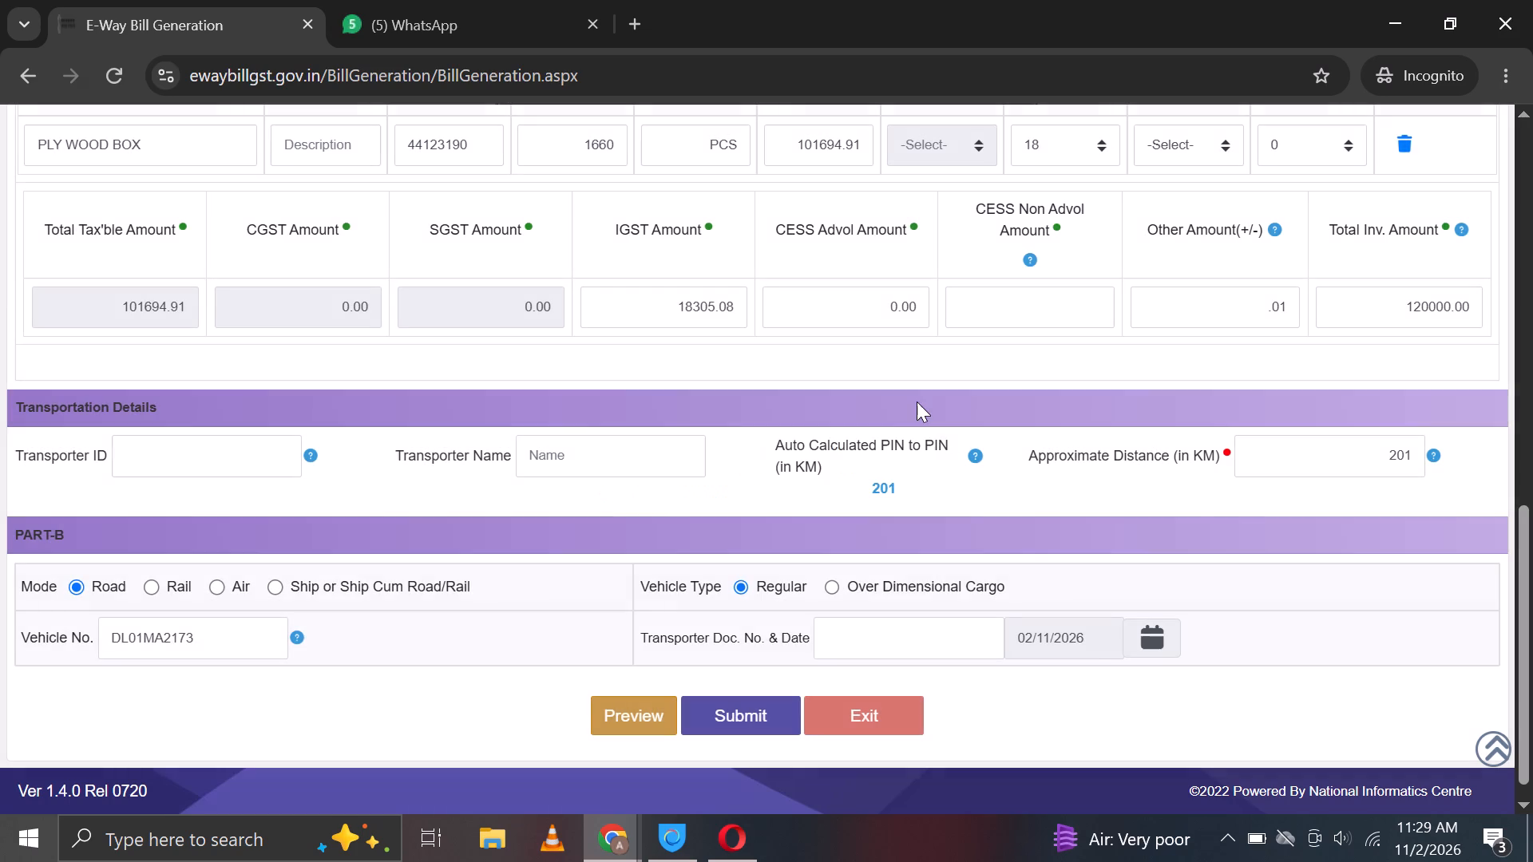
Leave the entry form and return to the portal's home dashboard.
{"action": "scroll", "coordinate": [917, 401], "scroll_direction": "up", "scroll_amount": 7}
{"action": "left_click", "coordinate": [40, 221]}
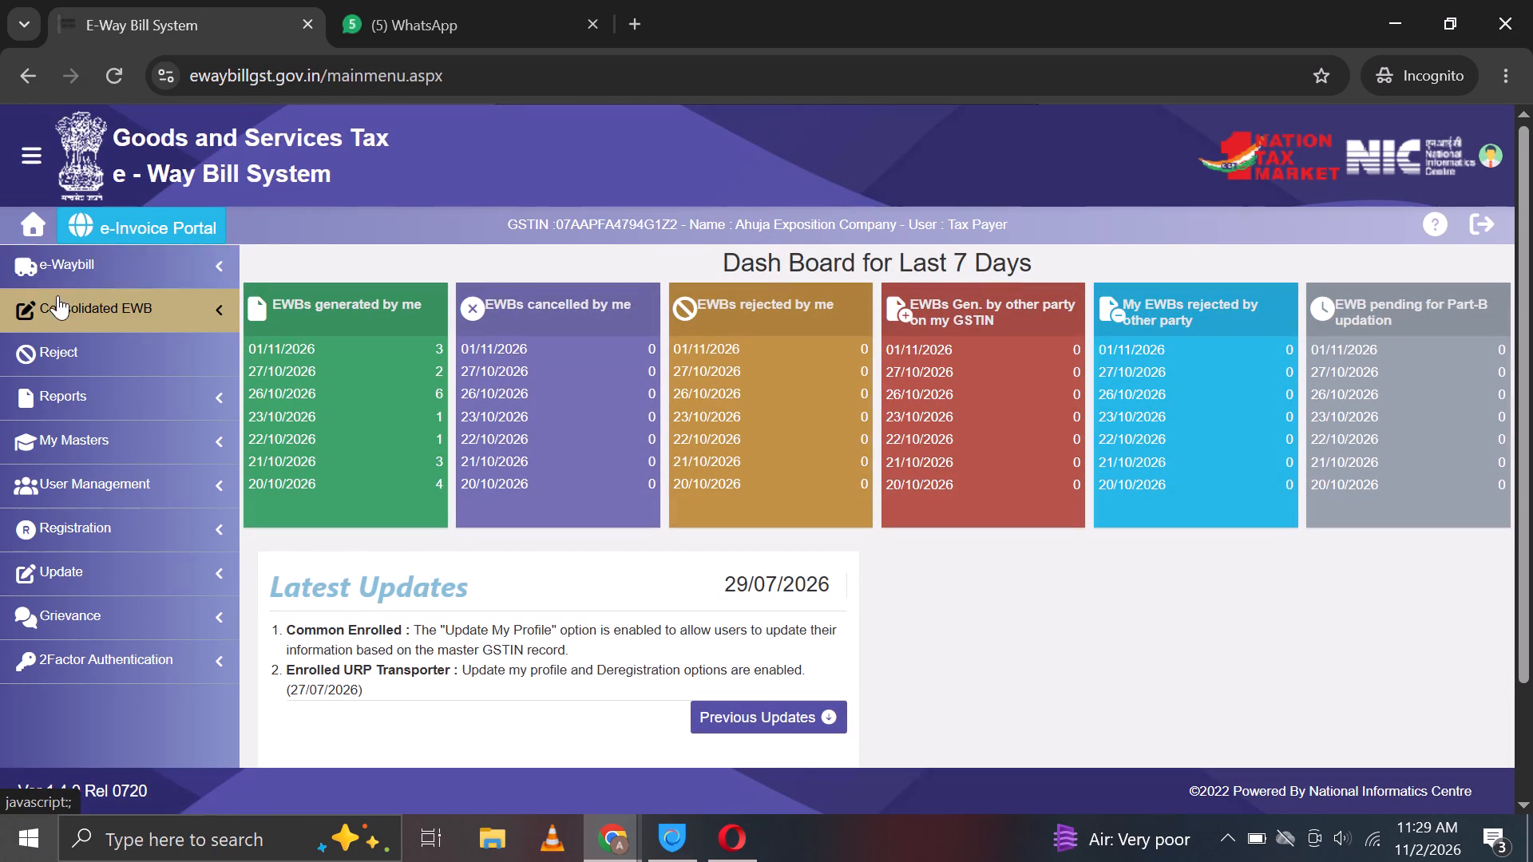
Open the e-way bill printing page and retrieve the existing bill using the copied e-way bill number.
{"action": "left_click", "coordinate": [75, 271]}
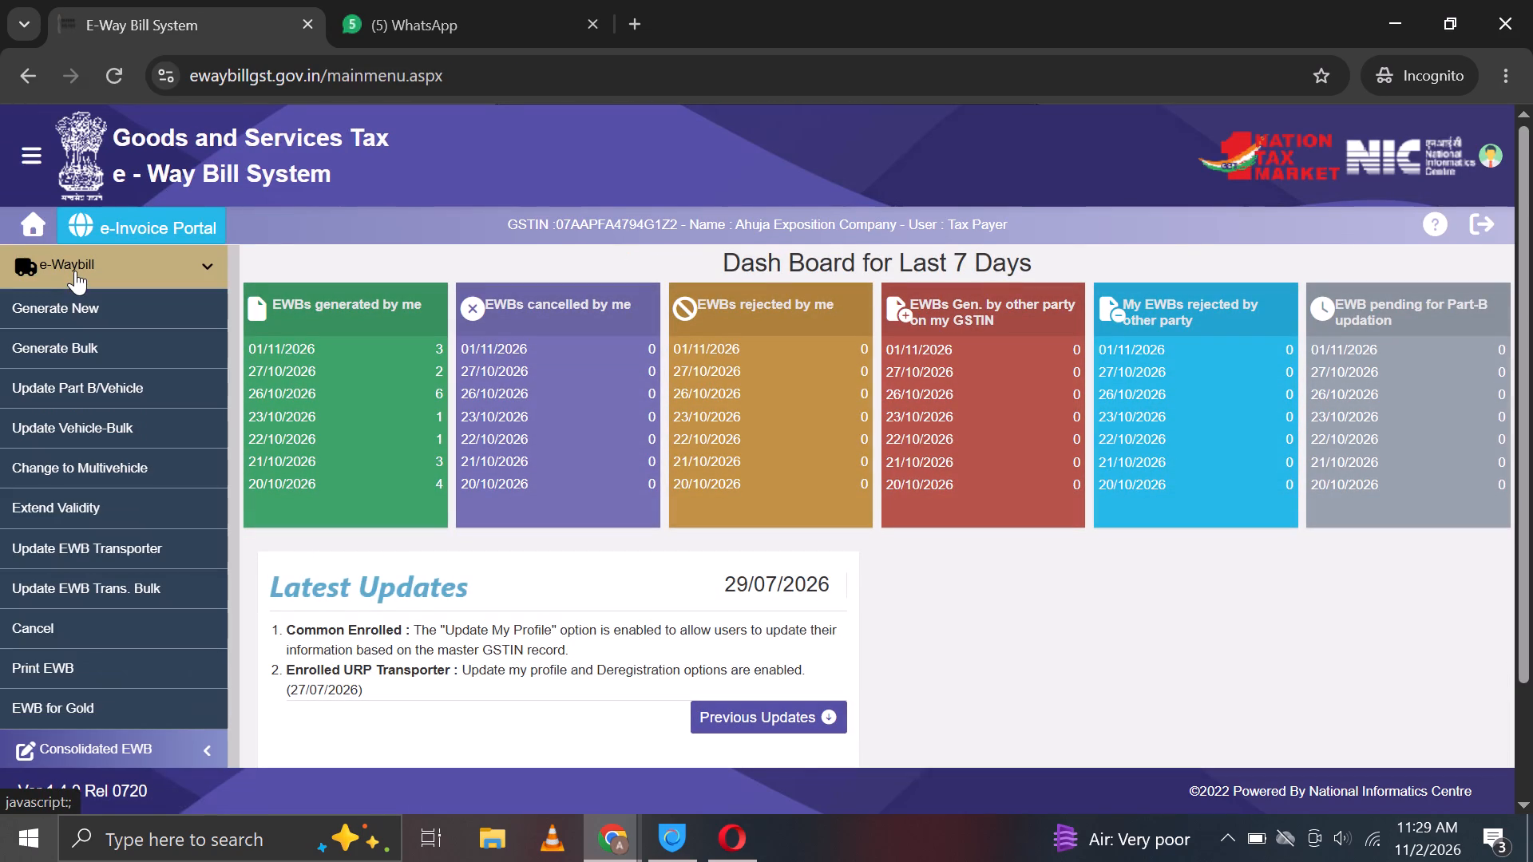
{"action": "left_click", "coordinate": [43, 653]}
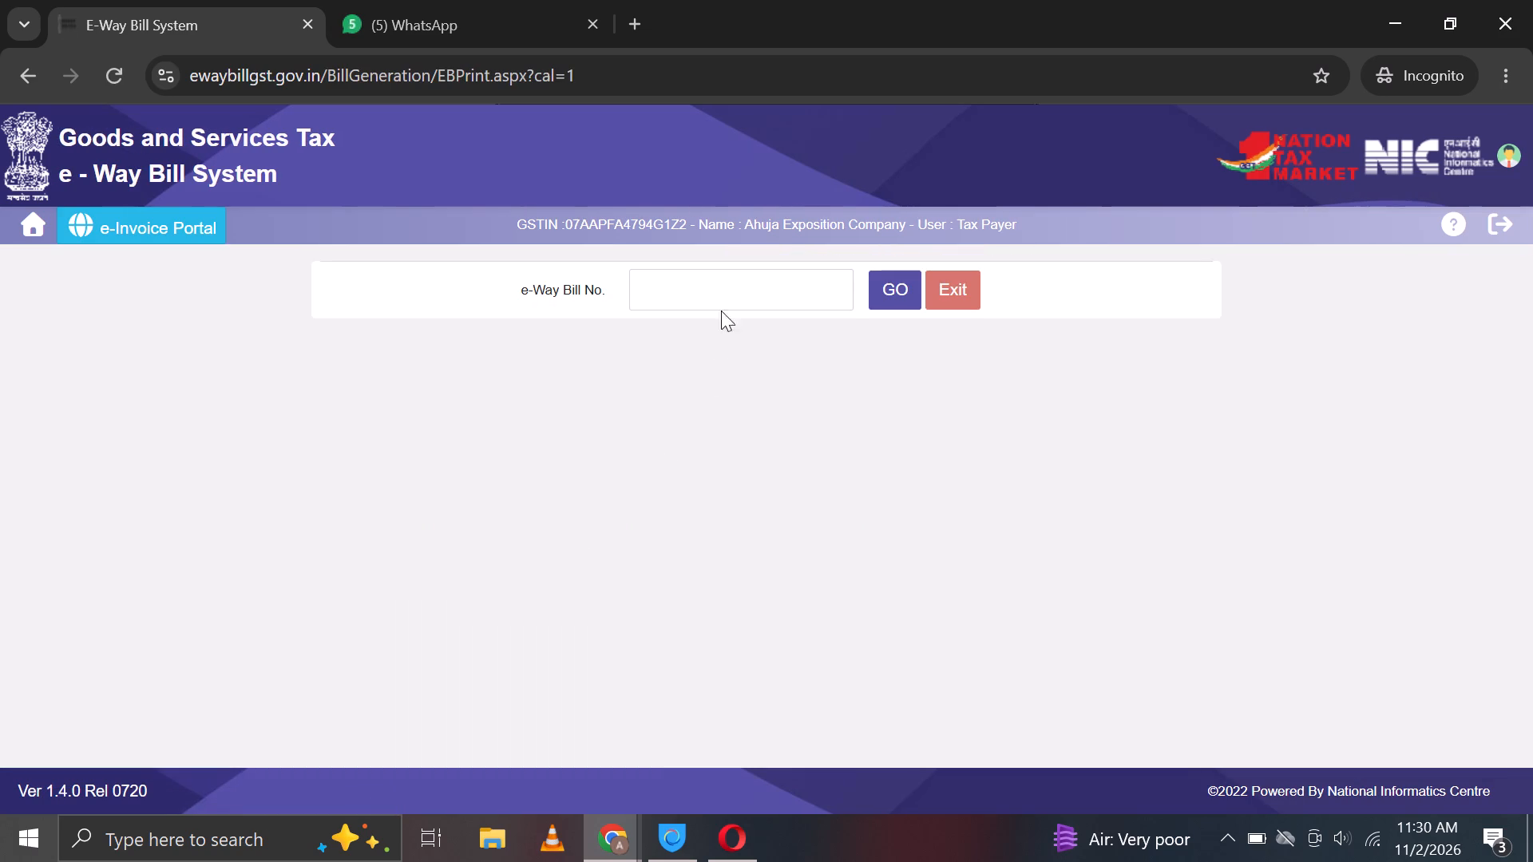
{"action": "left_click", "coordinate": [721, 284]}
{"action": "key", "text": "ctrl+v"}
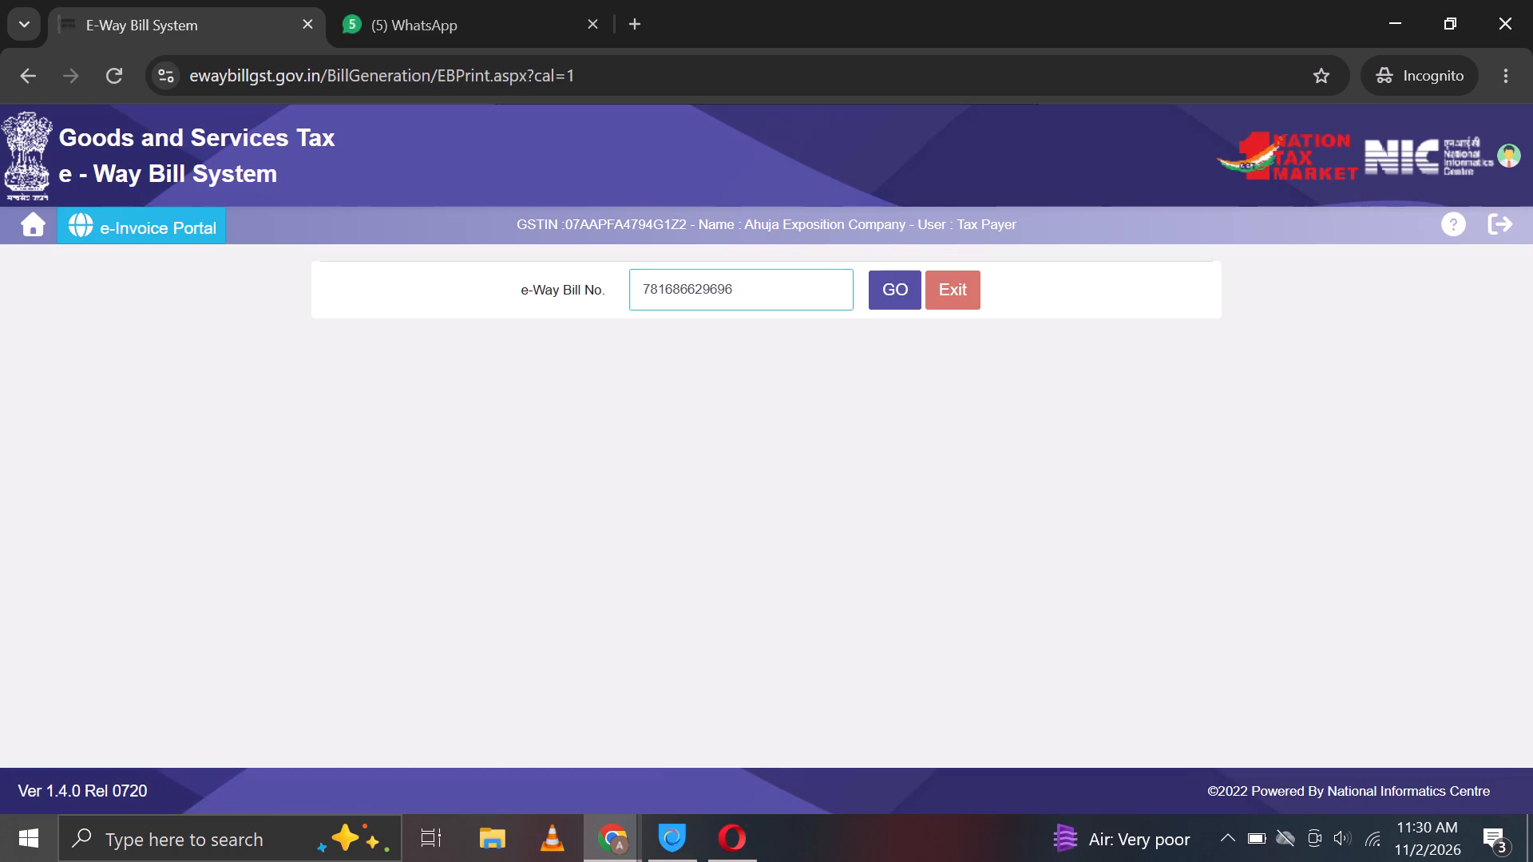
{"action": "left_click", "coordinate": [886, 282]}
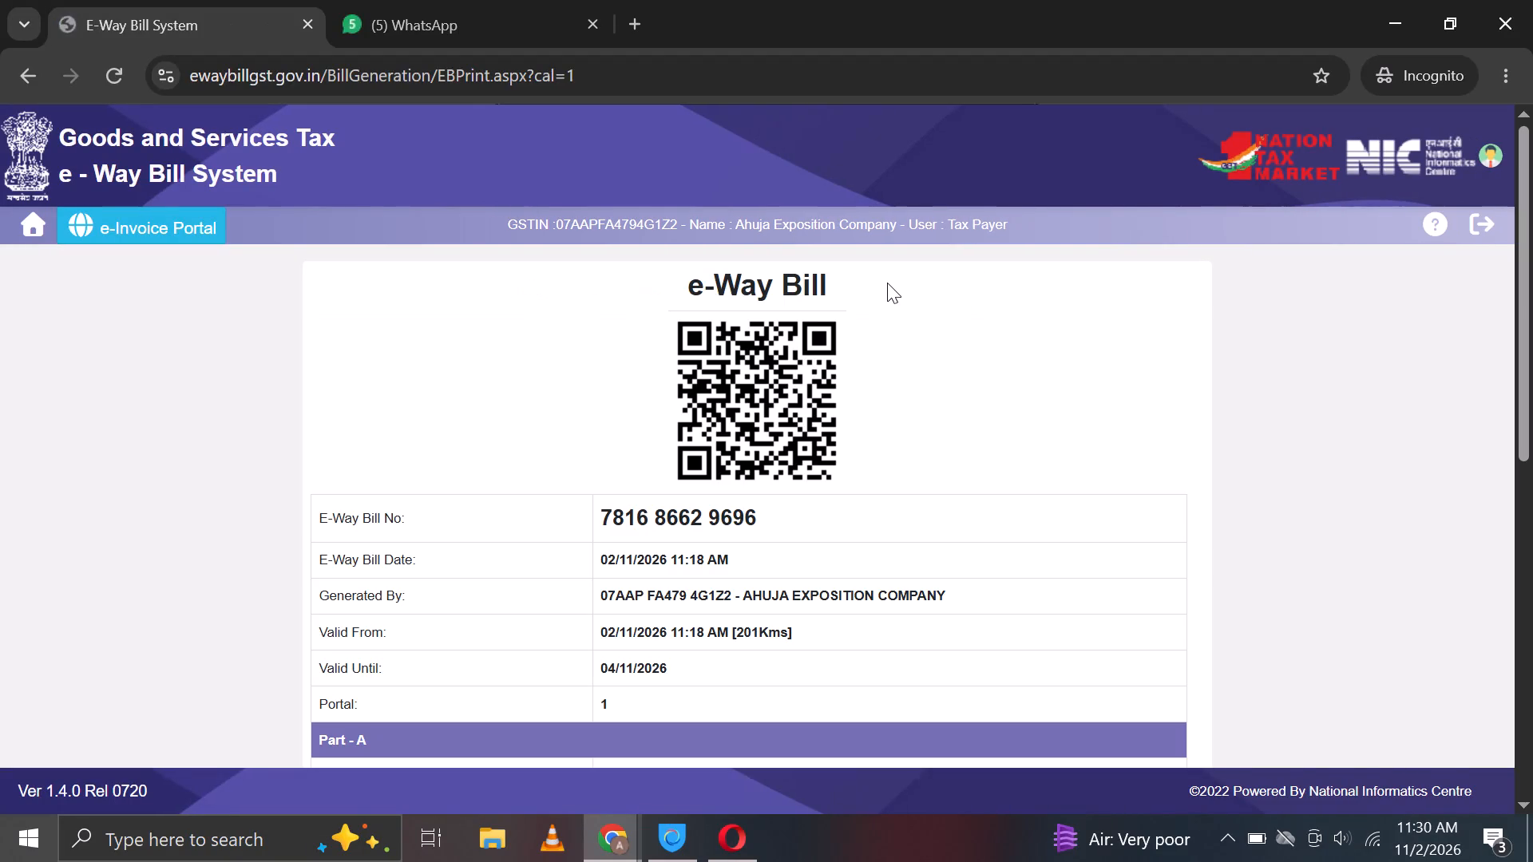
Check the retrieved bill's Part A and Part B details and open its detailed print version.
{"action": "left_click_drag", "start_coordinate": [1532, 291], "coordinate": [1525, 481]}
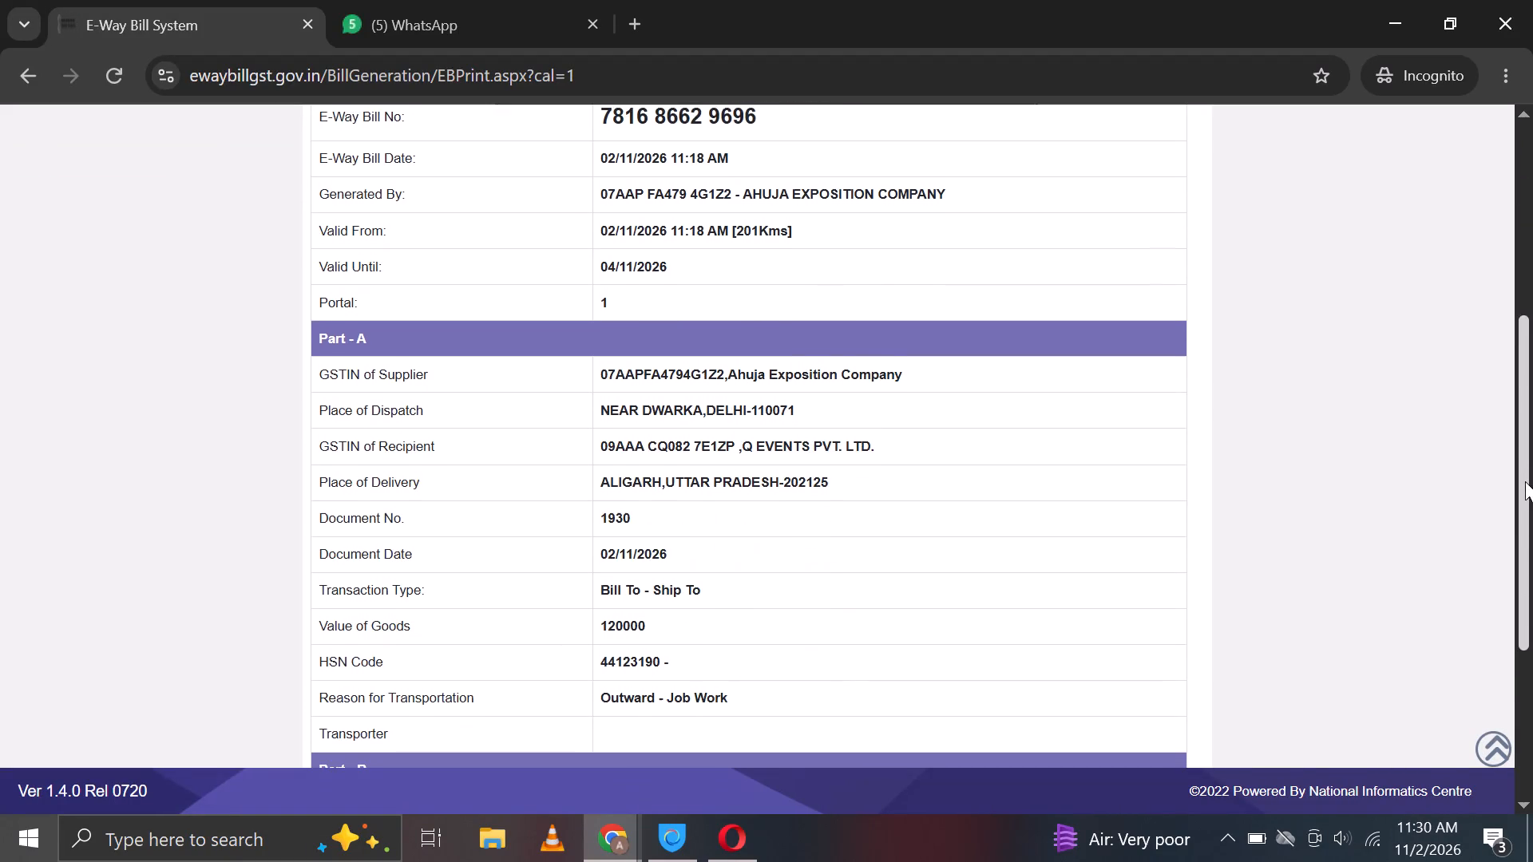
{"action": "left_click_drag", "start_coordinate": [1525, 481], "coordinate": [1518, 469]}
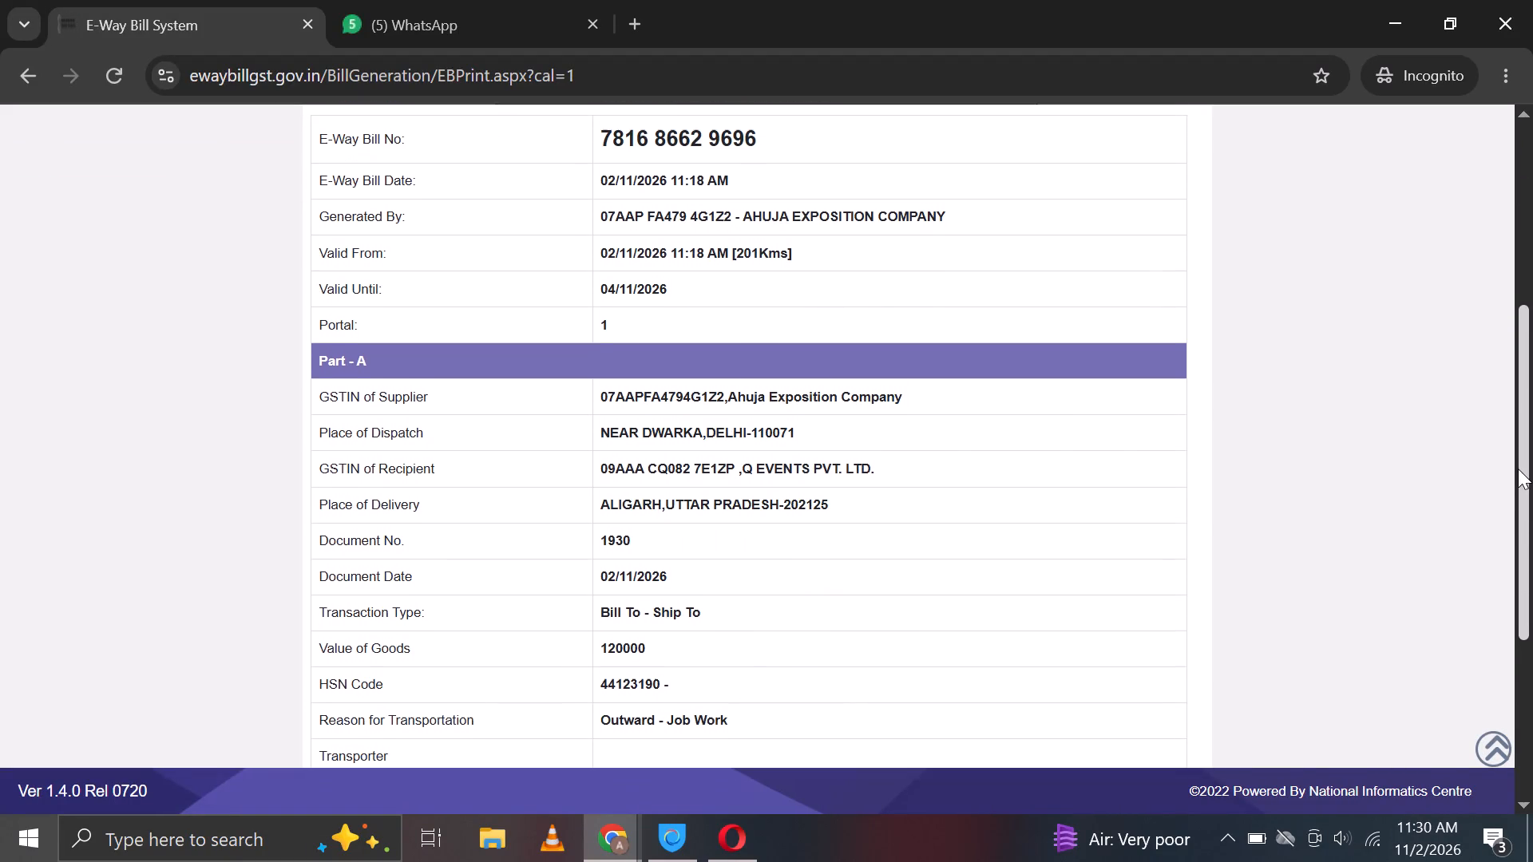
{"action": "left_click_drag", "start_coordinate": [1518, 469], "coordinate": [1522, 446]}
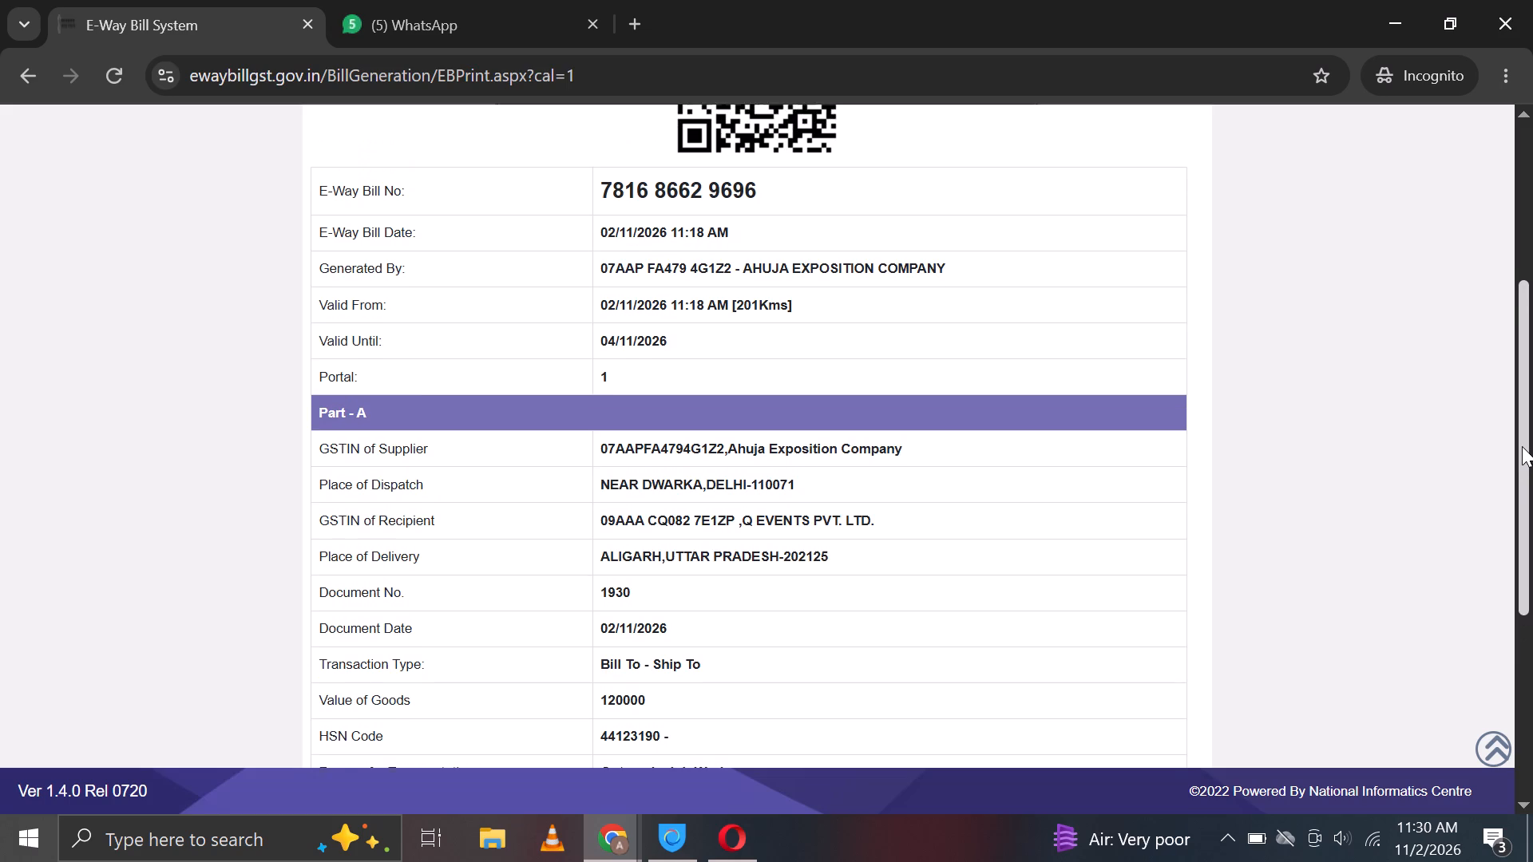
{"action": "left_click_drag", "start_coordinate": [1522, 446], "coordinate": [1527, 464]}
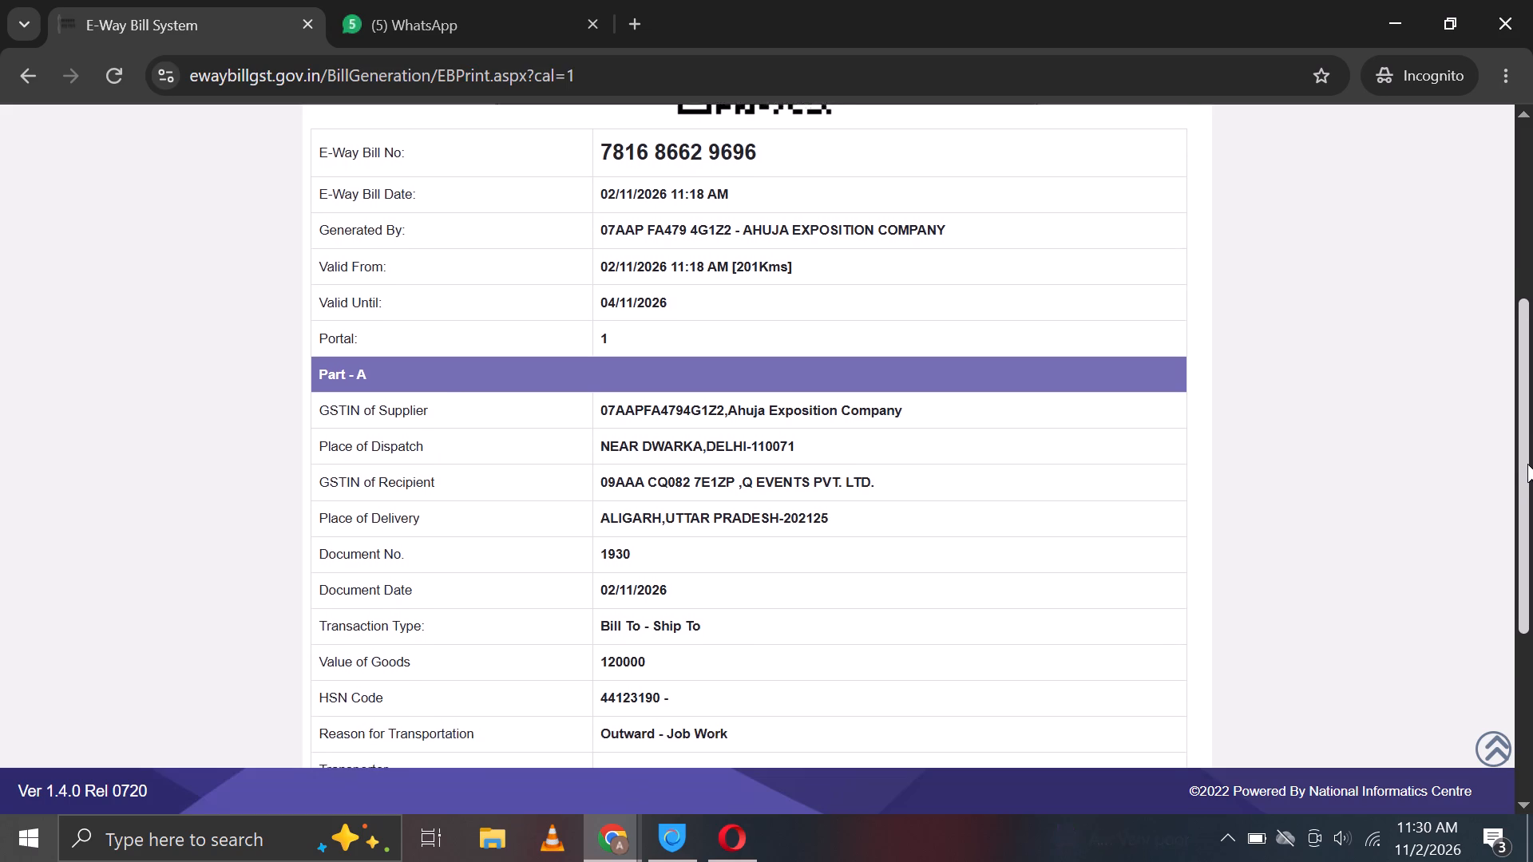
{"action": "left_click_drag", "start_coordinate": [1527, 464], "coordinate": [1528, 572]}
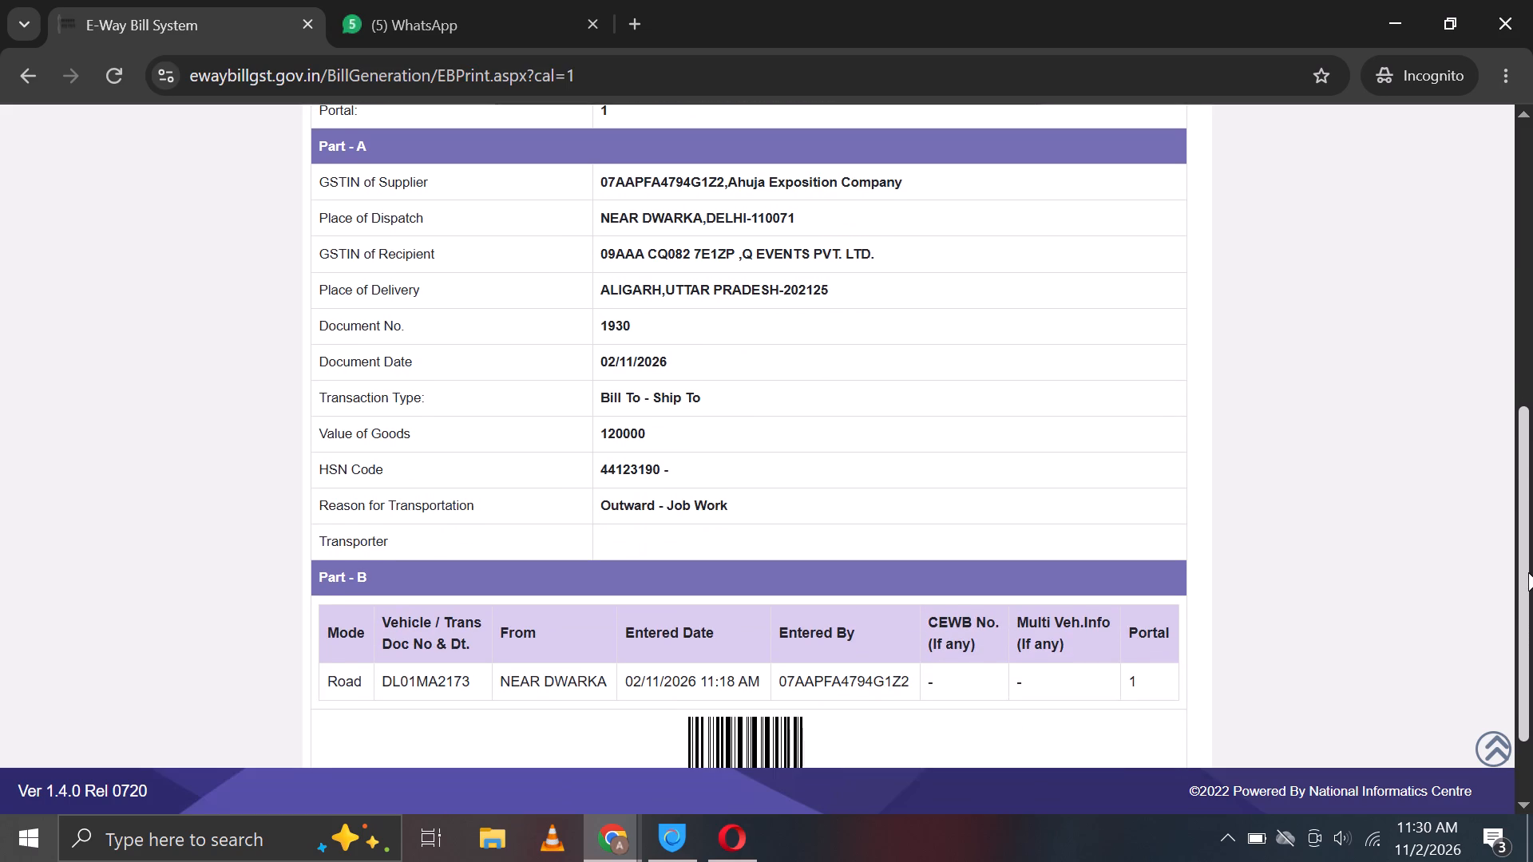
{"action": "left_click_drag", "start_coordinate": [1528, 572], "coordinate": [1528, 642]}
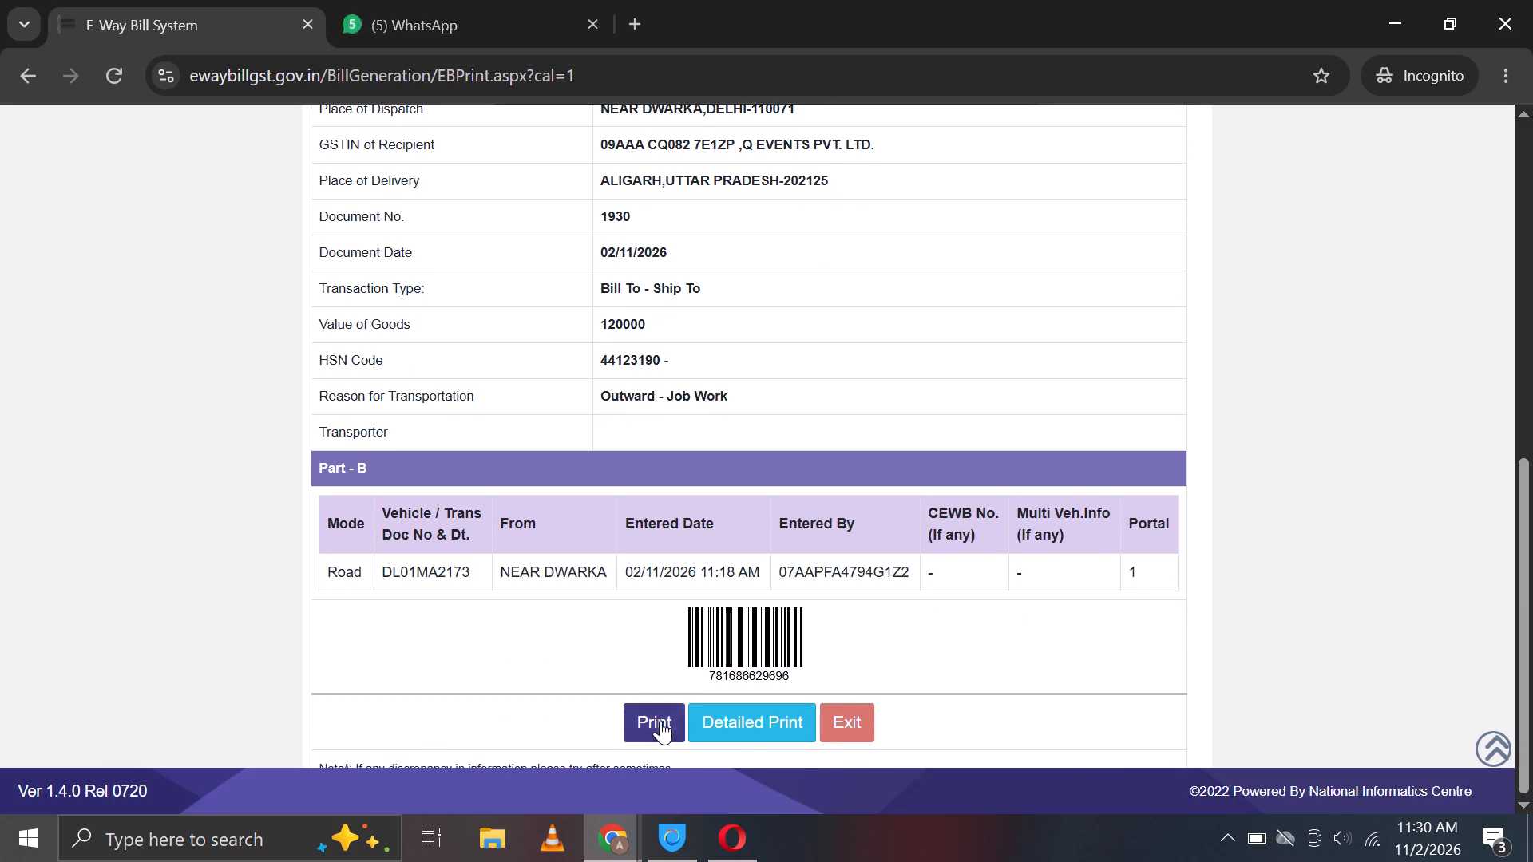
{"action": "left_click", "coordinate": [727, 734]}
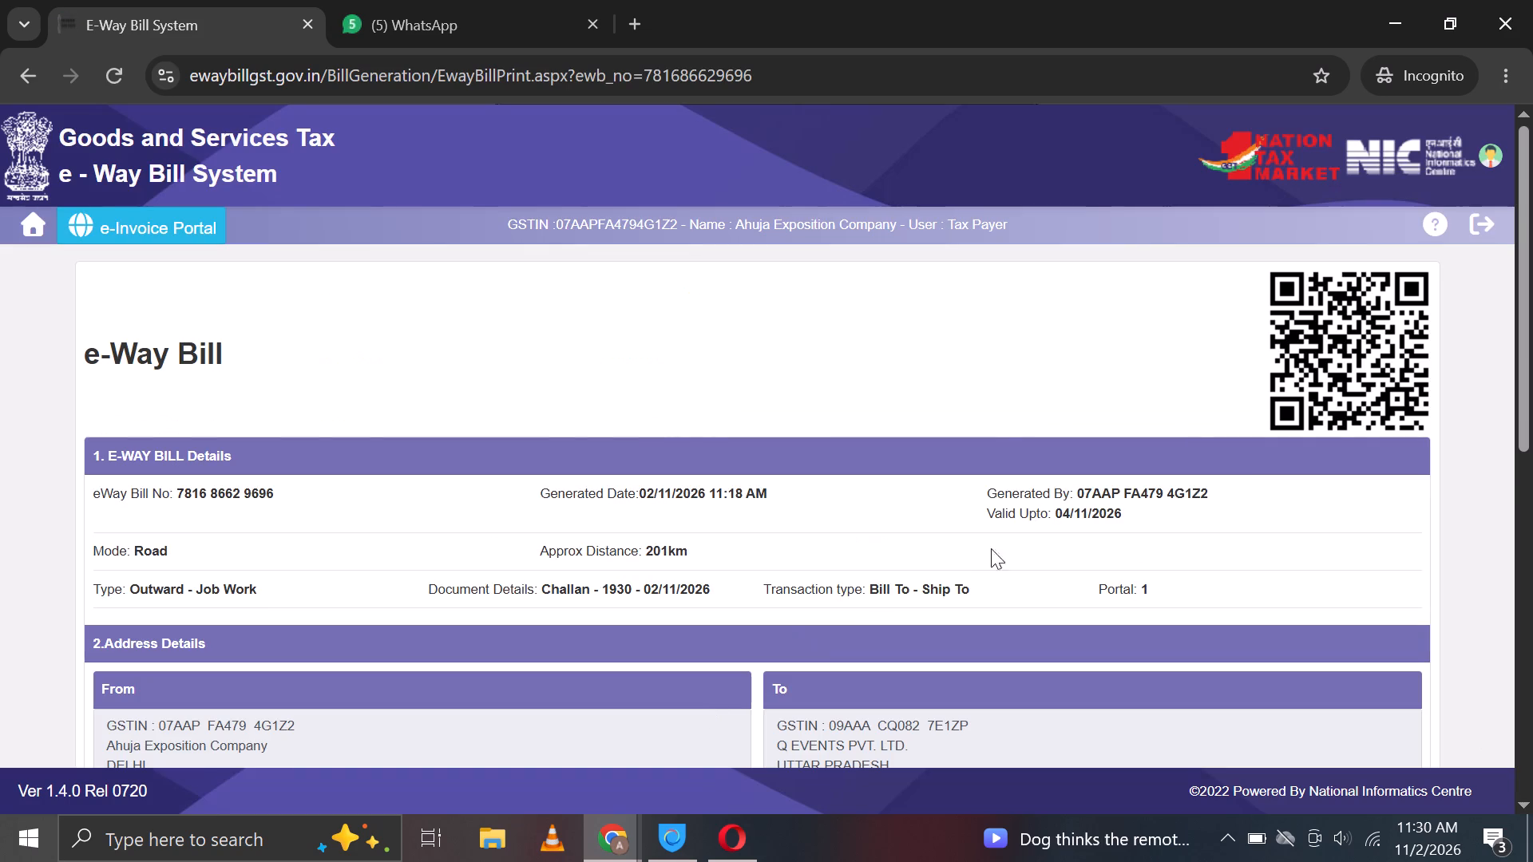
Start printing the detailed e-way bill with Microsoft Print to PDF as the destination.
{"action": "left_click_drag", "start_coordinate": [1532, 291], "coordinate": [1532, 610]}
{"action": "left_click_drag", "start_coordinate": [1532, 725], "coordinate": [1532, 733]}
{"action": "left_click_drag", "start_coordinate": [1532, 635], "coordinate": [1532, 736]}
{"action": "left_click", "coordinate": [715, 749]}
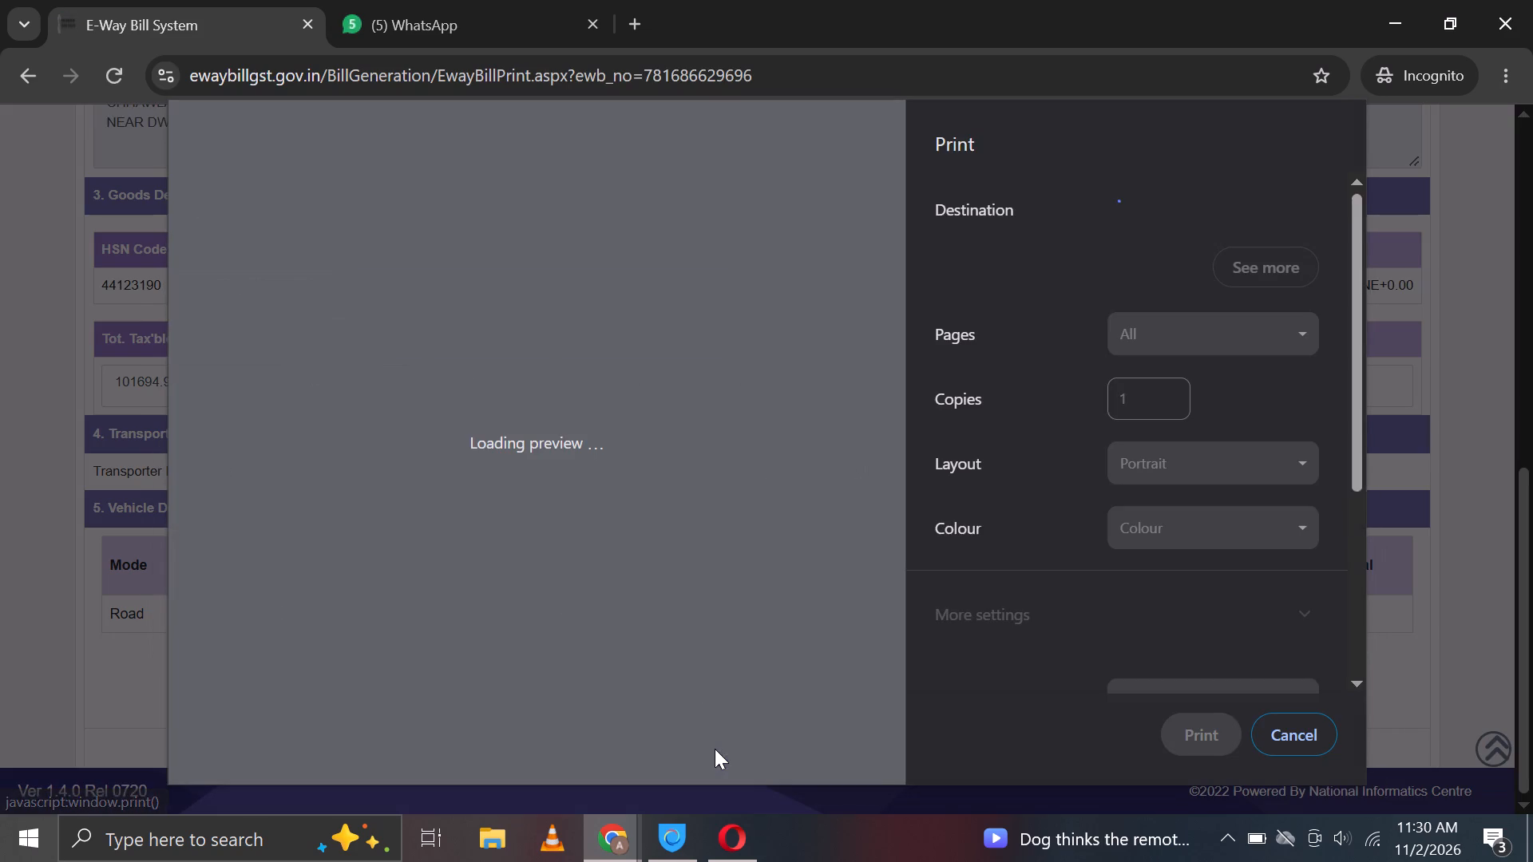
{"action": "left_click", "coordinate": [1172, 215]}
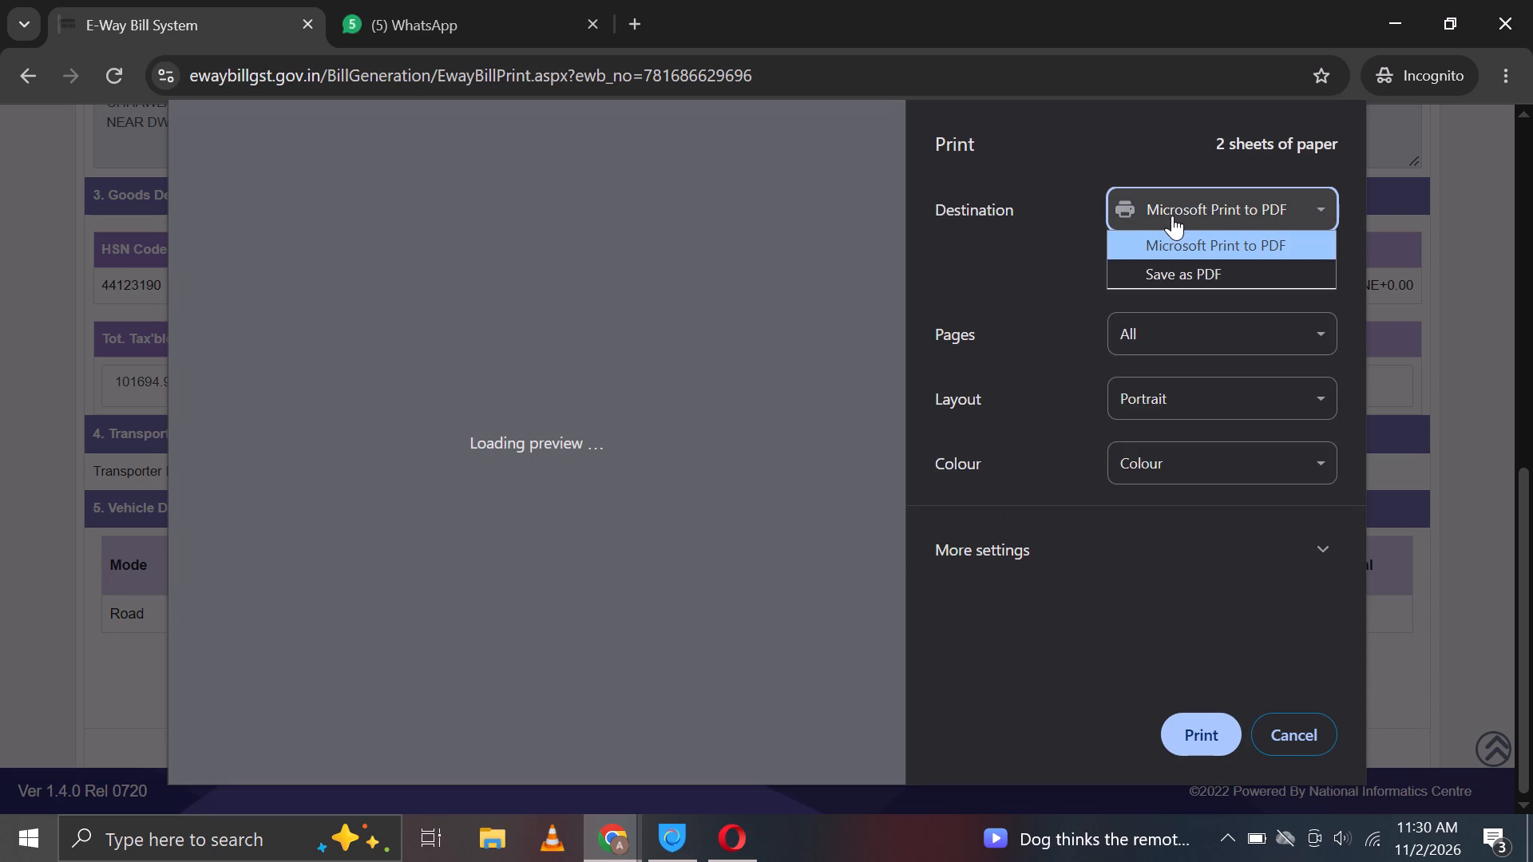
{"action": "left_click", "coordinate": [1182, 235]}
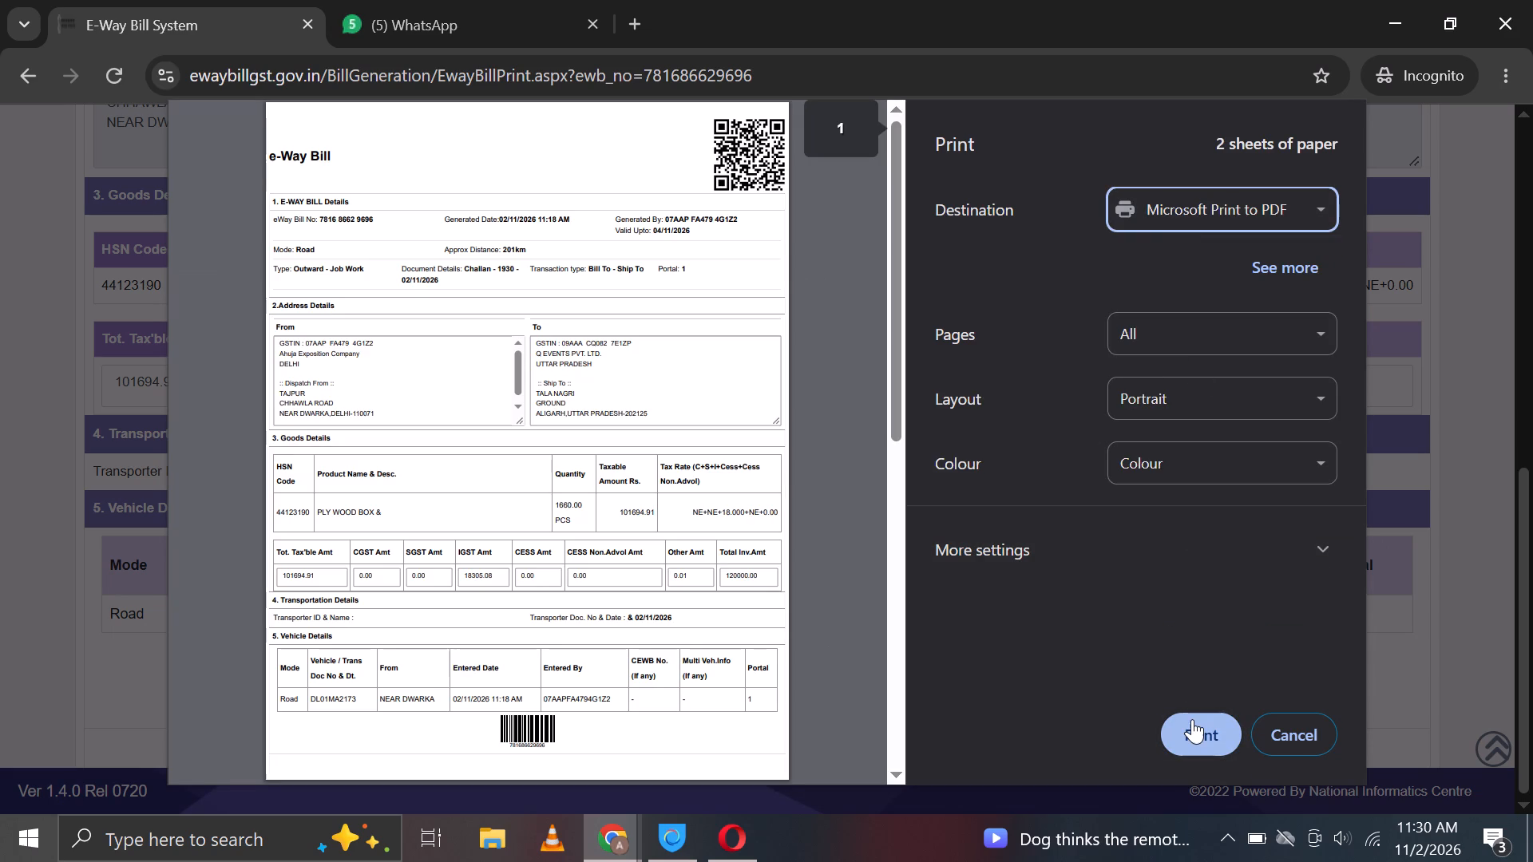
Print the detailed e-way bill to a PDF file named 2173 in the Desktop folder.
{"action": "left_click", "coordinate": [1192, 719]}
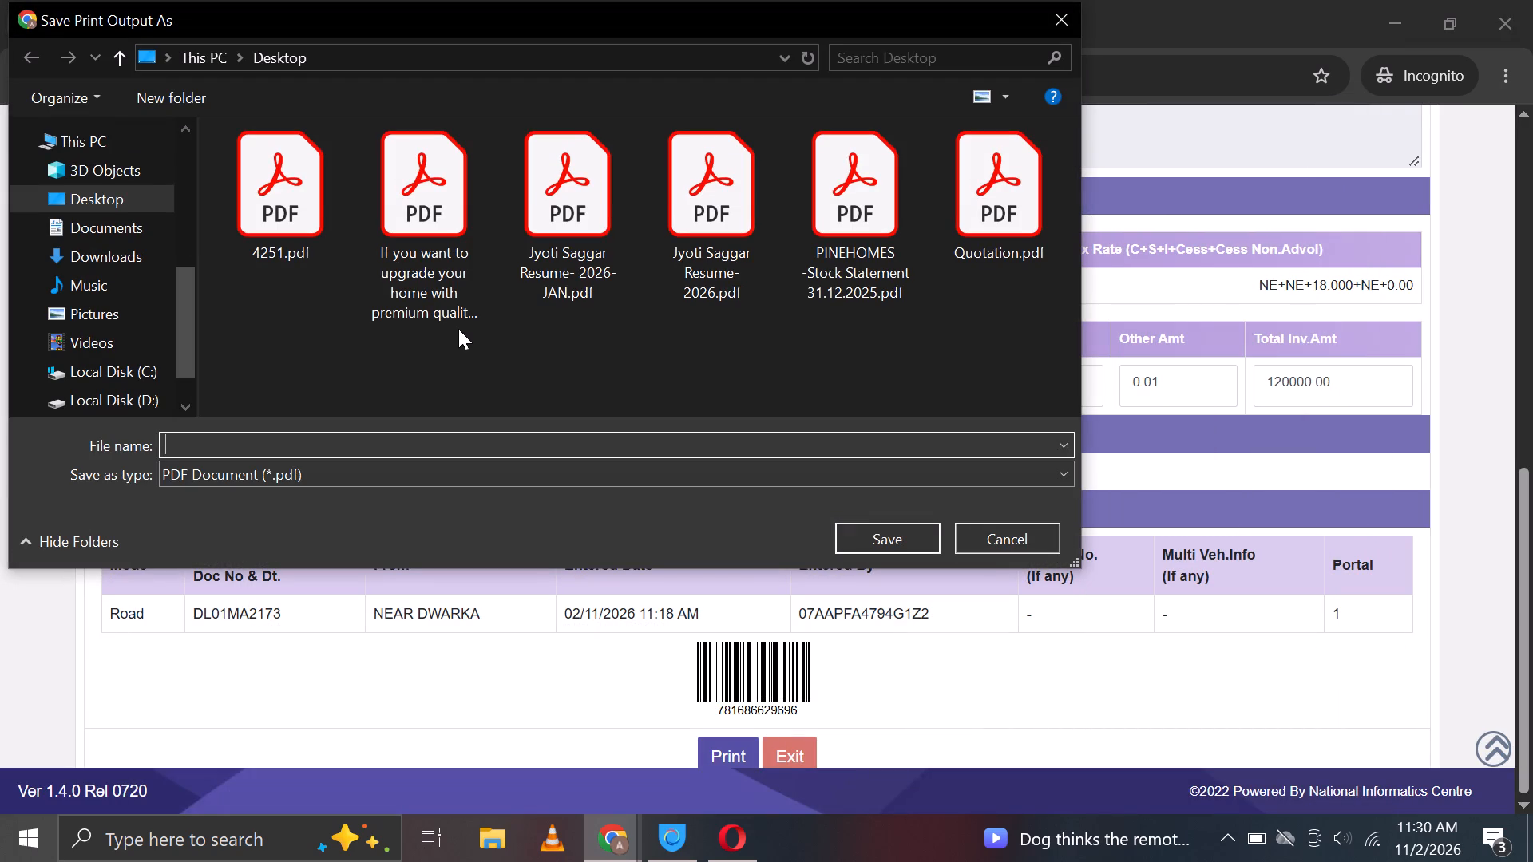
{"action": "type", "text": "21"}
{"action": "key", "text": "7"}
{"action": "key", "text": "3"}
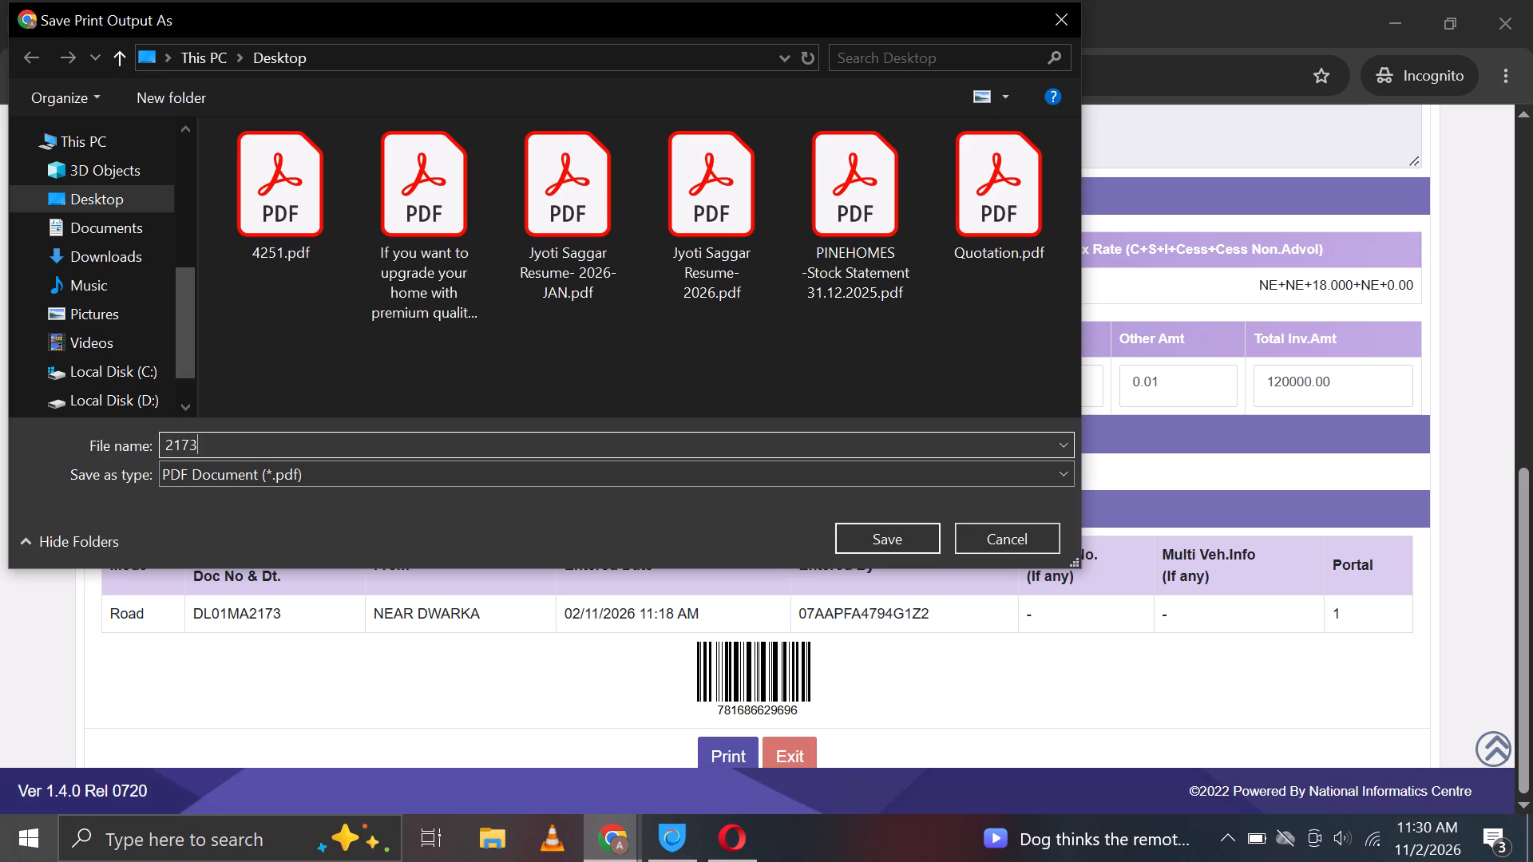
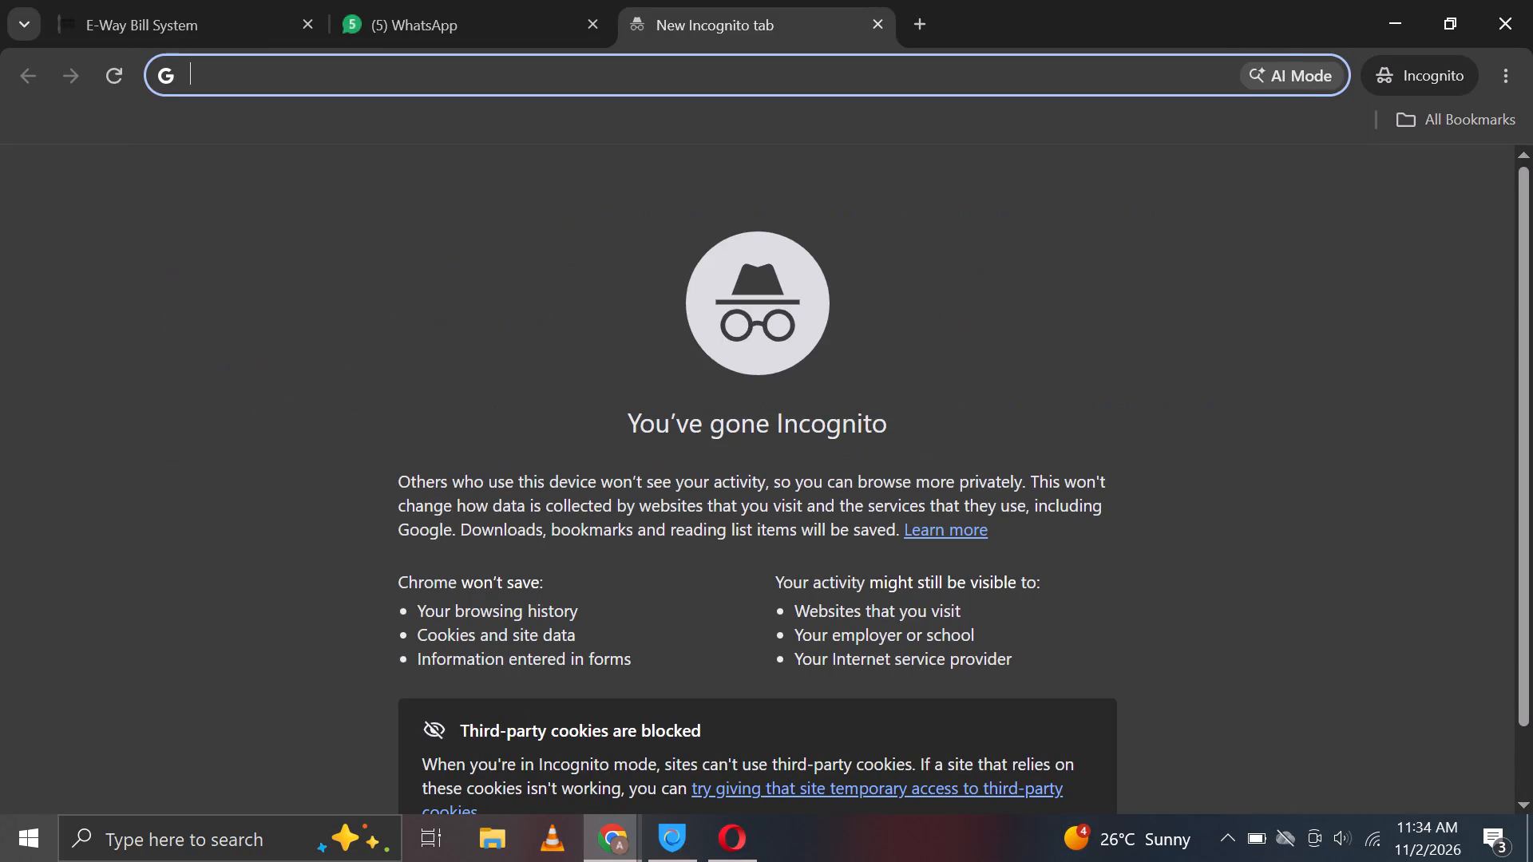
Enter the web search query "SPECIFY THIS HSN CODE 4412319" to look up the goods' HSN code.
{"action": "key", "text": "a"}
{"action": "key", "text": "BackSpace"}
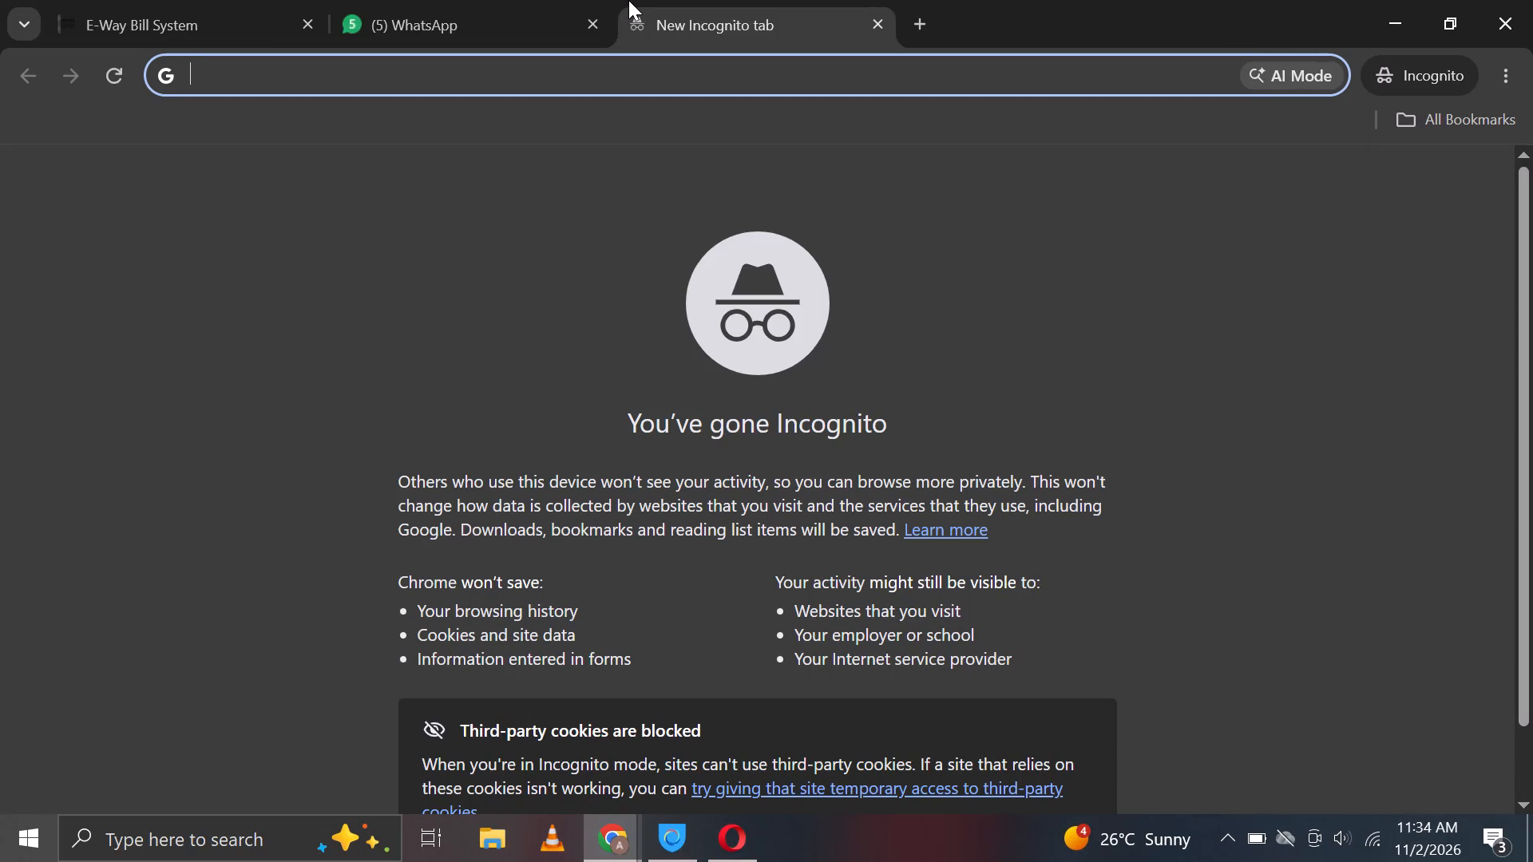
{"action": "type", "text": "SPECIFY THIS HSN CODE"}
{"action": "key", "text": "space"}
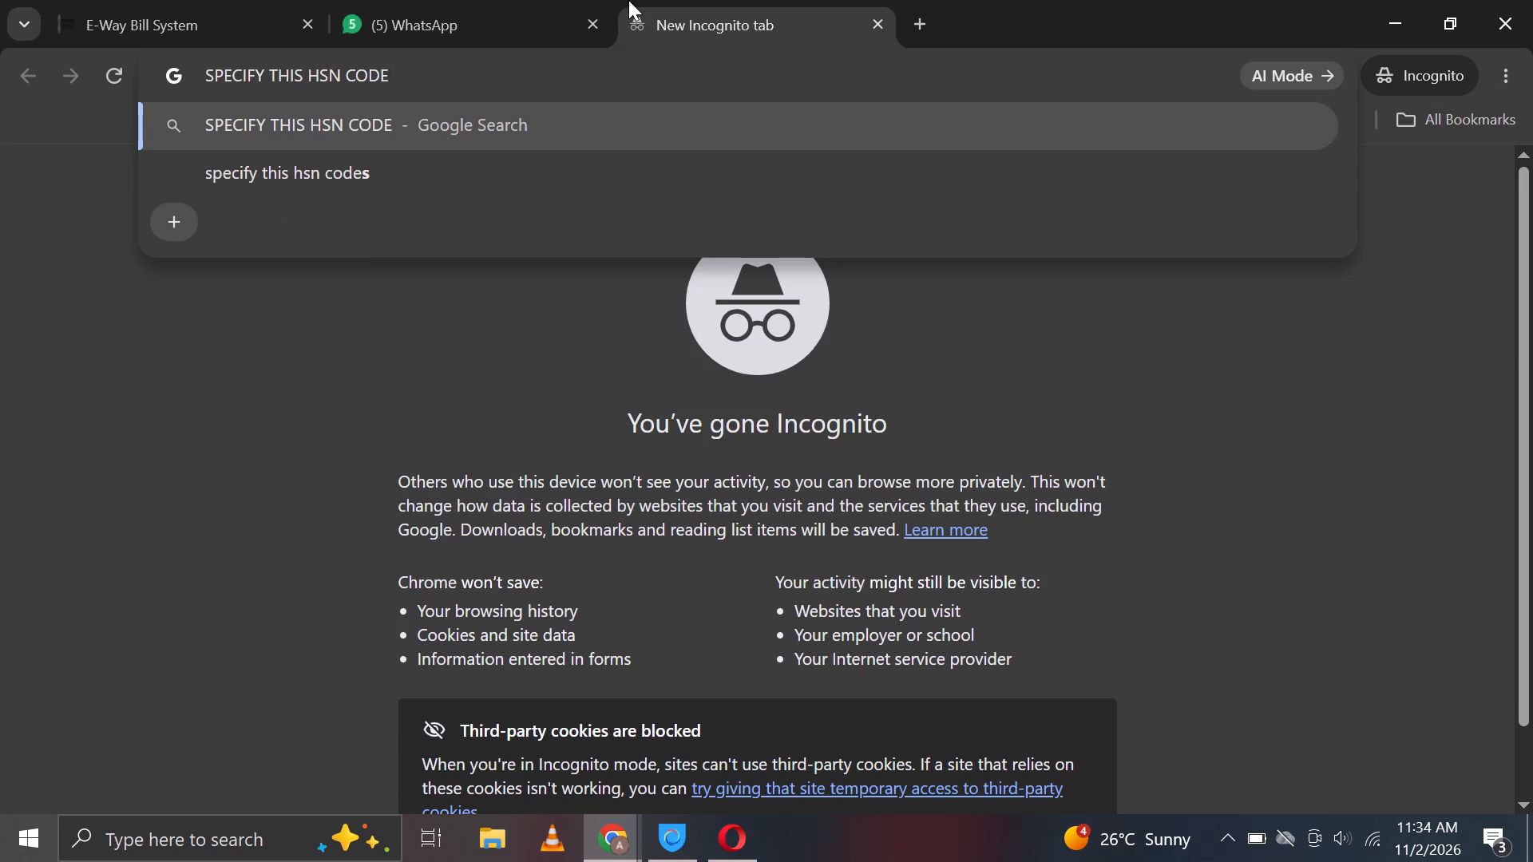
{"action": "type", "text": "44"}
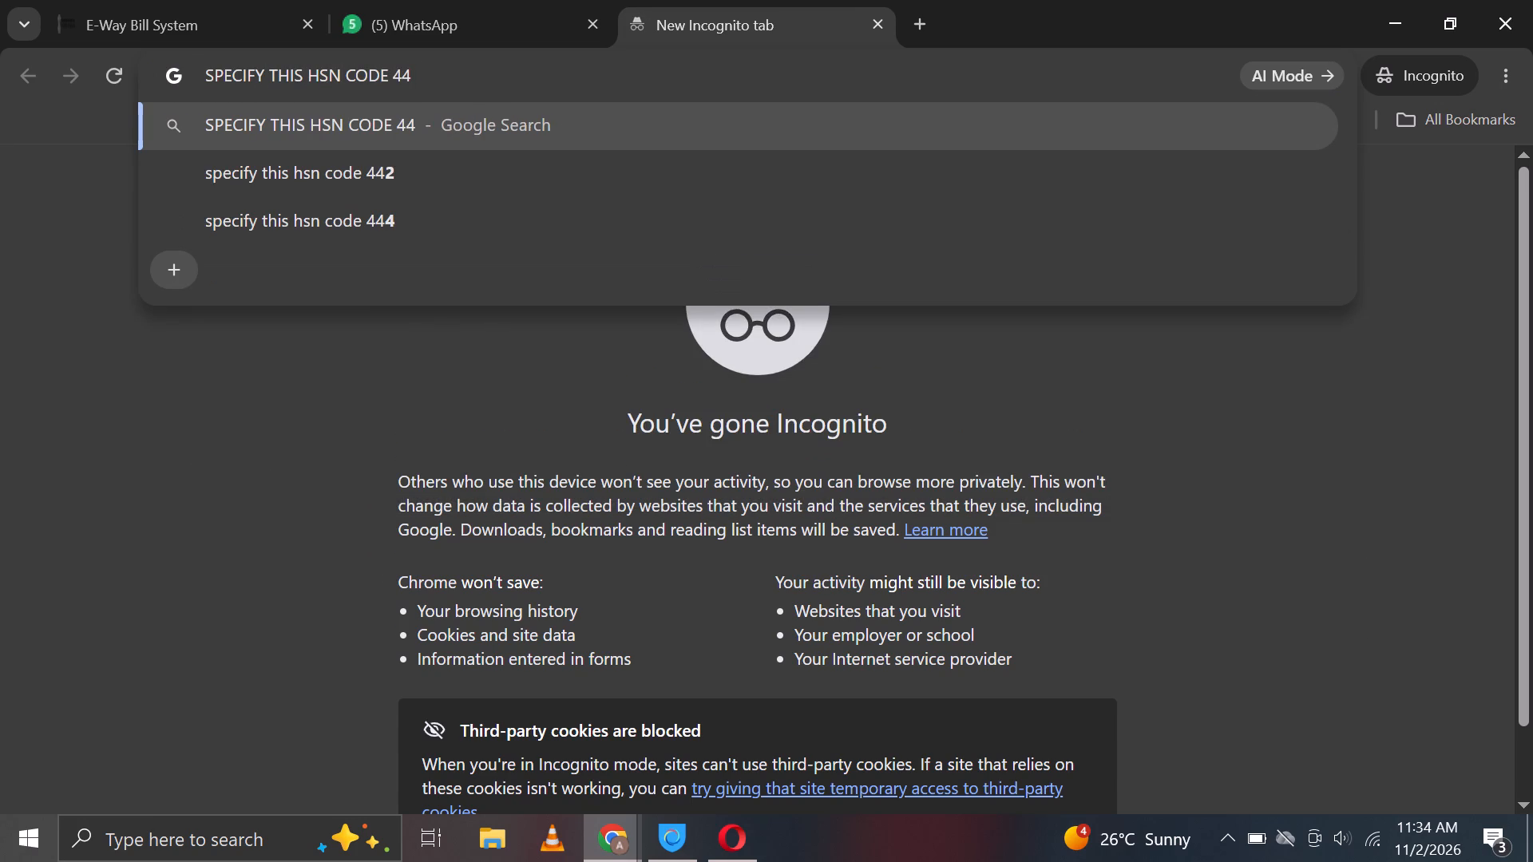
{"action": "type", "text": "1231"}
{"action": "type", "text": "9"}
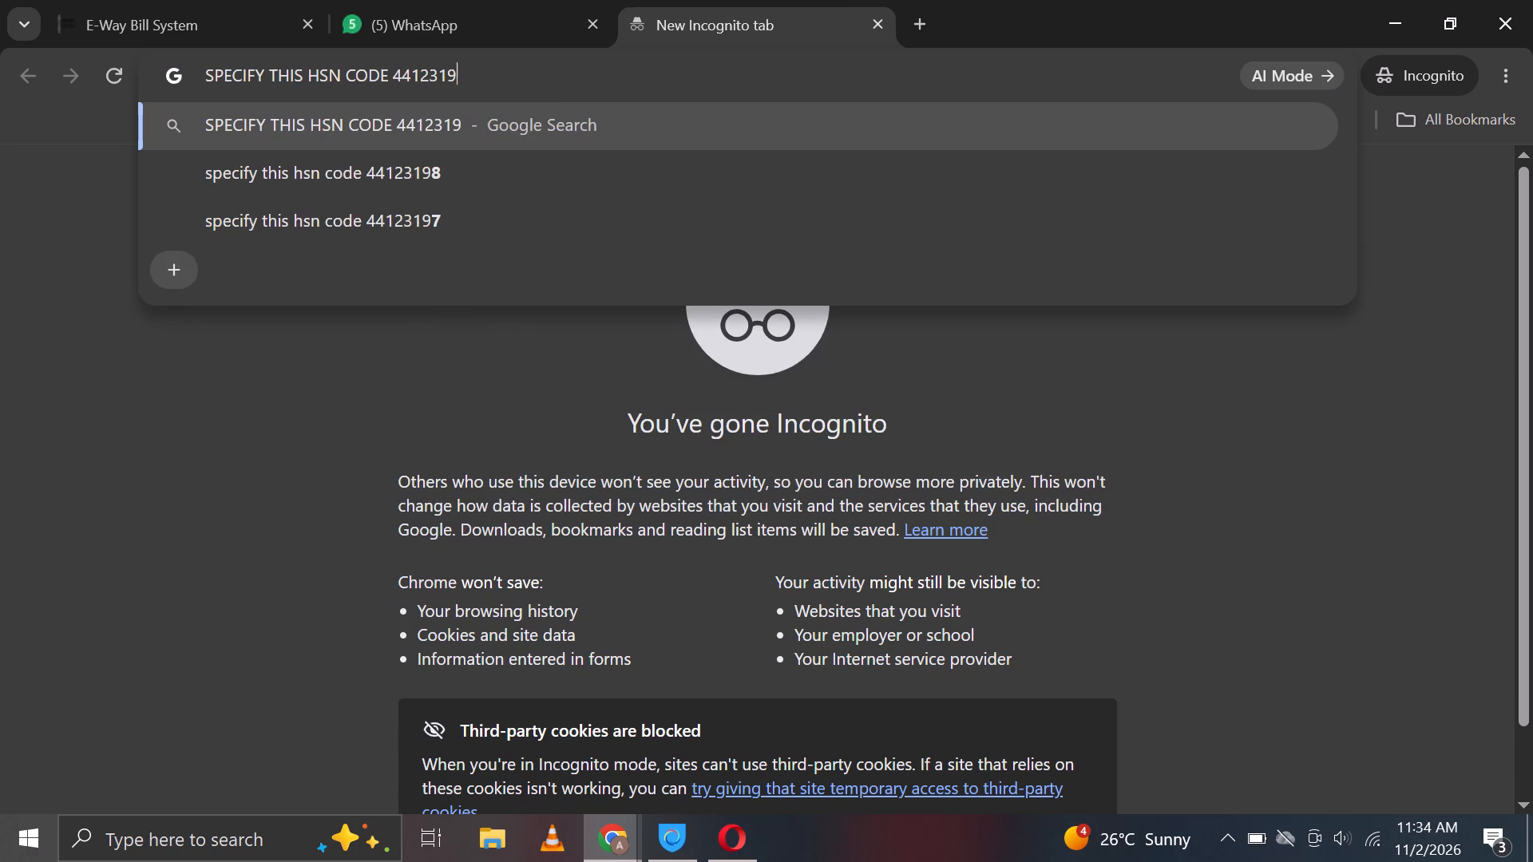